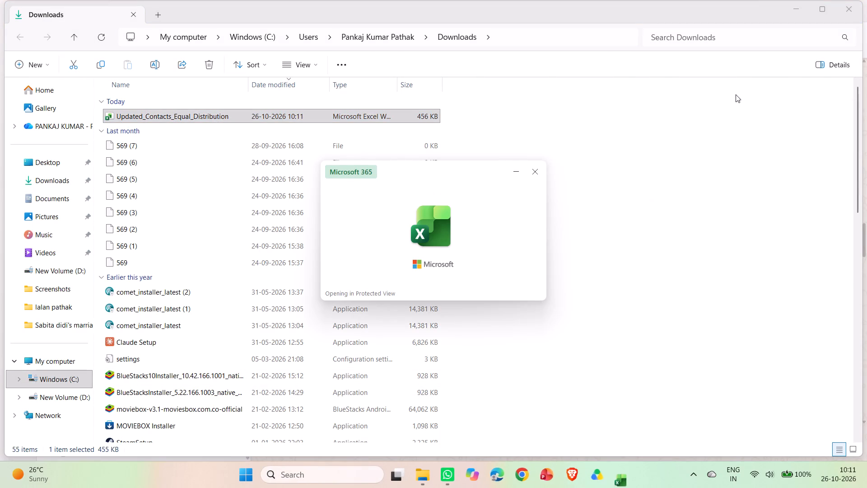
{"action": "left_click", "coordinate": [806, 11]}
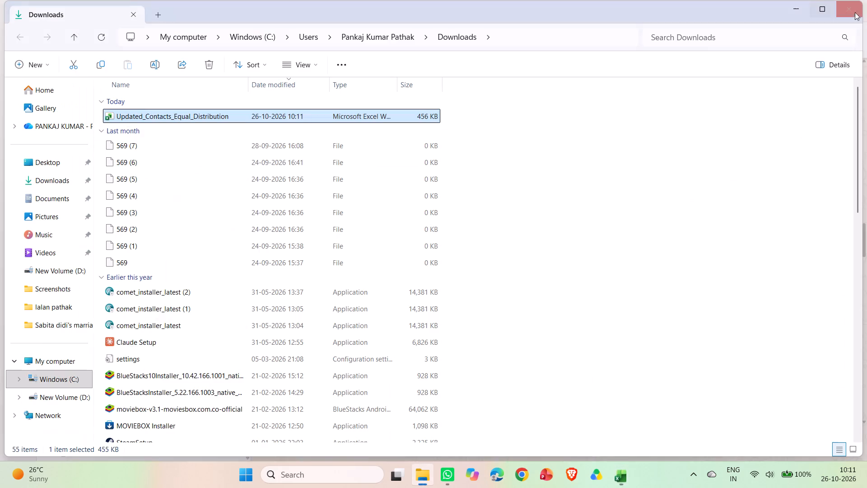
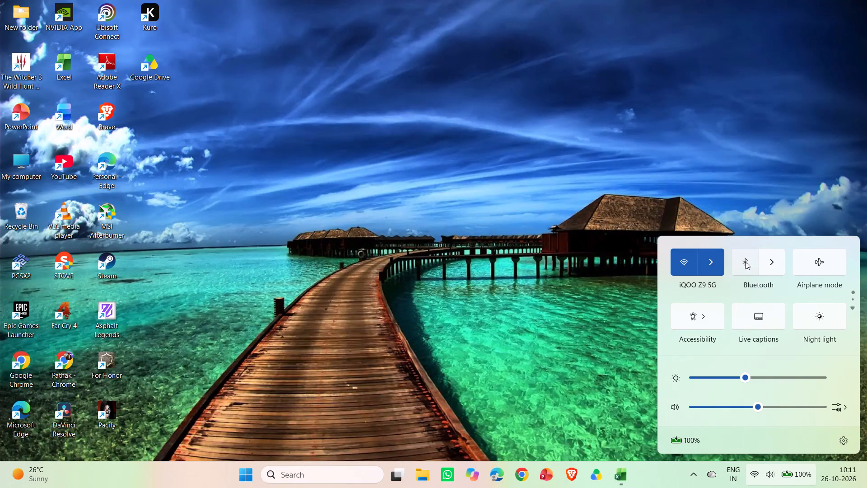
Dismiss the open quick settings and return to the desktop.
{"action": "left_click", "coordinate": [383, 271]}
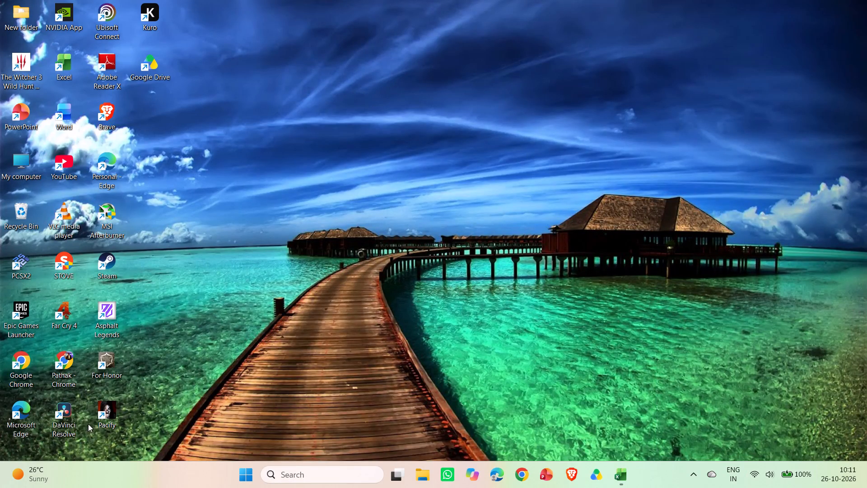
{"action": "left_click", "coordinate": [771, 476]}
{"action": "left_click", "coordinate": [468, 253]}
Launch the Kuro application from its desktop shortcut.
{"action": "double_click", "coordinate": [150, 23]}
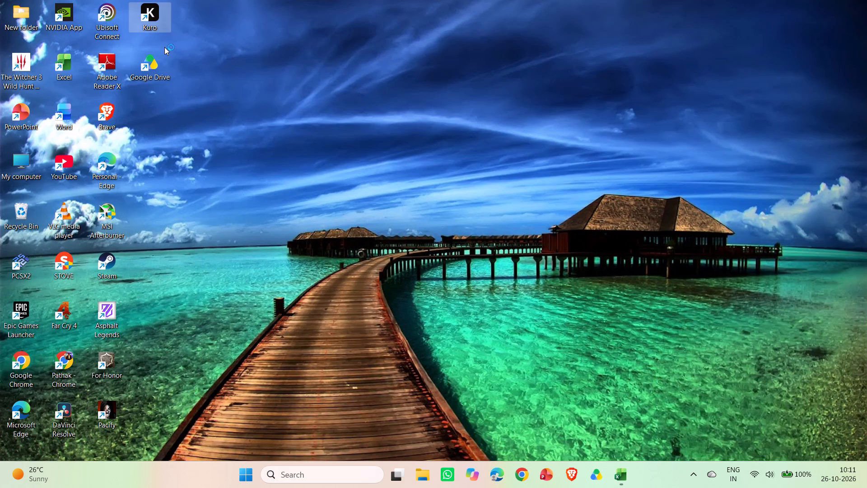
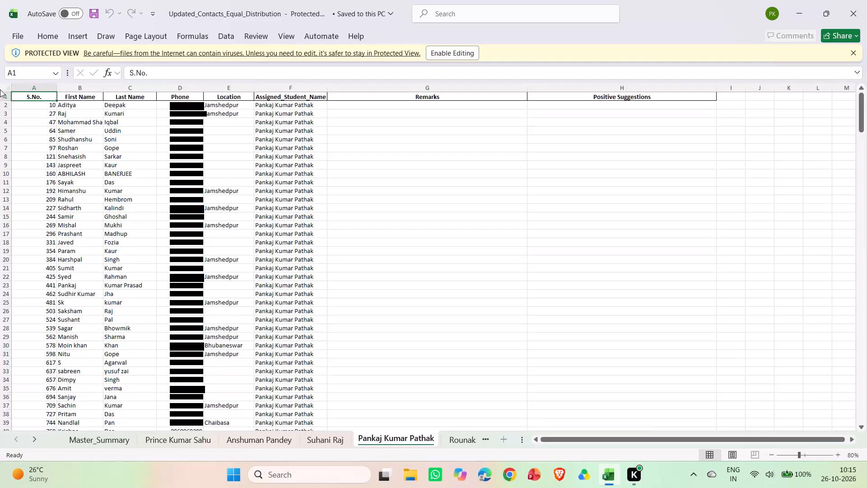
Enable editing of the Updated_Contacts_Equal_Distribution workbook and dismiss the Analyze Data notice.
{"action": "left_click", "coordinate": [72, 14]}
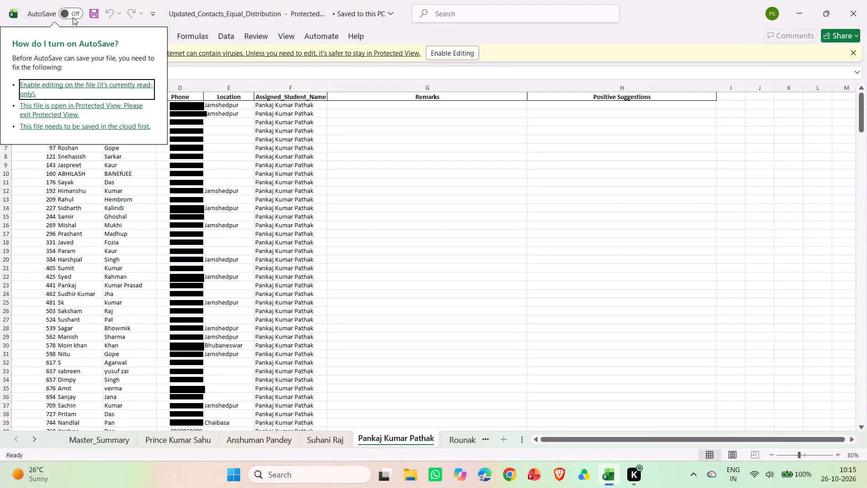
{"action": "left_click", "coordinate": [70, 83]}
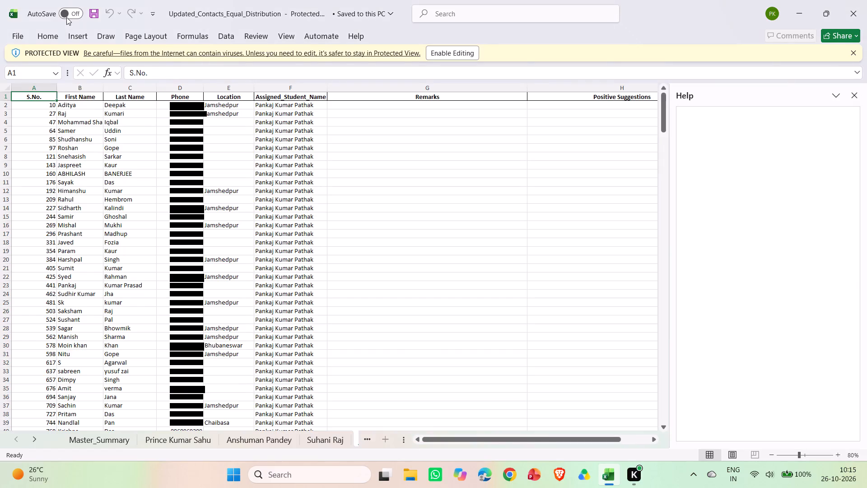
{"action": "left_click", "coordinate": [438, 50]}
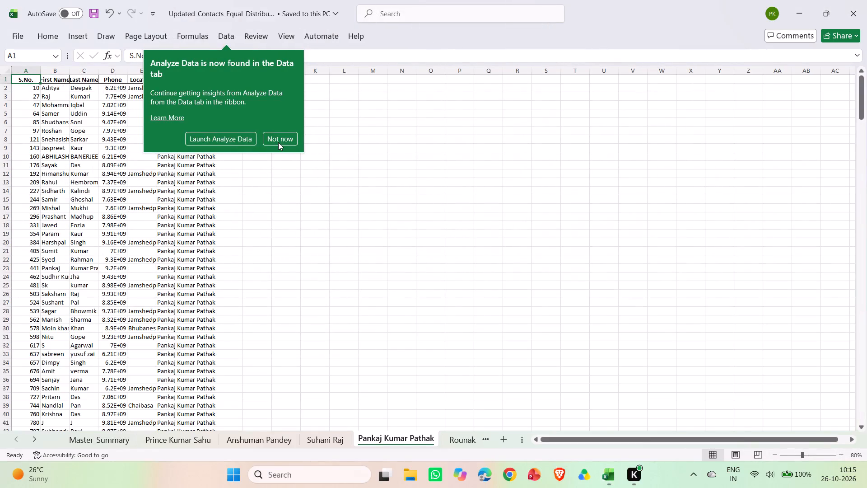
{"action": "left_click", "coordinate": [275, 138]}
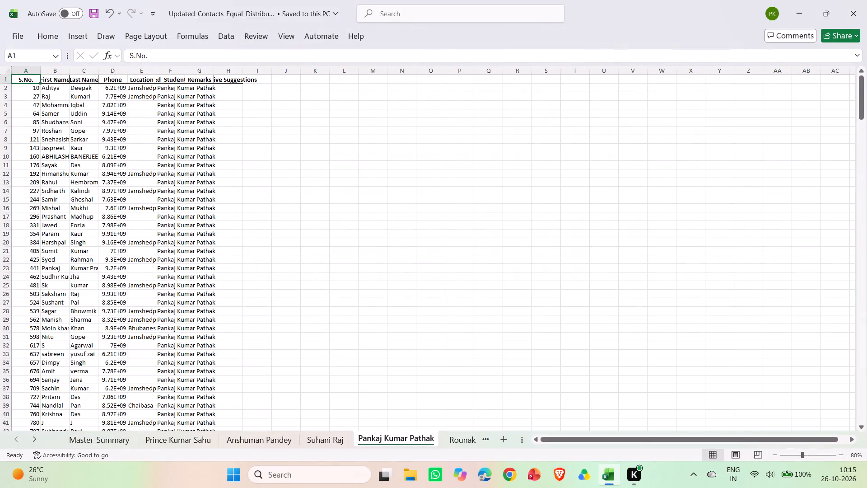
Turn on AutoSave for the workbook by uploading it to OneDrive - Personal.
{"action": "left_click", "coordinate": [71, 10]}
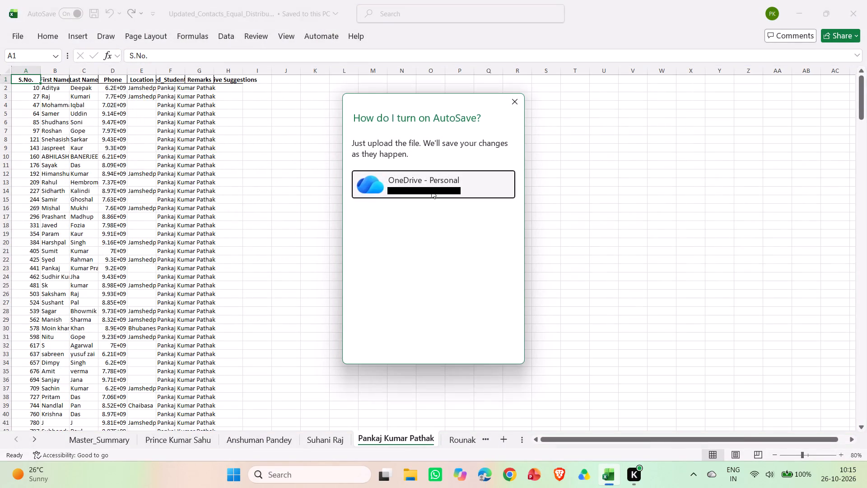
{"action": "right_click", "coordinate": [440, 182]}
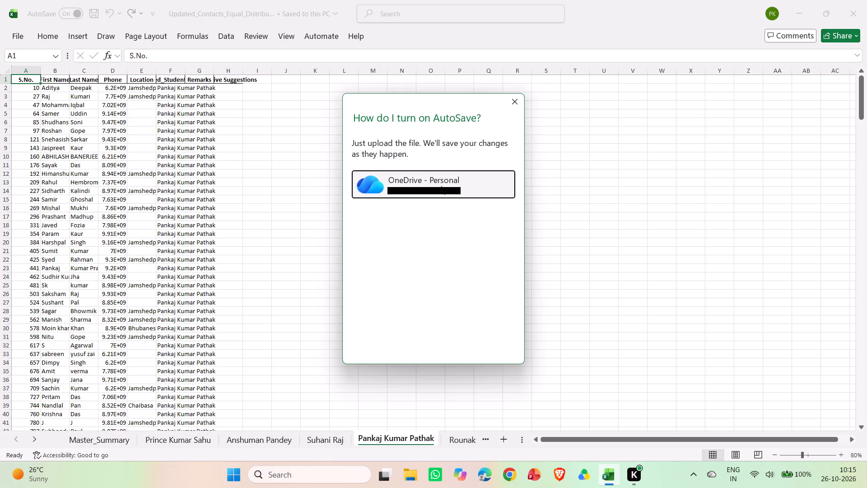
{"action": "left_click", "coordinate": [513, 105]}
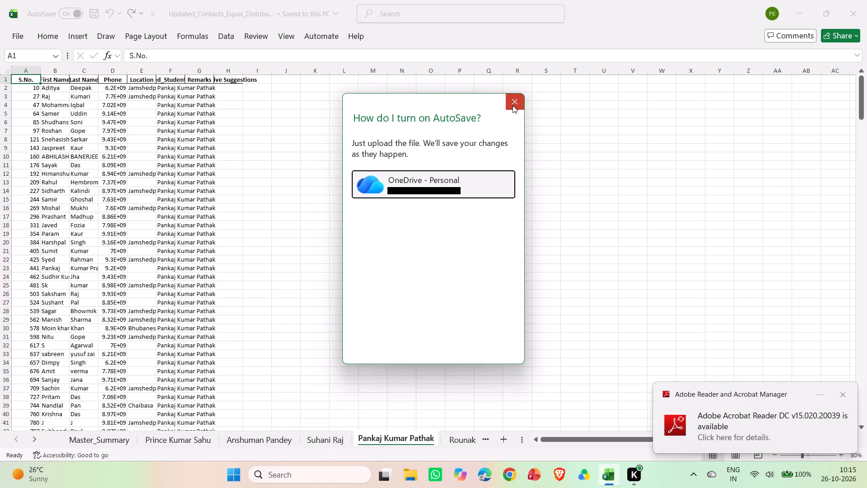
{"action": "left_click", "coordinate": [64, 13]}
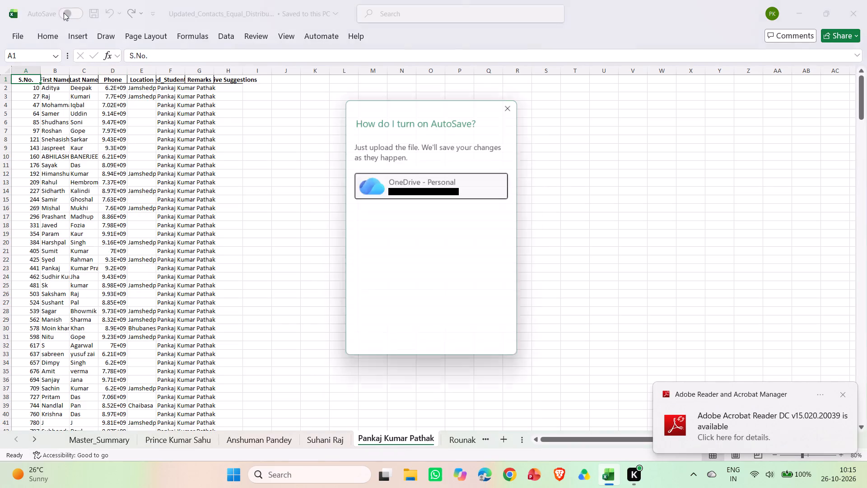
{"action": "left_click", "coordinate": [467, 191]}
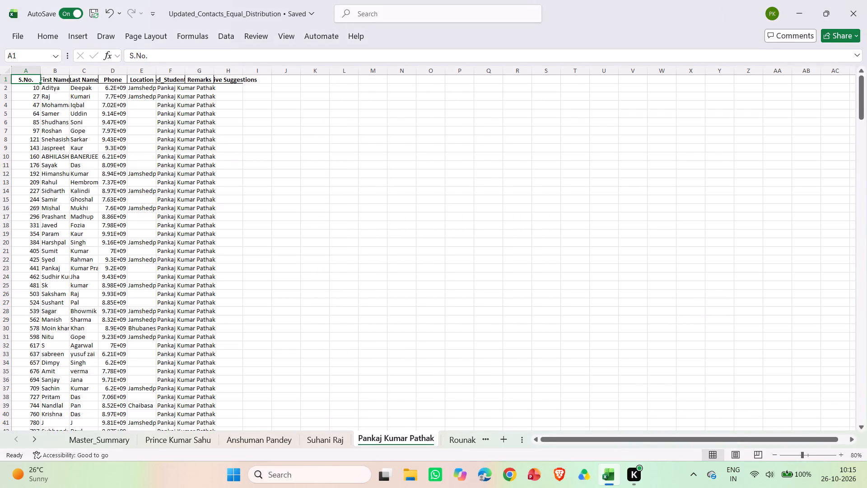
{"action": "left_click", "coordinate": [301, 94]}
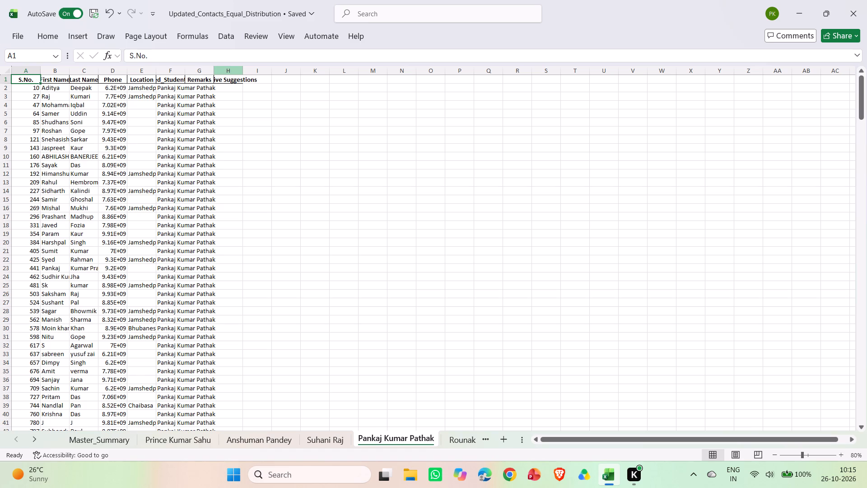
Widen the Remarks column slightly and the Location column to roughly double its width.
{"action": "left_click_drag", "start_coordinate": [213, 71], "coordinate": [220, 72]}
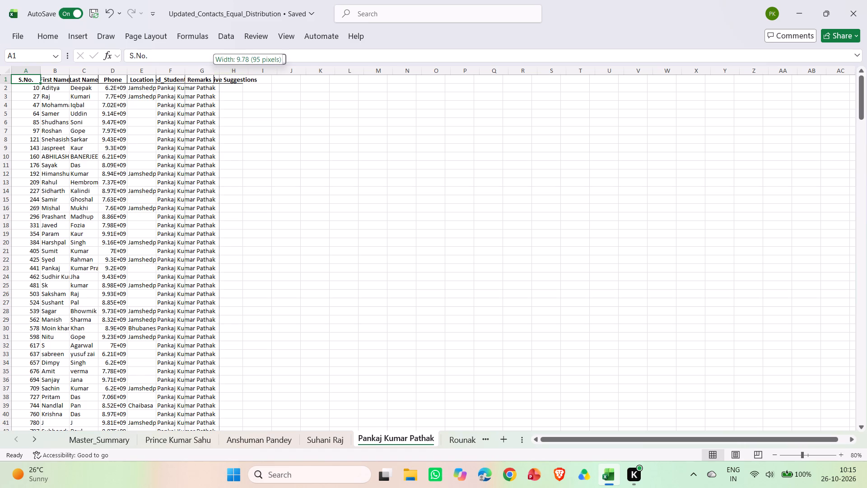
{"action": "left_click_drag", "start_coordinate": [220, 72], "coordinate": [221, 72]}
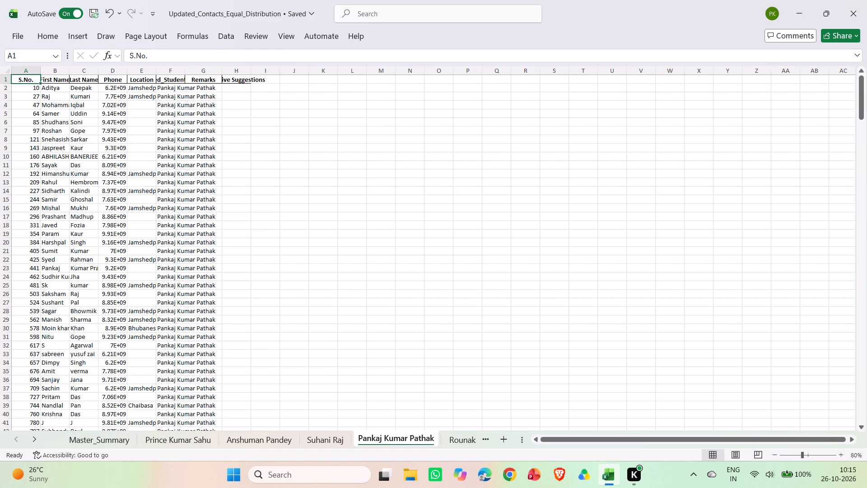
{"action": "left_click_drag", "start_coordinate": [158, 69], "coordinate": [186, 61]}
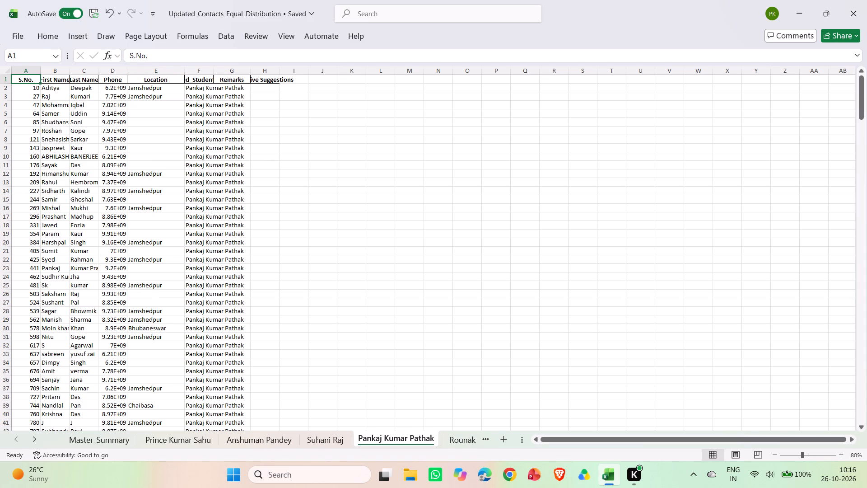
Widen the Phone column to about 17 so the numbers show in full.
{"action": "left_click_drag", "start_coordinate": [126, 66], "coordinate": [143, 67]}
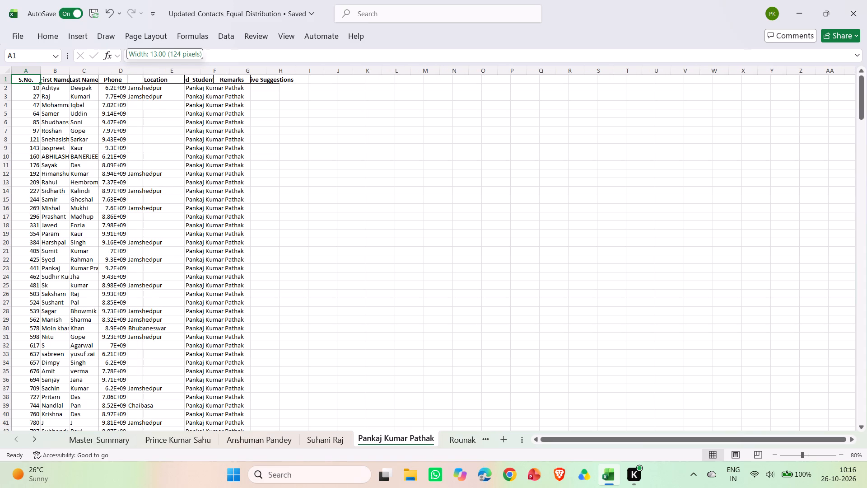
{"action": "left_click_drag", "start_coordinate": [143, 67], "coordinate": [193, 65]}
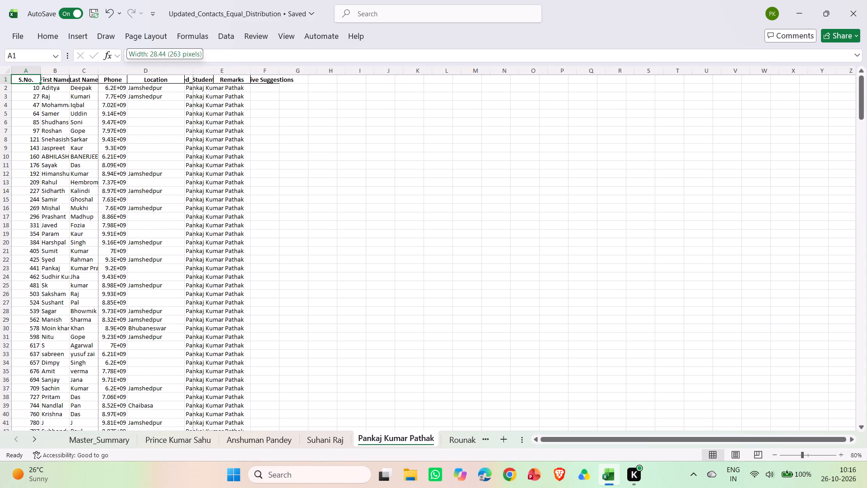
{"action": "left_click_drag", "start_coordinate": [193, 65], "coordinate": [185, 65]}
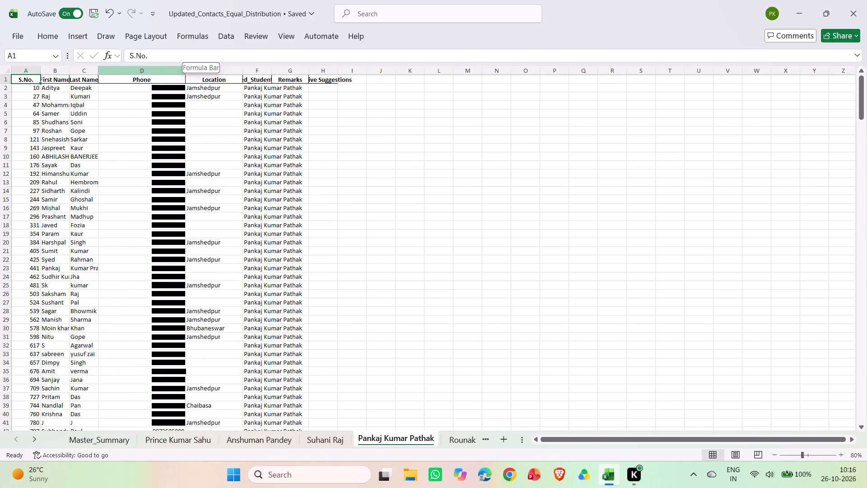
{"action": "left_click_drag", "start_coordinate": [184, 70], "coordinate": [154, 72]}
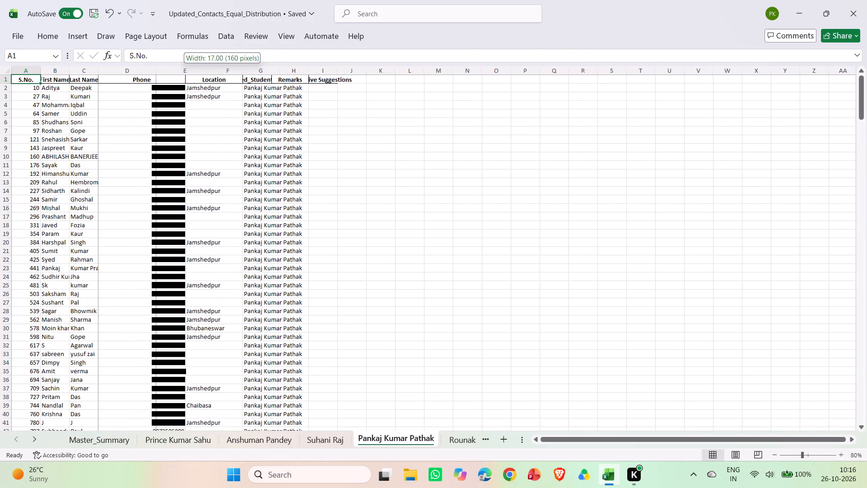
{"action": "left_click_drag", "start_coordinate": [154, 72], "coordinate": [156, 72]}
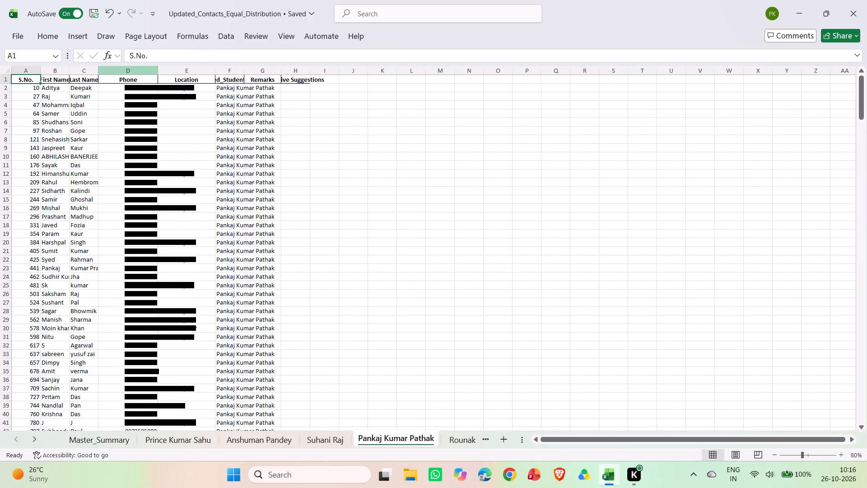
Widen the Last Name and First Name columns until the names fit, checking longer entries further down the list.
{"action": "left_click_drag", "start_coordinate": [97, 69], "coordinate": [117, 68]}
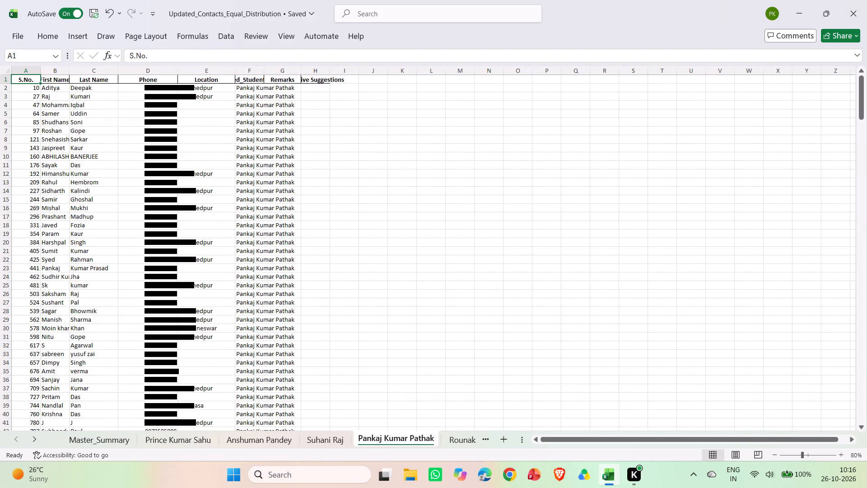
{"action": "left_click_drag", "start_coordinate": [67, 66], "coordinate": [84, 66]}
{"action": "scroll", "coordinate": [65, 116], "scroll_direction": "down", "scroll_amount": 5}
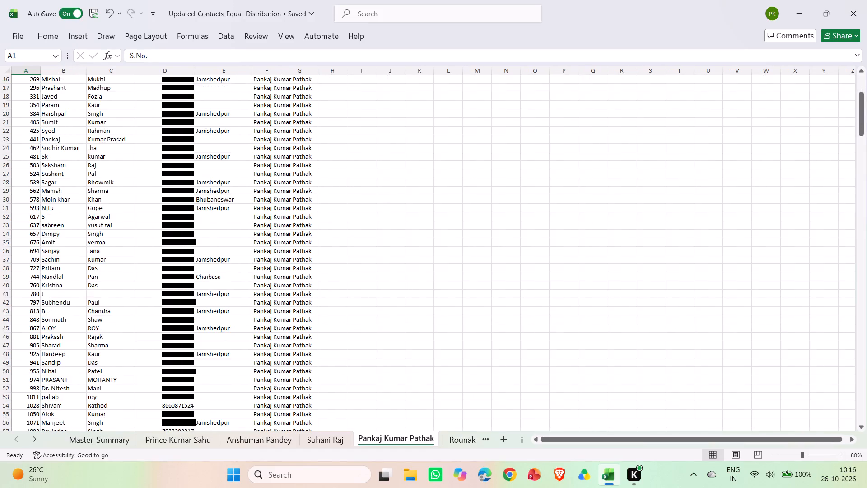
{"action": "scroll", "coordinate": [66, 116], "scroll_direction": "down", "scroll_amount": 19}
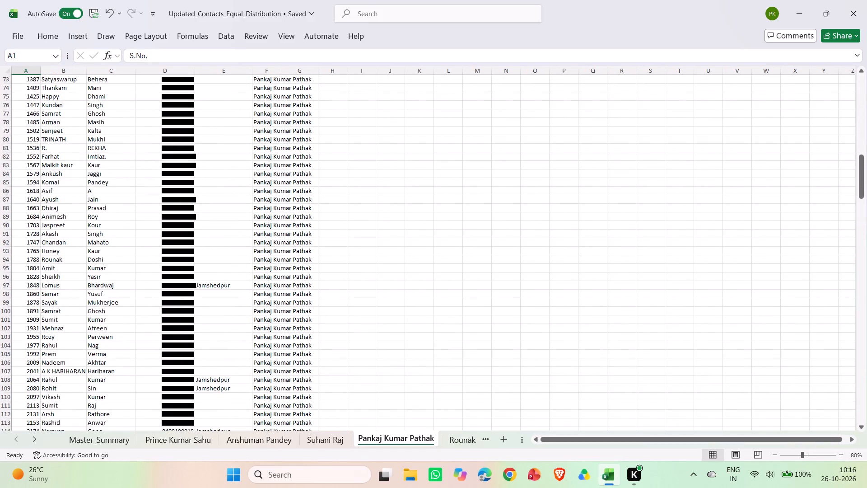
{"action": "scroll", "coordinate": [66, 116], "scroll_direction": "up", "scroll_amount": 9}
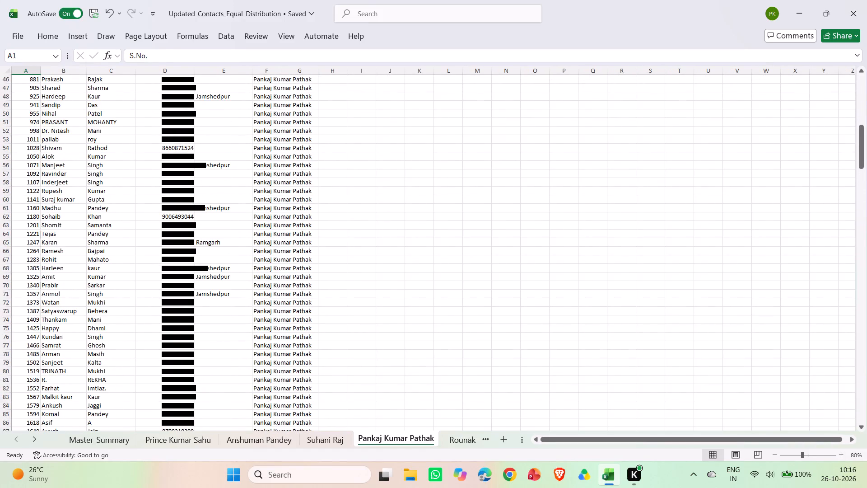
{"action": "left_click_drag", "start_coordinate": [88, 67], "coordinate": [98, 65]}
Look through the contact list down to its last row and return to the header row.
{"action": "scroll", "coordinate": [98, 65], "scroll_direction": "down", "scroll_amount": 13}
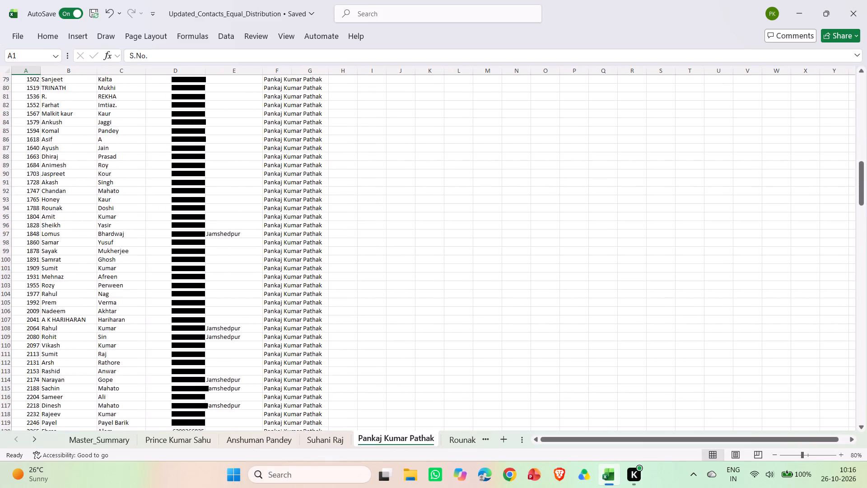
{"action": "scroll", "coordinate": [85, 86], "scroll_direction": "down", "scroll_amount": 3}
{"action": "scroll", "coordinate": [85, 86], "scroll_direction": "down", "scroll_amount": 20}
{"action": "scroll", "coordinate": [85, 86], "scroll_direction": "down", "scroll_amount": 16}
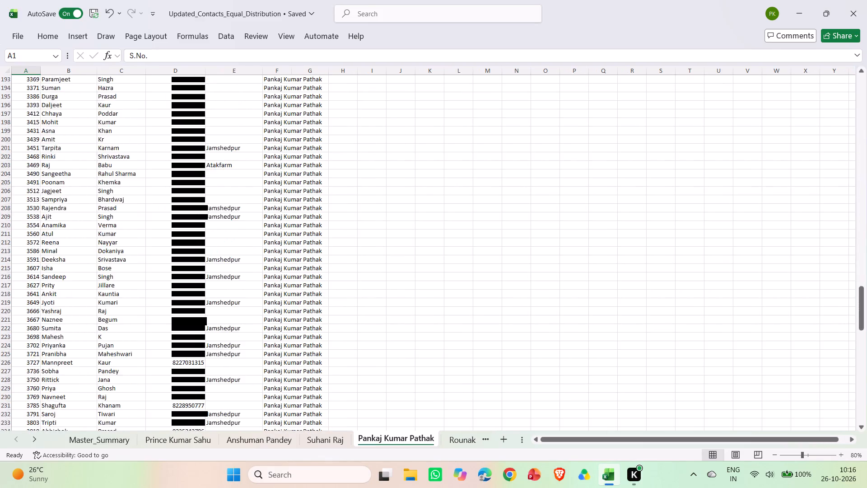
{"action": "scroll", "coordinate": [85, 87], "scroll_direction": "down", "scroll_amount": 20}
{"action": "scroll", "coordinate": [85, 87], "scroll_direction": "down", "scroll_amount": 12}
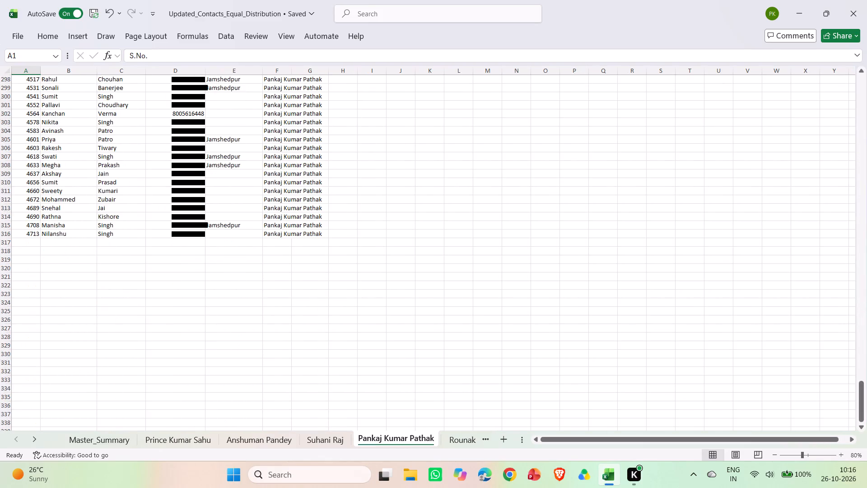
{"action": "scroll", "coordinate": [86, 95], "scroll_direction": "up", "scroll_amount": 4}
{"action": "scroll", "coordinate": [86, 95], "scroll_direction": "up", "scroll_amount": 20}
{"action": "scroll", "coordinate": [86, 95], "scroll_direction": "up", "scroll_amount": 4}
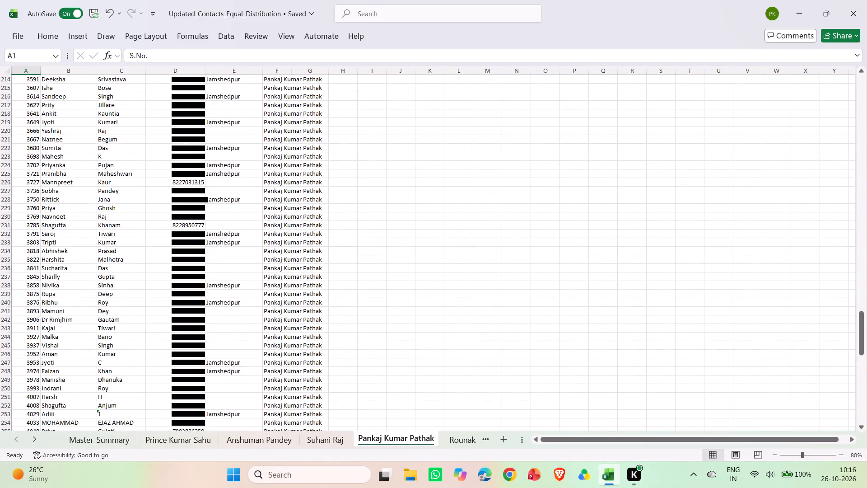
{"action": "scroll", "coordinate": [86, 95], "scroll_direction": "up", "scroll_amount": 20}
{"action": "scroll", "coordinate": [86, 95], "scroll_direction": "up", "scroll_amount": 20}
{"action": "scroll", "coordinate": [86, 95], "scroll_direction": "up", "scroll_amount": 11}
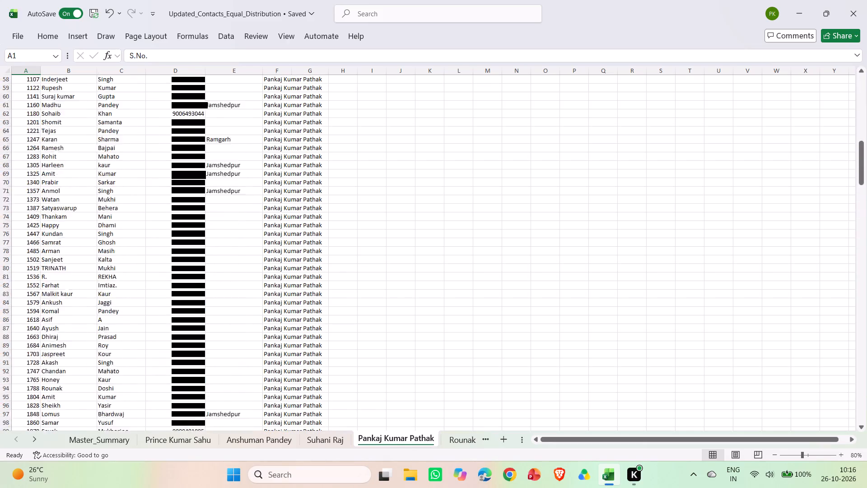
{"action": "scroll", "coordinate": [86, 95], "scroll_direction": "up", "scroll_amount": 20}
{"action": "scroll", "coordinate": [86, 95], "scroll_direction": "up", "scroll_amount": 9}
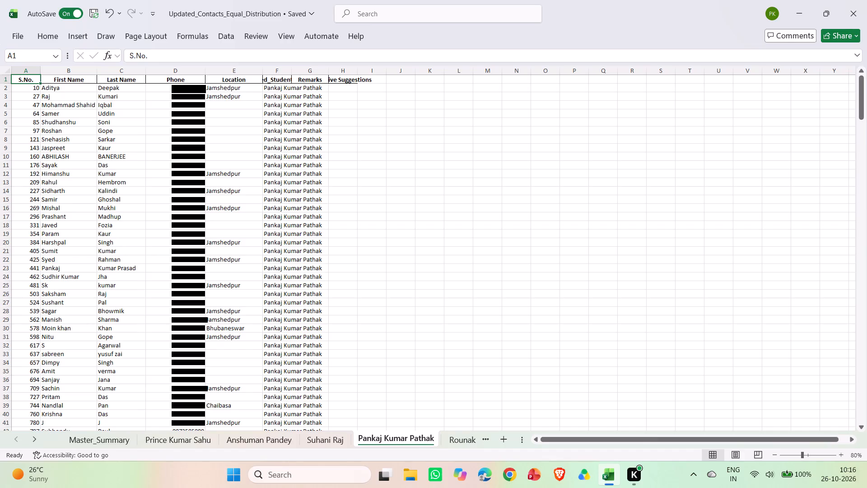
{"action": "scroll", "coordinate": [86, 95], "scroll_direction": "up", "scroll_amount": 2}
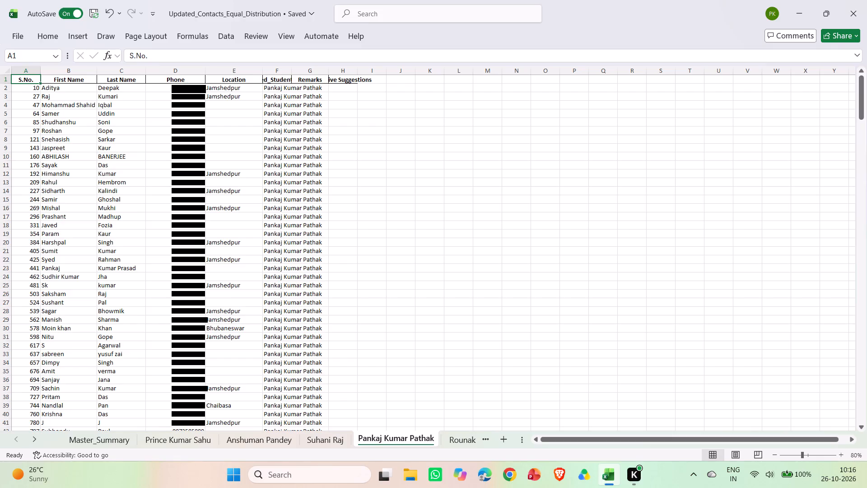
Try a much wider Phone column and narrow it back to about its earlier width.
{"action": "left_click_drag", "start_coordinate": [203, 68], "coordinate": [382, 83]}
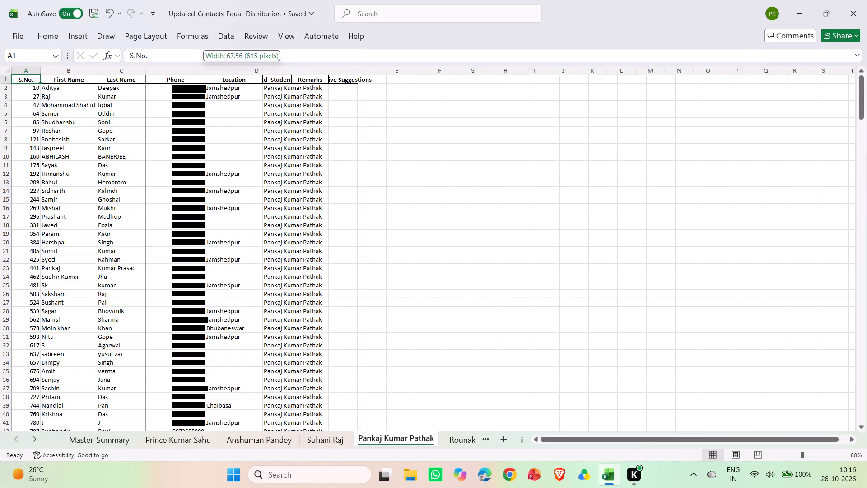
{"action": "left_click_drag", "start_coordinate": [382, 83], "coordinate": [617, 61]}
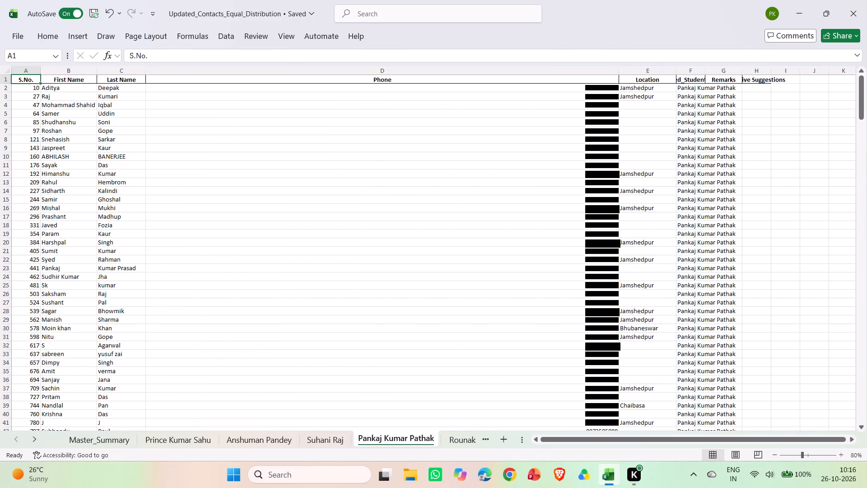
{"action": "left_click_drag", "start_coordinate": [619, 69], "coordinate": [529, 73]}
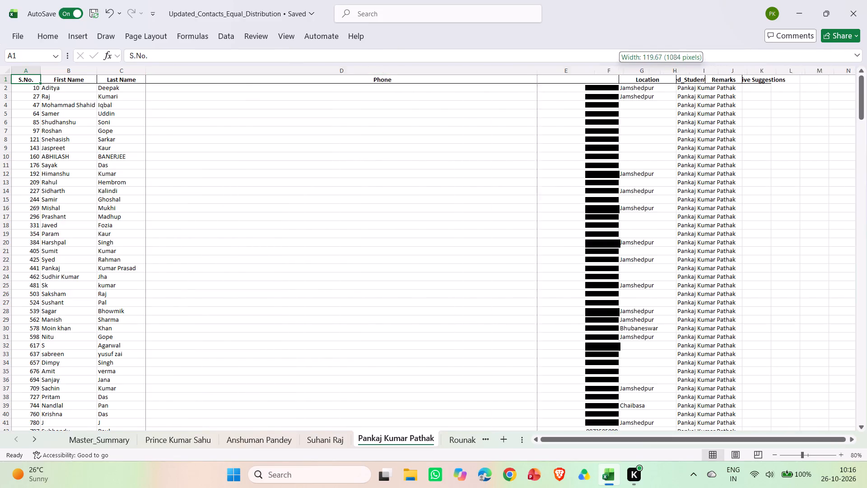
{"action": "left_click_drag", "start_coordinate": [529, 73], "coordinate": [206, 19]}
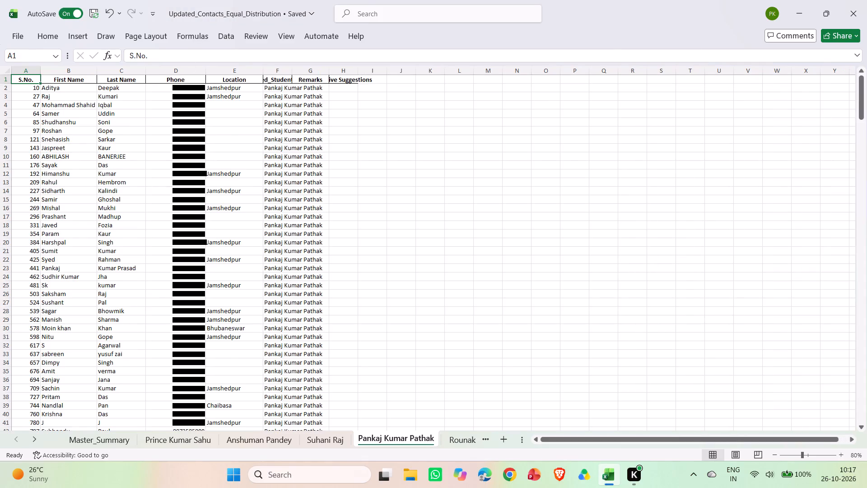
On the preceding student's contact sheet, widen the Phone column until the numbers show in full.
{"action": "scroll", "coordinate": [125, 146], "scroll_direction": "down", "scroll_amount": 2}
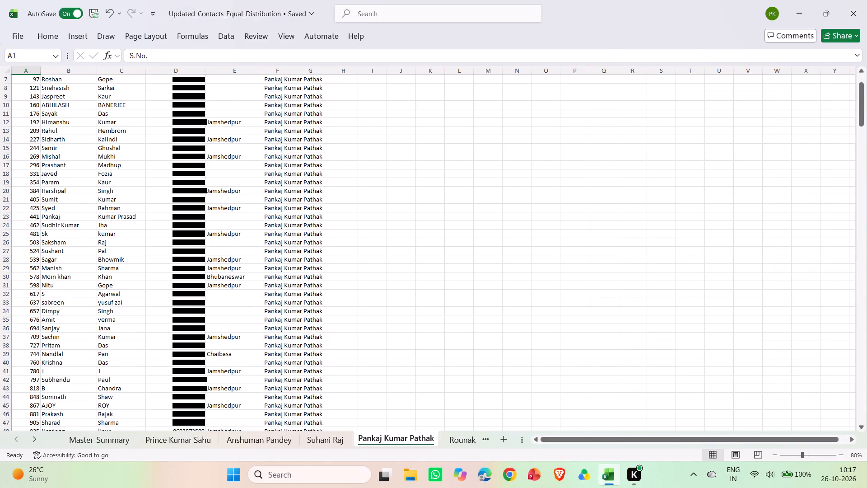
{"action": "scroll", "coordinate": [121, 143], "scroll_direction": "down", "scroll_amount": 3}
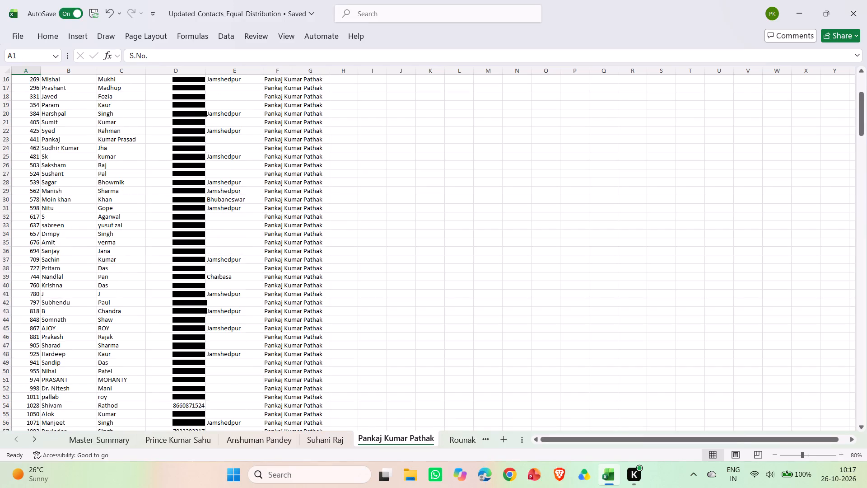
{"action": "left_click", "coordinate": [322, 443]}
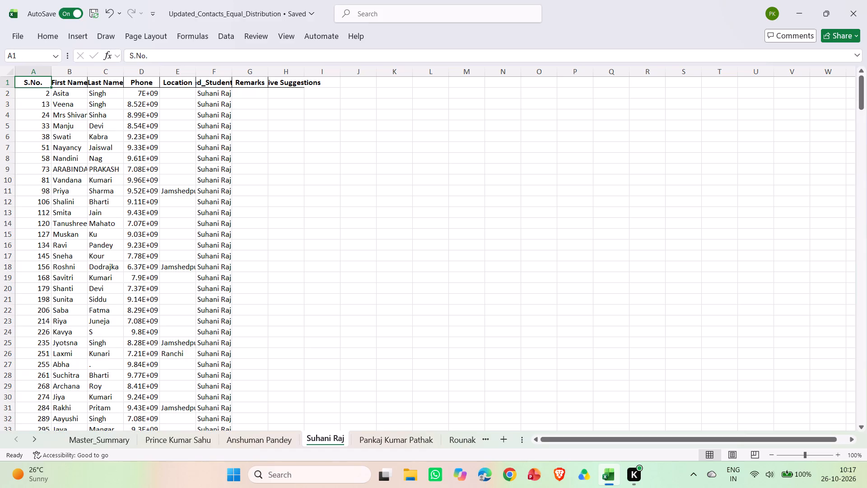
{"action": "left_click_drag", "start_coordinate": [160, 73], "coordinate": [206, 75]}
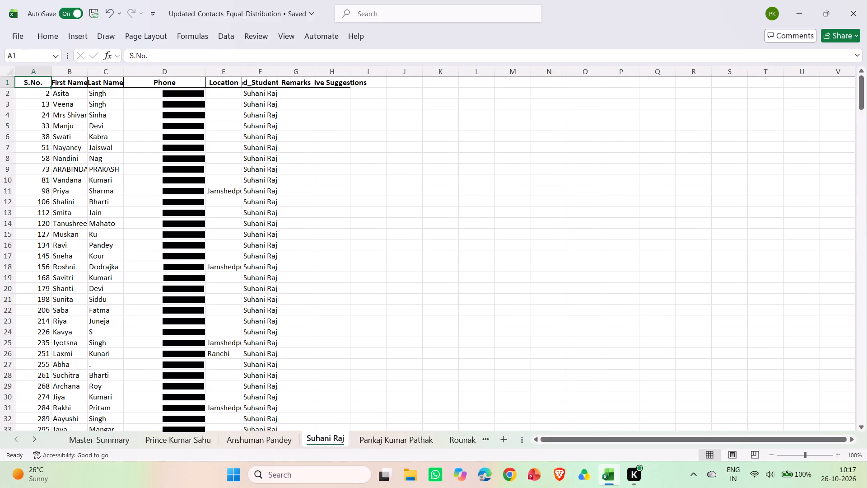
Glance at the second student's sheet, return to the assigned contact sheet and widen its Positive Suggestions column across most of the free space.
{"action": "left_click", "coordinate": [267, 441]}
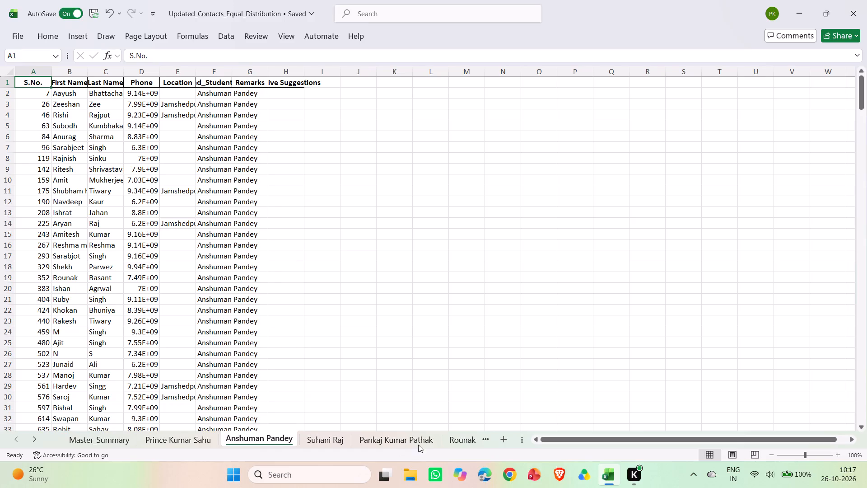
{"action": "left_click", "coordinate": [417, 442]}
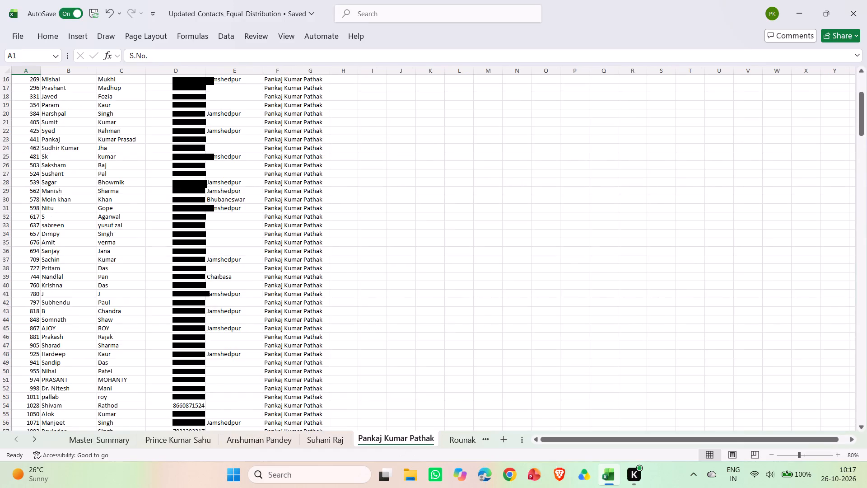
{"action": "scroll", "coordinate": [396, 220], "scroll_direction": "up", "scroll_amount": 20}
{"action": "scroll", "coordinate": [396, 220], "scroll_direction": "up", "scroll_amount": 1}
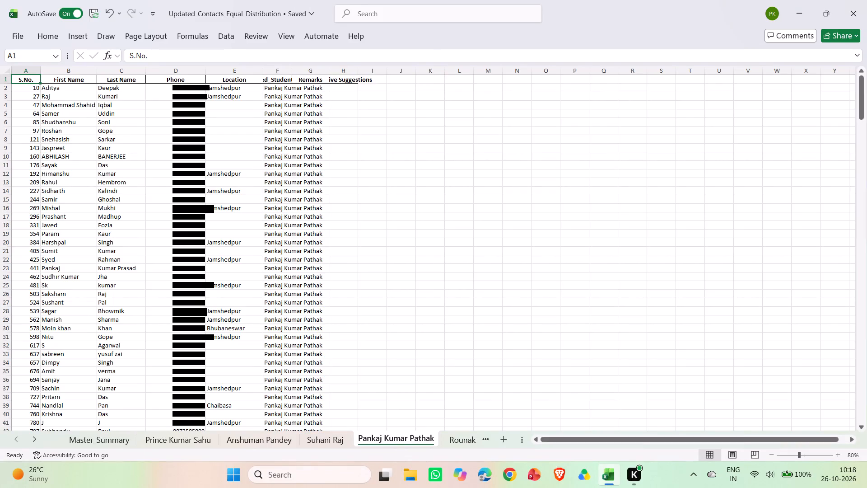
{"action": "left_click_drag", "start_coordinate": [354, 66], "coordinate": [677, 23]}
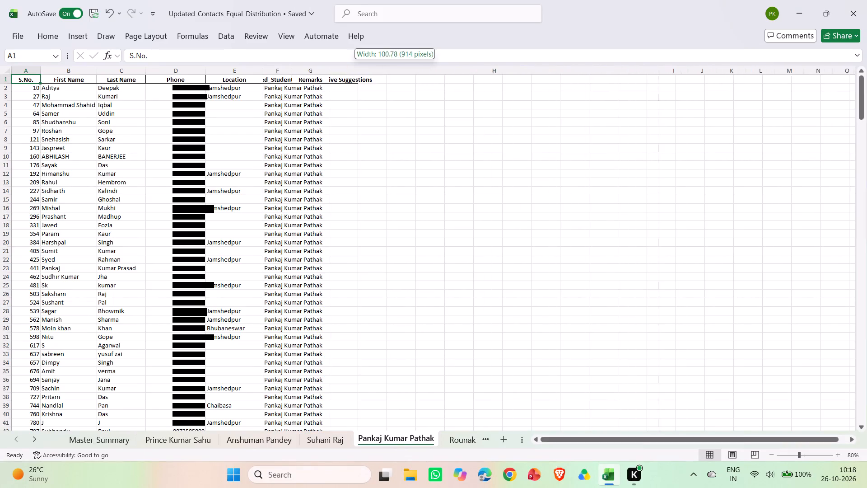
{"action": "left_click_drag", "start_coordinate": [677, 23], "coordinate": [752, 41]}
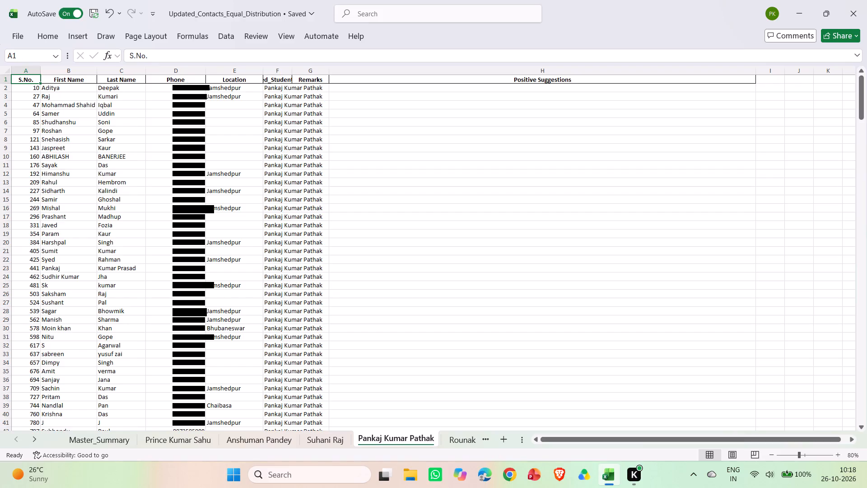
Check the upper part of the contact list and widen the First Name column slightly beyond its longest entries.
{"action": "scroll", "coordinate": [137, 164], "scroll_direction": "up", "scroll_amount": 3}
{"action": "scroll", "coordinate": [137, 164], "scroll_direction": "down", "scroll_amount": 5}
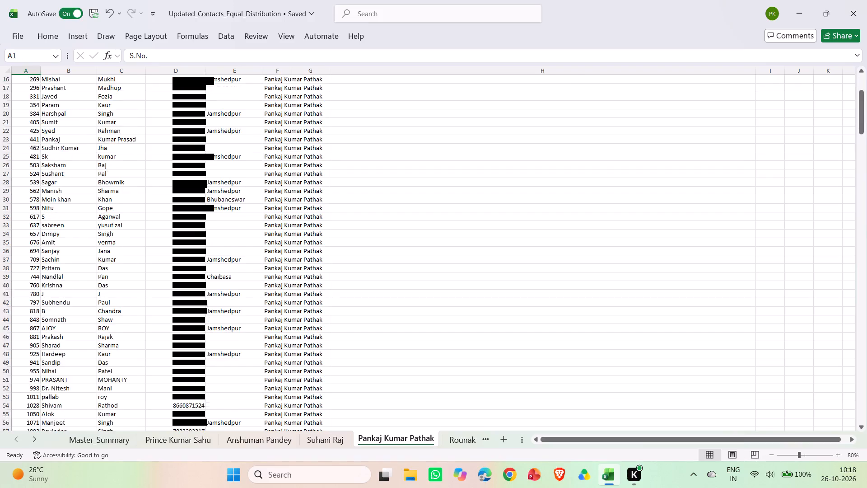
{"action": "scroll", "coordinate": [137, 164], "scroll_direction": "up", "scroll_amount": 7}
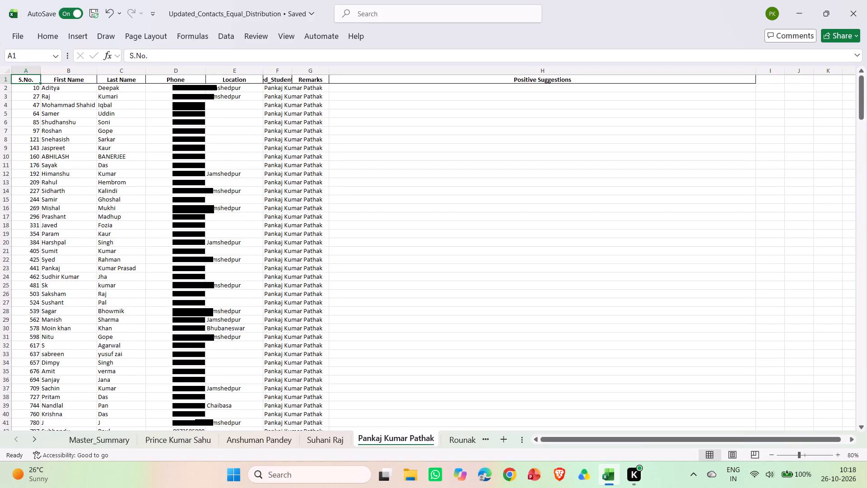
{"action": "left_click_drag", "start_coordinate": [97, 70], "coordinate": [128, 63]}
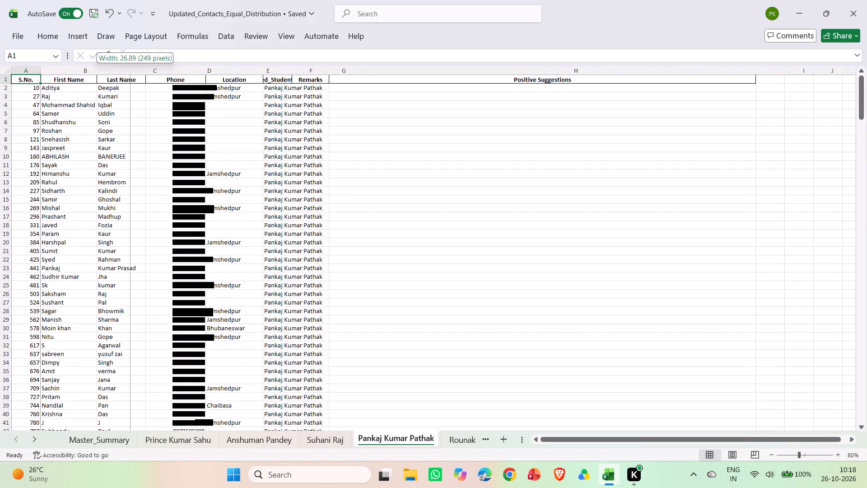
{"action": "left_click_drag", "start_coordinate": [128, 63], "coordinate": [104, 69]}
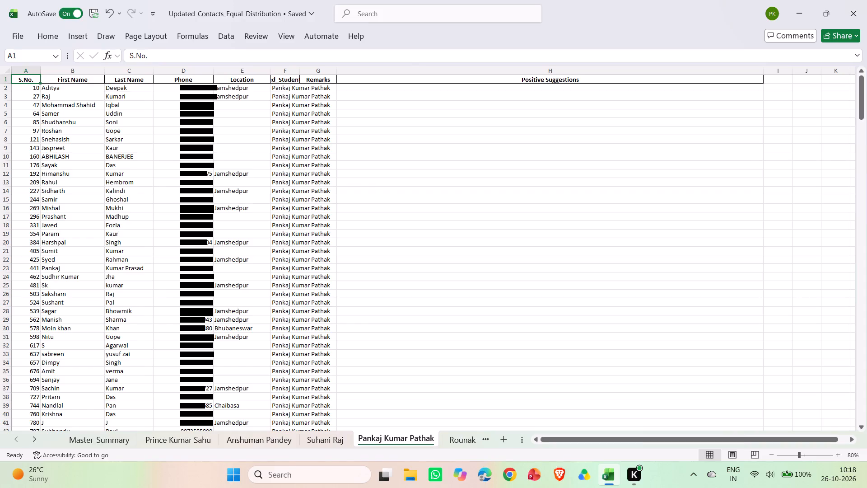
Widen the Remarks column to more than three times its width, and Assigned_Student_Name until its full header fits.
{"action": "left_click_drag", "start_coordinate": [335, 68], "coordinate": [398, 66]}
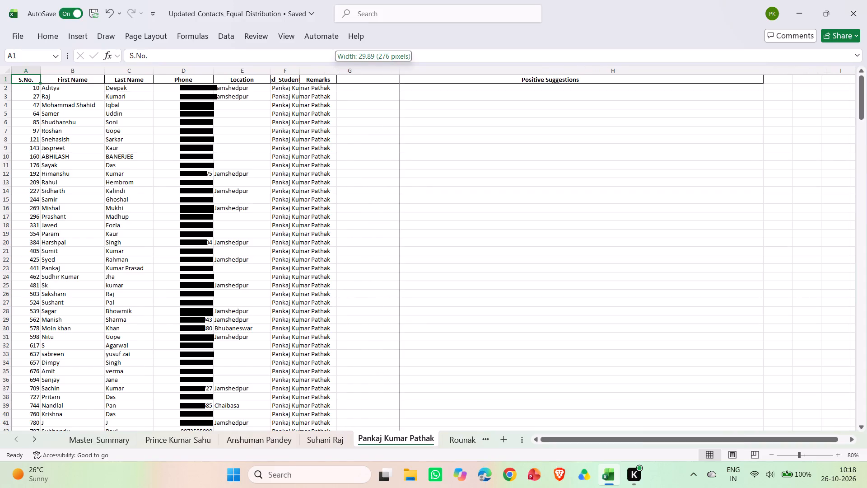
{"action": "left_click_drag", "start_coordinate": [398, 66], "coordinate": [430, 69]}
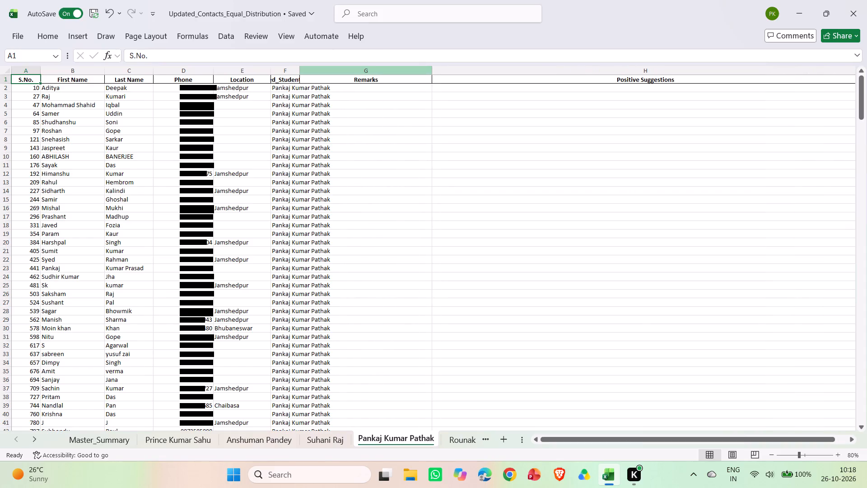
{"action": "left_click_drag", "start_coordinate": [298, 72], "coordinate": [307, 71]}
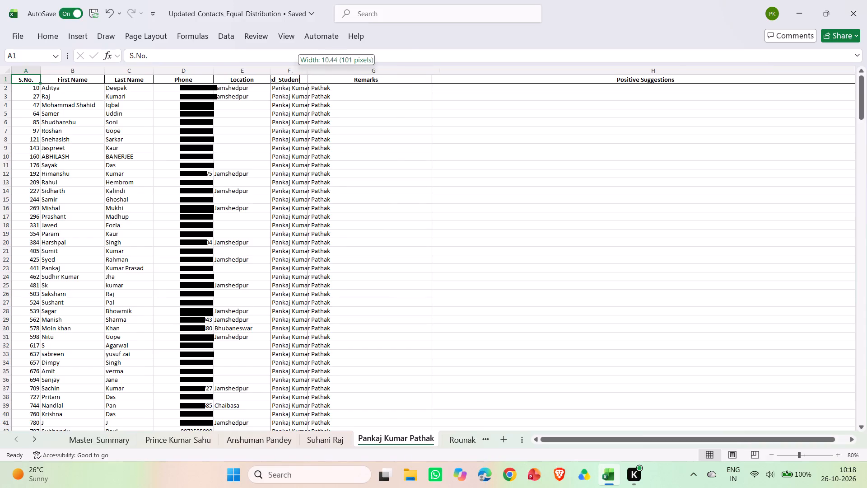
{"action": "left_click_drag", "start_coordinate": [307, 71], "coordinate": [331, 71]}
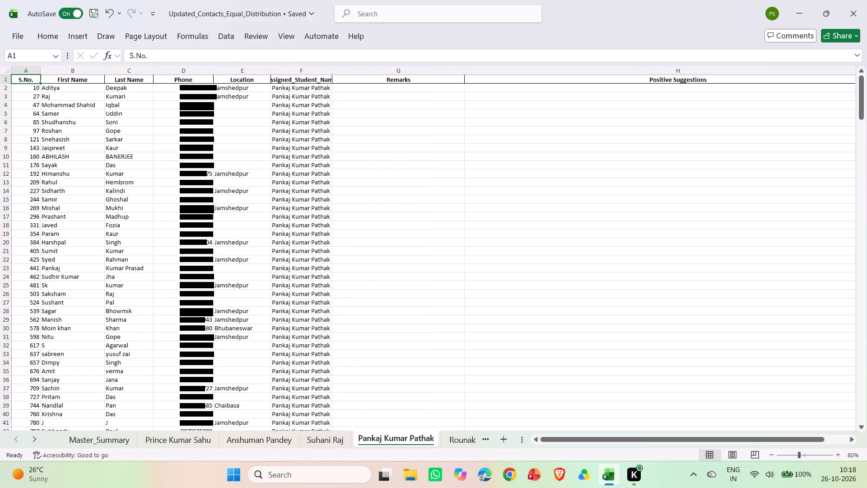
{"action": "left_click_drag", "start_coordinate": [333, 71], "coordinate": [343, 71]}
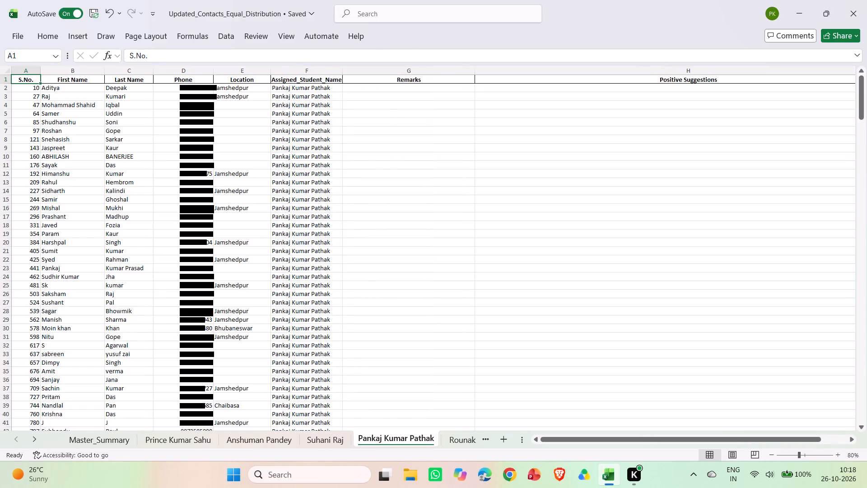
Enter the remark "Not answered" with a capital N for the first contact, in cell G2.
{"action": "left_click", "coordinate": [390, 89]}
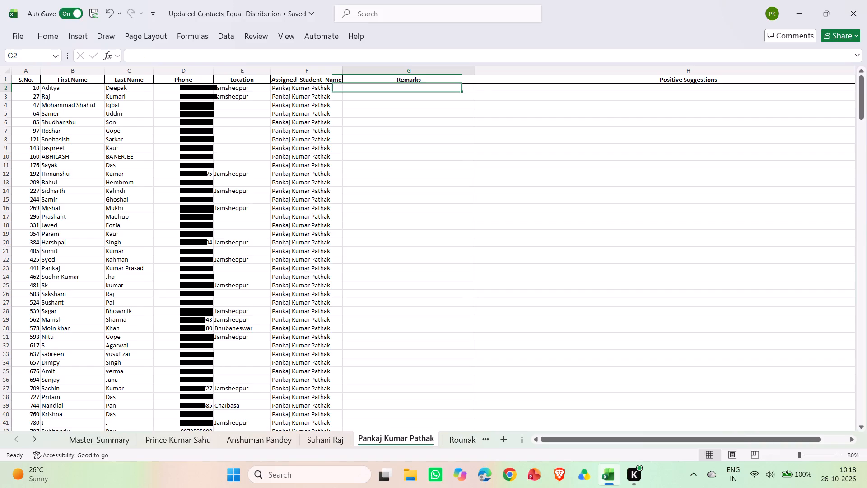
{"action": "double_click", "coordinate": [390, 87]}
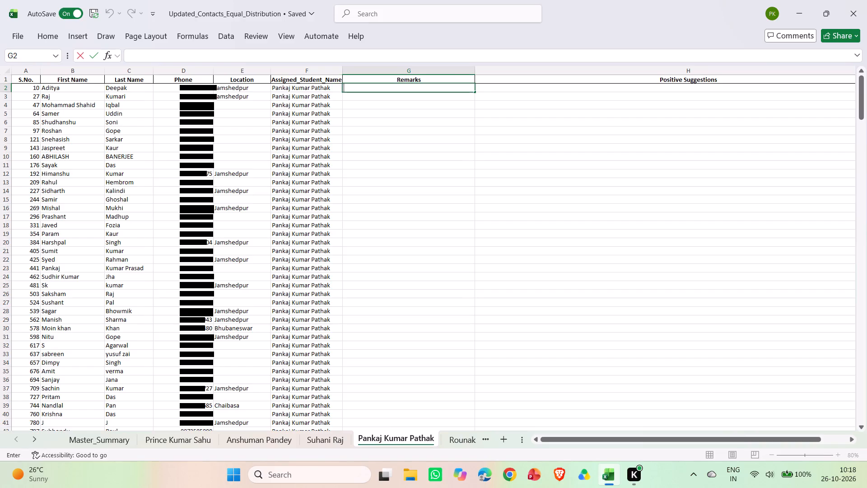
{"action": "type", "text": "no"}
{"action": "type", "text": "t"}
{"action": "key", "text": "space"}
{"action": "type", "text": "ans"}
{"action": "type", "text": "wered"}
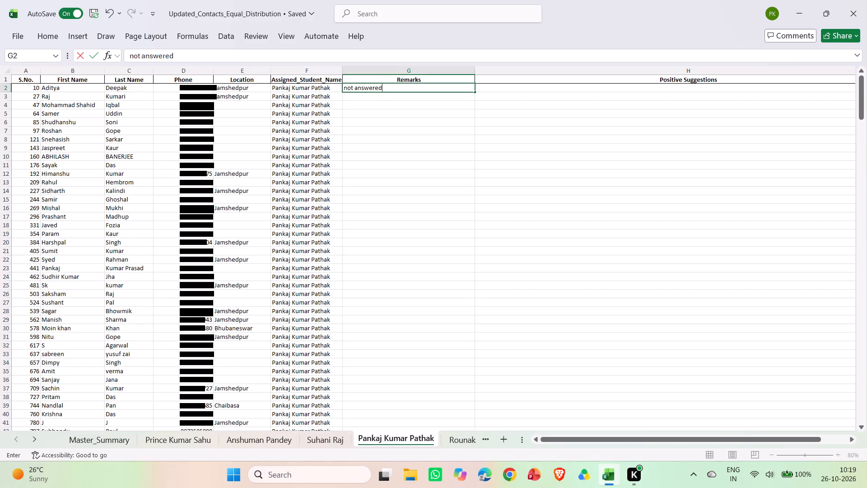
{"action": "left_click", "coordinate": [345, 88]}
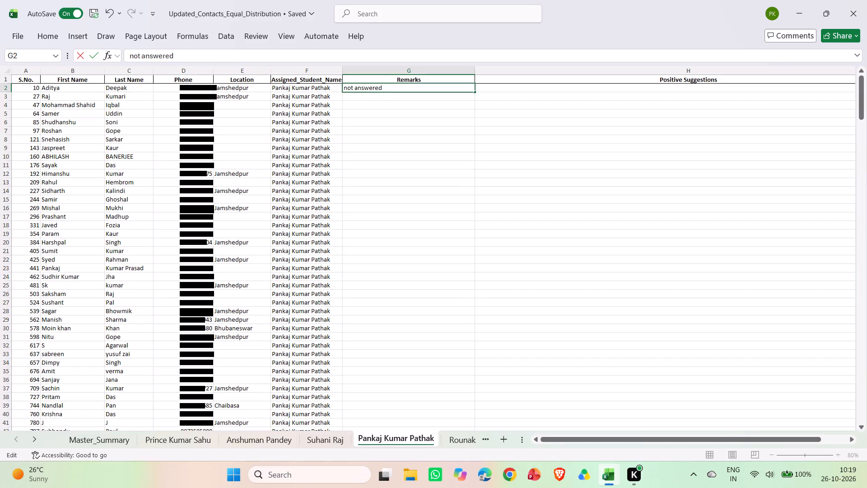
{"action": "left_click", "coordinate": [347, 87]}
{"action": "key", "text": "BackSpace"}
{"action": "key", "text": "n"}
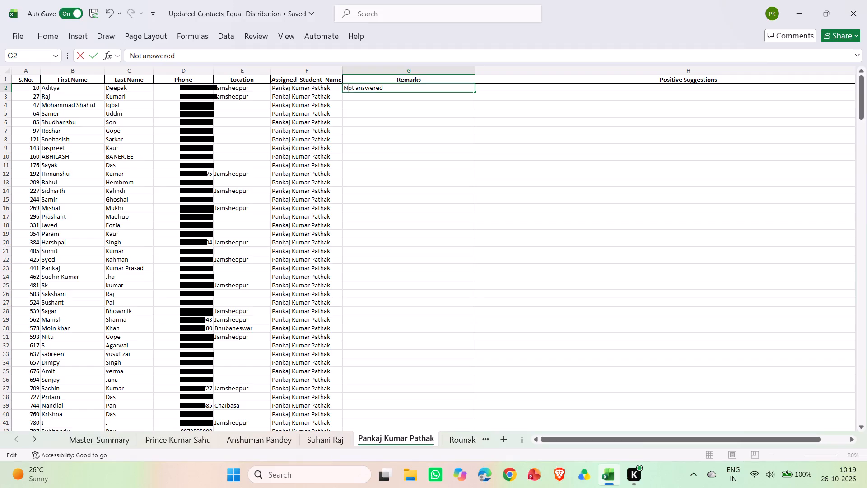
Open the Remarks cell of the second contact, G3, for editing.
{"action": "left_click", "coordinate": [382, 96]}
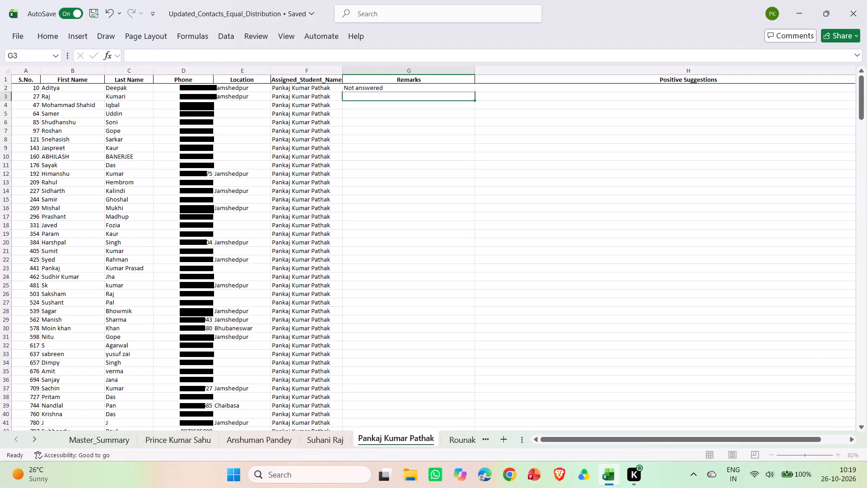
{"action": "double_click", "coordinate": [383, 94]}
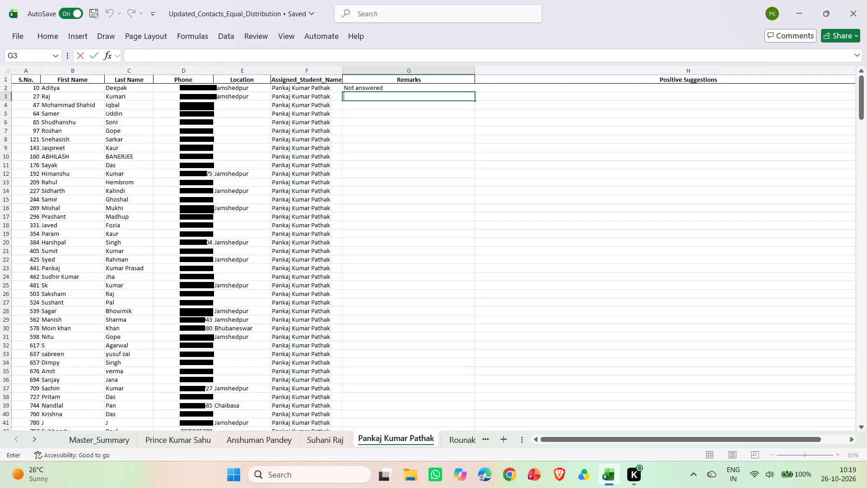
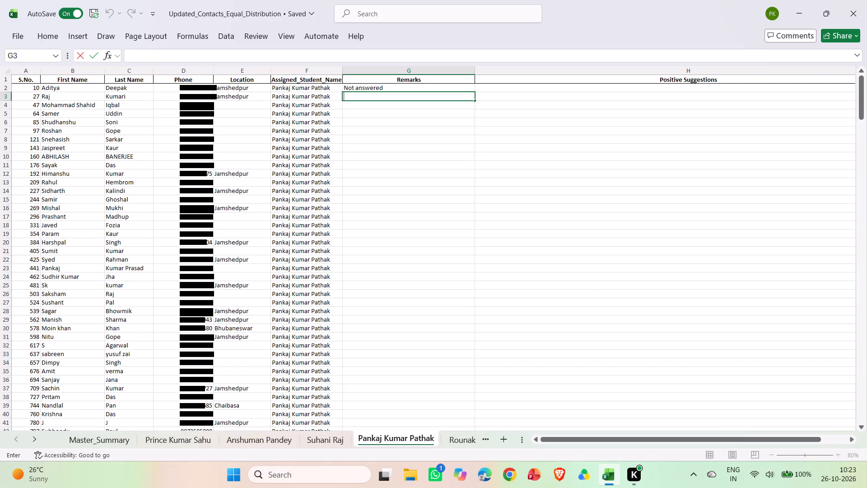
Delete the whole remark text of the first contact, in cell G2.
{"action": "left_click", "coordinate": [435, 87]}
{"action": "left_click", "coordinate": [435, 87]}
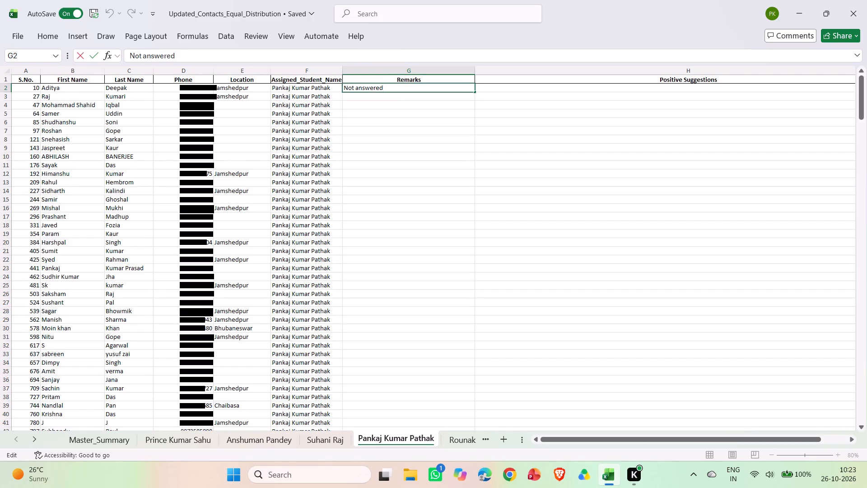
{"action": "left_click", "coordinate": [435, 87]}
{"action": "key", "text": "BackSpace"}
{"action": "key", "text": "BackSpace"}
{"action": "key", "text": "BackSpace"}
{"action": "key", "text": "BackSpace"}
{"action": "key", "text": "BackSpace"}
{"action": "key", "text": "BackSpace"}
{"action": "key", "text": "BackSpace"}
{"action": "key", "text": "BackSpace"}
{"action": "key", "text": "BackSpace"}
{"action": "key", "text": "BackSpace"}
{"action": "key", "text": "BackSpace"}
{"action": "key", "text": "BackSpace"}
{"action": "key", "text": "BackSpace"}
{"action": "key", "text": "BackSpace"}
{"action": "key", "text": "BackSpace"}
{"action": "key", "text": "BackSpace"}
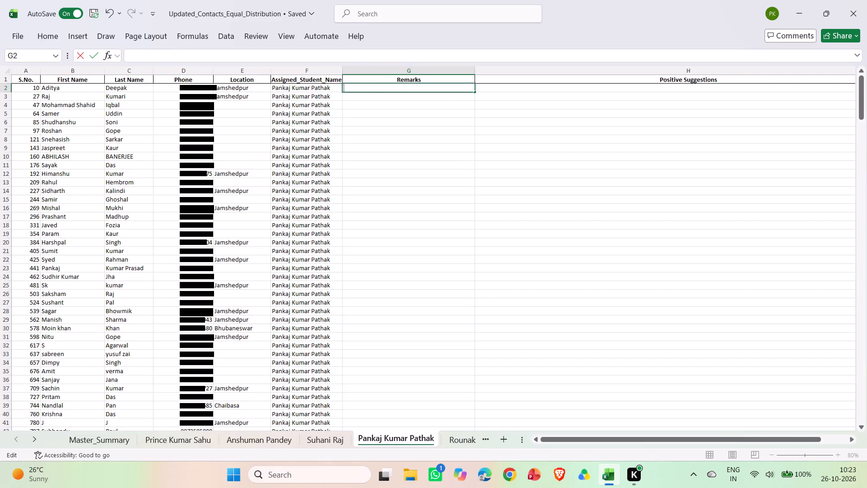
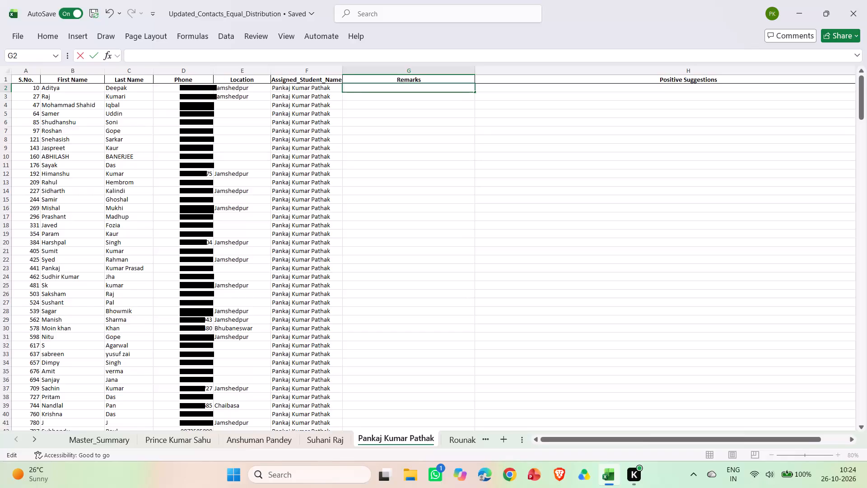
Enter the remark "Exploring the app" with a capital E for the first contact, in cell G2.
{"action": "key", "text": "e"}
{"action": "type", "text": "xp"}
{"action": "type", "text": "lo"}
{"action": "type", "text": "ri"}
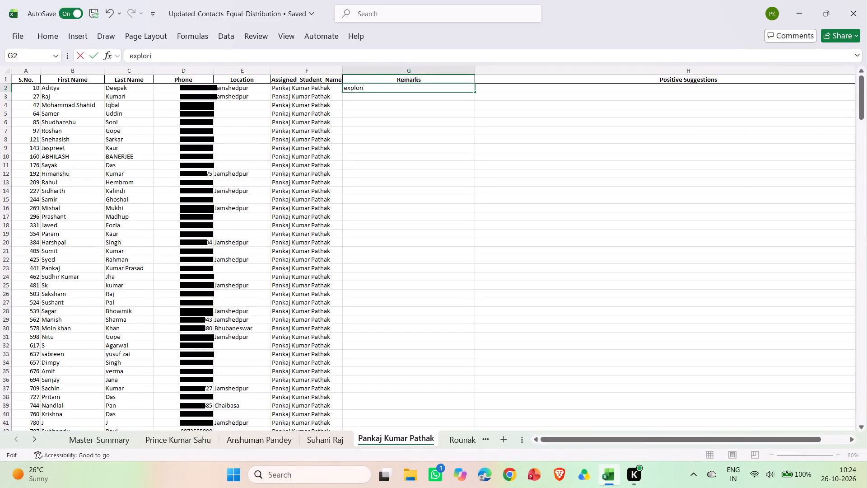
{"action": "type", "text": "ng"}
{"action": "key", "text": "space"}
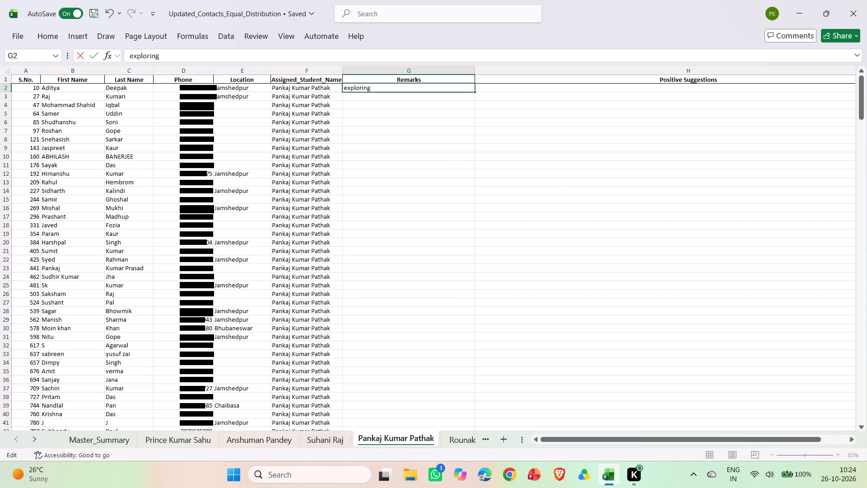
{"action": "right_click", "coordinate": [435, 87]}
{"action": "left_click", "coordinate": [435, 87]}
{"action": "left_click", "coordinate": [346, 89]}
{"action": "key", "text": "BackSpace"}
{"action": "left_click", "coordinate": [401, 89]}
{"action": "key", "text": "space"}
{"action": "type", "text": "the"}
{"action": "key", "text": "space"}
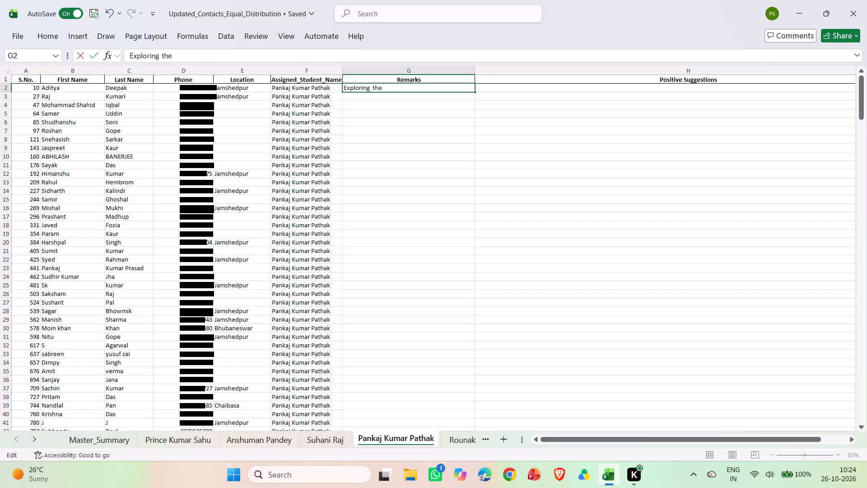
{"action": "type", "text": "app"}
{"action": "key", "text": "period"}
{"action": "key", "text": "BackSpace"}
{"action": "double_click", "coordinate": [602, 90]}
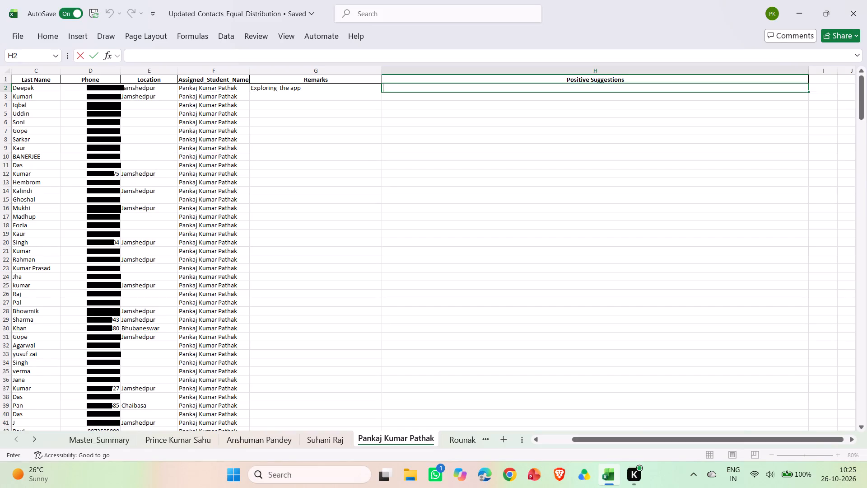
Extend the first contact's remark in cell G2 by appending ", not ready now.".
{"action": "double_click", "coordinate": [321, 88]}
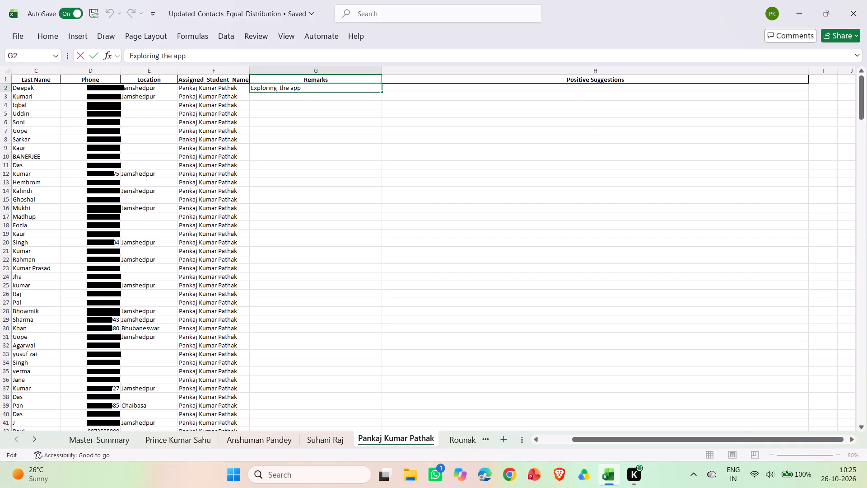
{"action": "type", "text": ","}
{"action": "key", "text": "space"}
{"action": "type", "text": "not"}
{"action": "key", "text": "space"}
{"action": "type", "text": "ready now"}
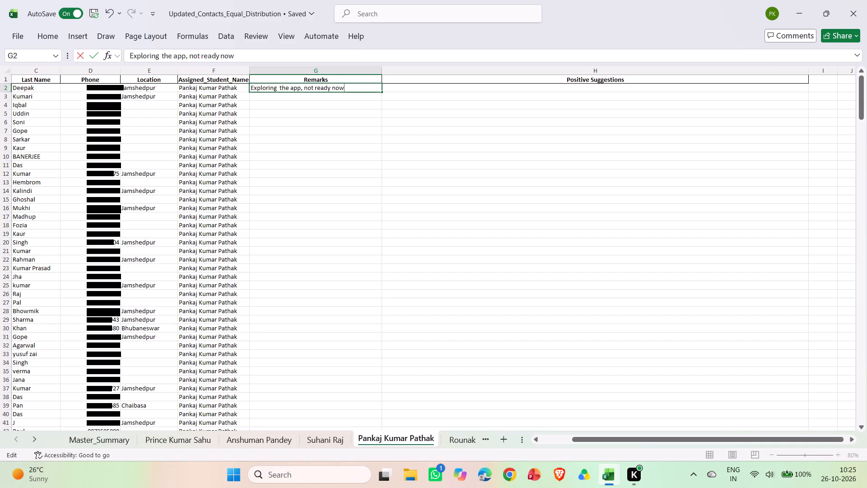
{"action": "key", "text": "period"}
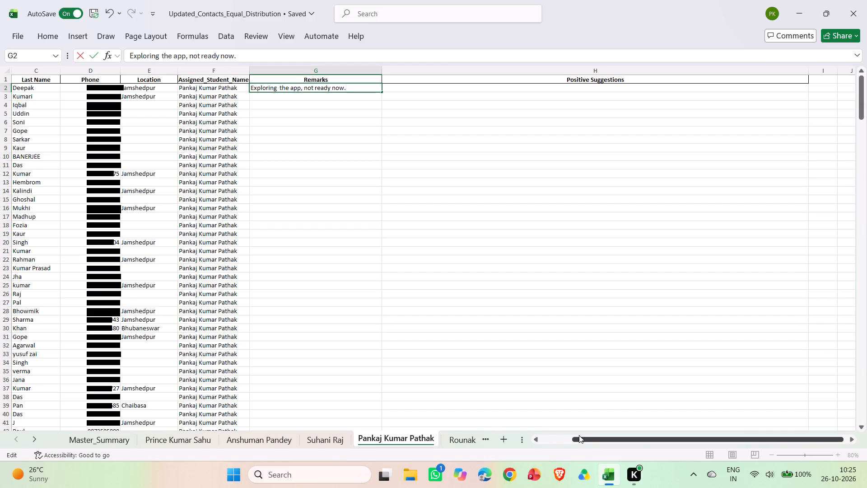
Open the second contact's Remarks cell, G3, for text entry.
{"action": "left_click_drag", "start_coordinate": [578, 439], "coordinate": [528, 444]}
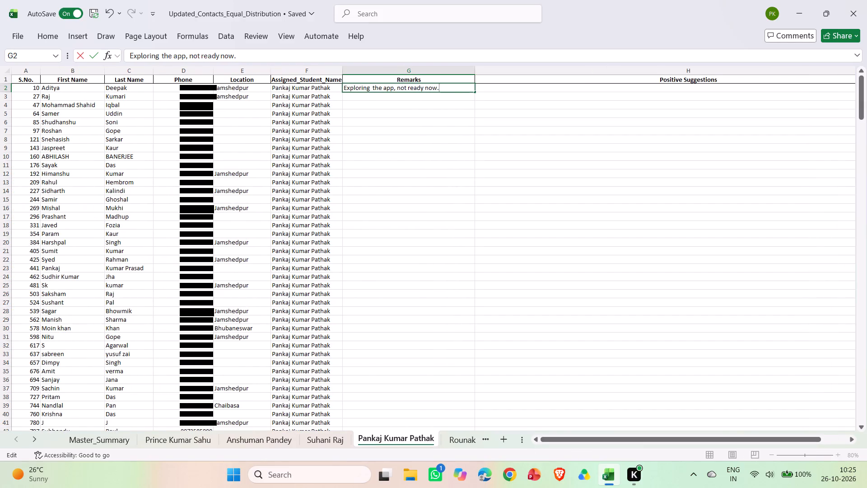
{"action": "double_click", "coordinate": [409, 95]}
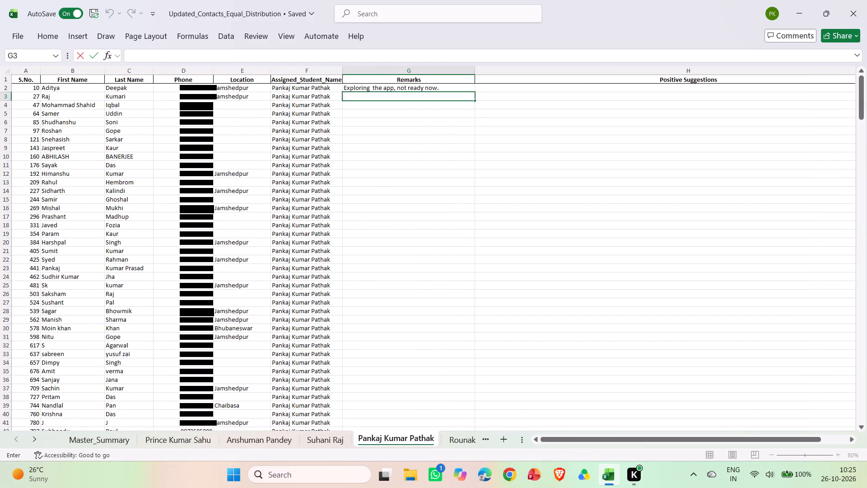
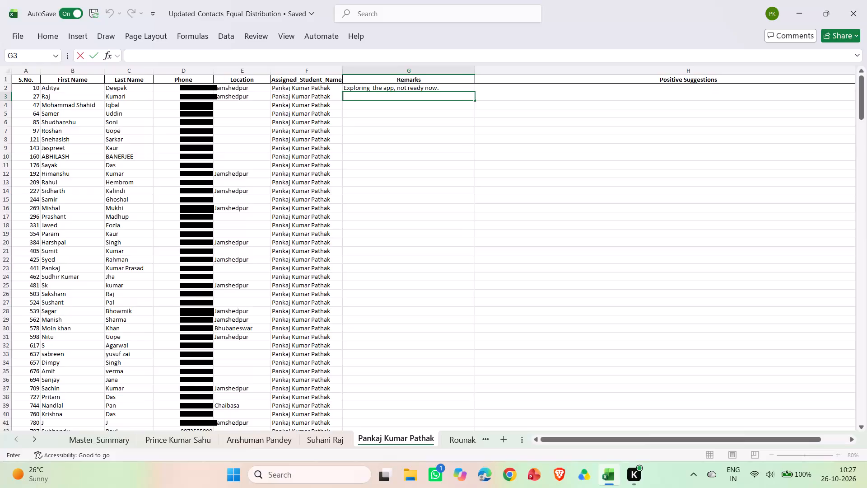
Enter the remark "Asked about deep cleaning , not available." for the second contact, in cell G3.
{"action": "type", "text": "sked"}
{"action": "key", "text": "space"}
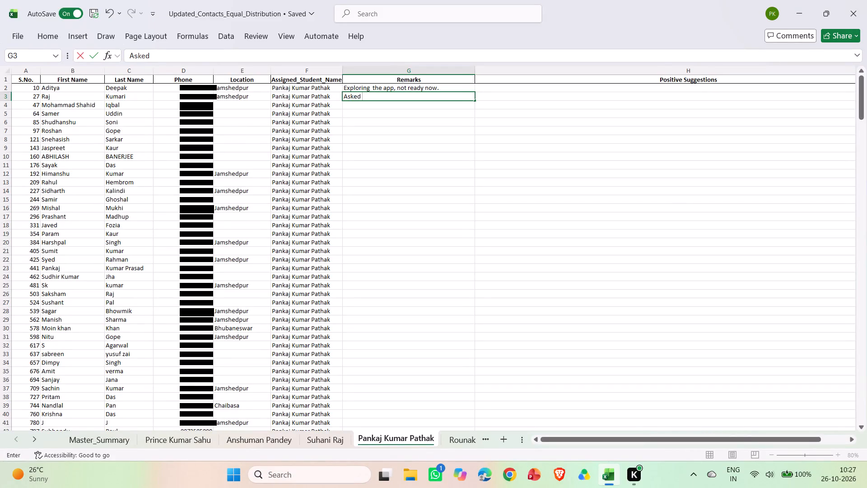
{"action": "type", "text": "ba"}
{"action": "type", "text": "out"}
{"action": "key", "text": "space"}
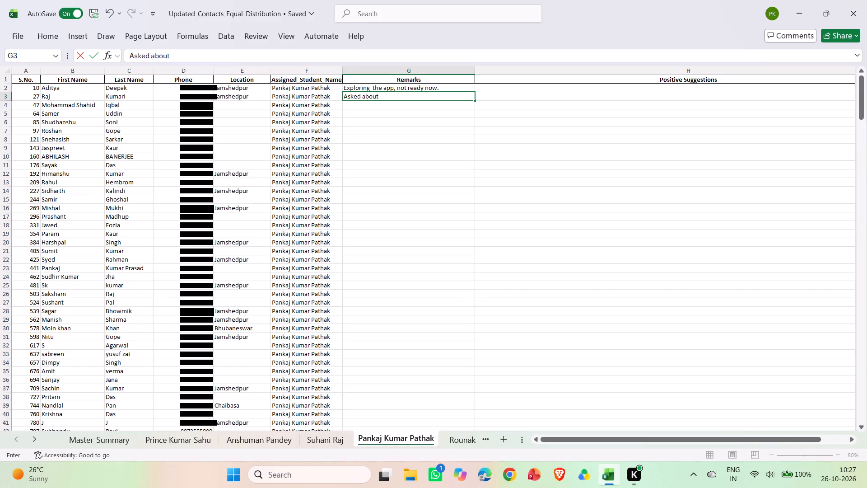
{"action": "type", "text": "deep"}
{"action": "key", "text": "space"}
{"action": "type", "text": "cle"}
{"action": "type", "text": "aning"}
{"action": "key", "text": "space"}
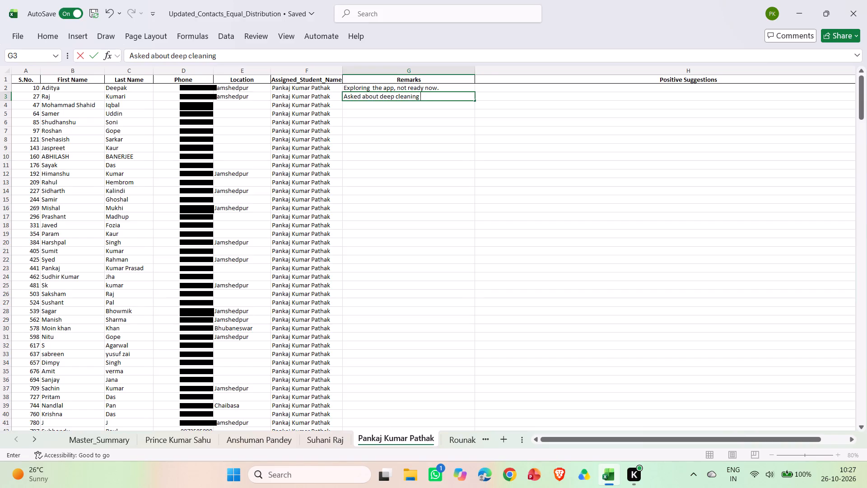
{"action": "type", "text": ","}
{"action": "key", "text": "space"}
{"action": "type", "text": "not"}
{"action": "key", "text": "space"}
{"action": "type", "text": "ab"}
{"action": "key", "text": "BackSpace"}
{"action": "type", "text": "va"}
{"action": "type", "text": "il"}
{"action": "type", "text": "ab"}
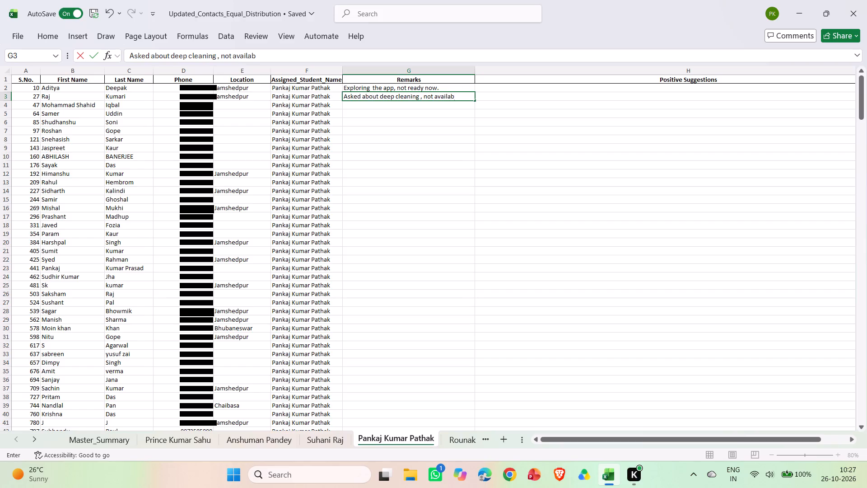
{"action": "type", "text": "le"}
{"action": "key", "text": "period"}
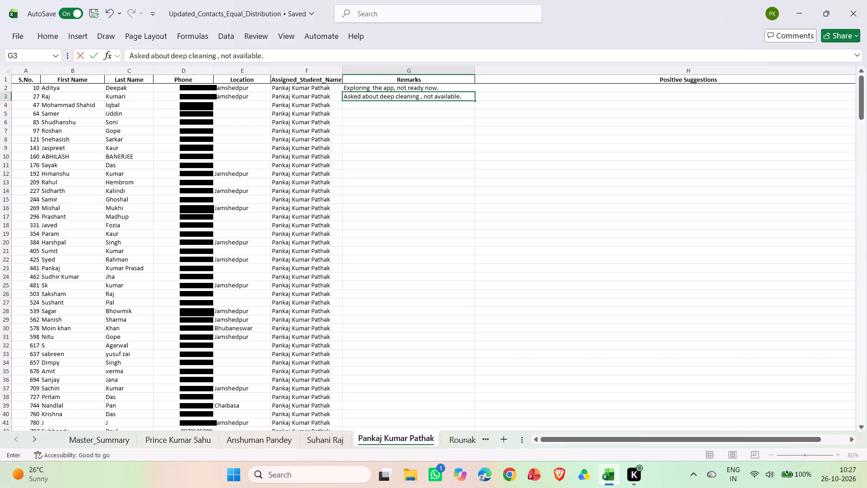
Select the first contact's Positive Suggestions cell, H2.
{"action": "left_click", "coordinate": [660, 86]}
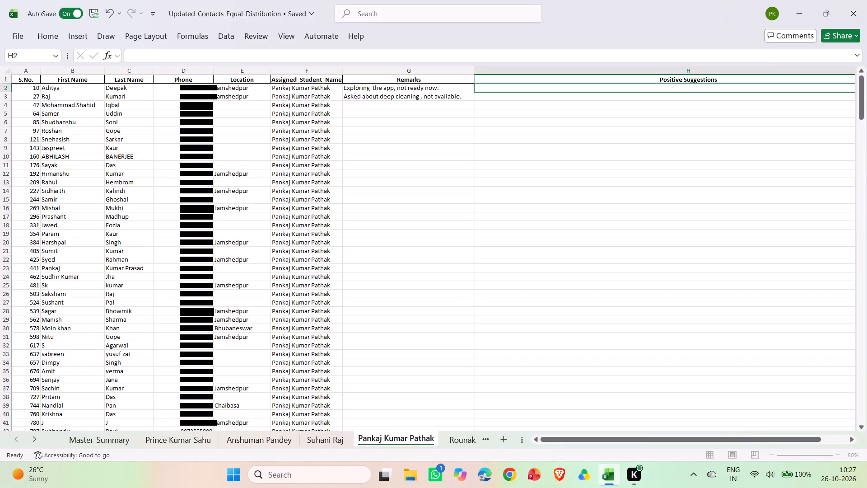
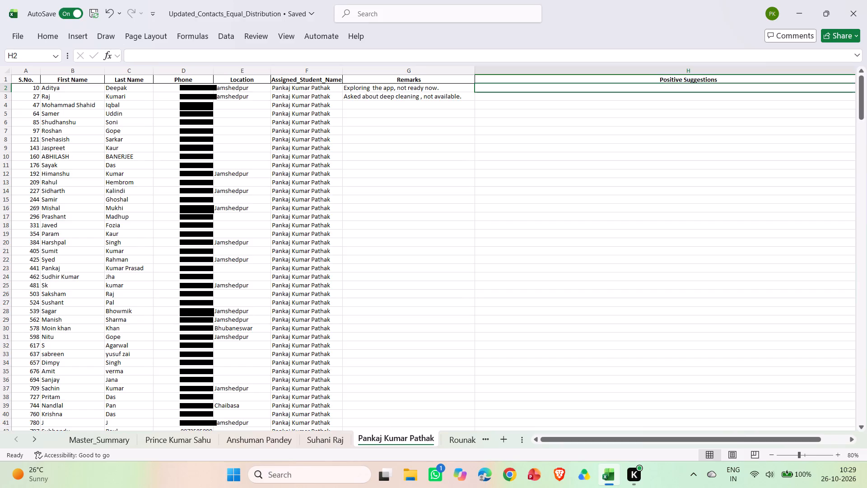
Enter the remark "Not answered" for the third contact, in cell G4.
{"action": "left_click", "coordinate": [463, 103]}
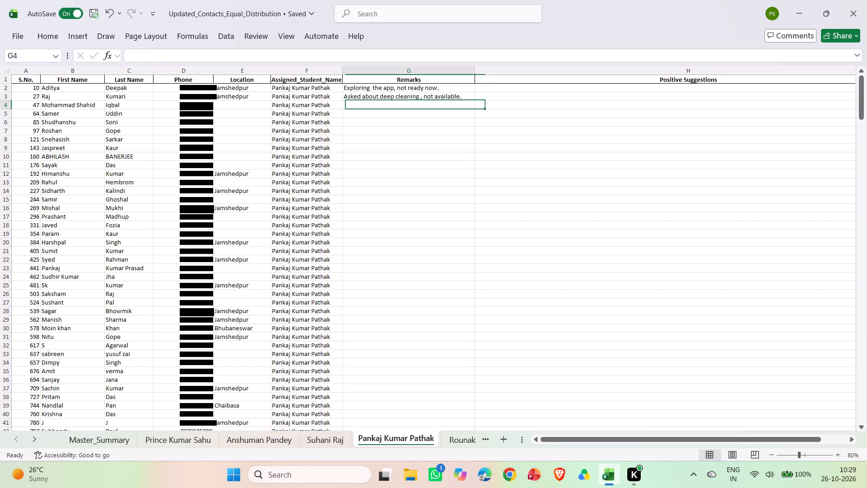
{"action": "double_click", "coordinate": [464, 105]}
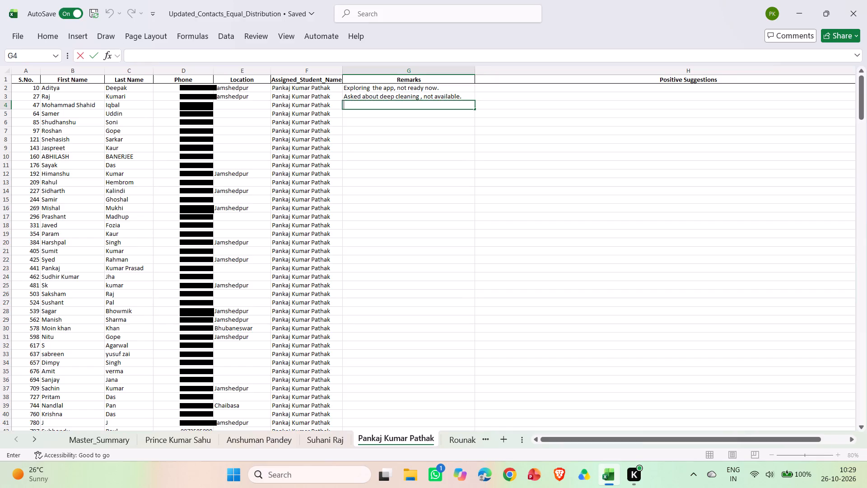
{"action": "key", "text": "n"}
{"action": "type", "text": "answered"}
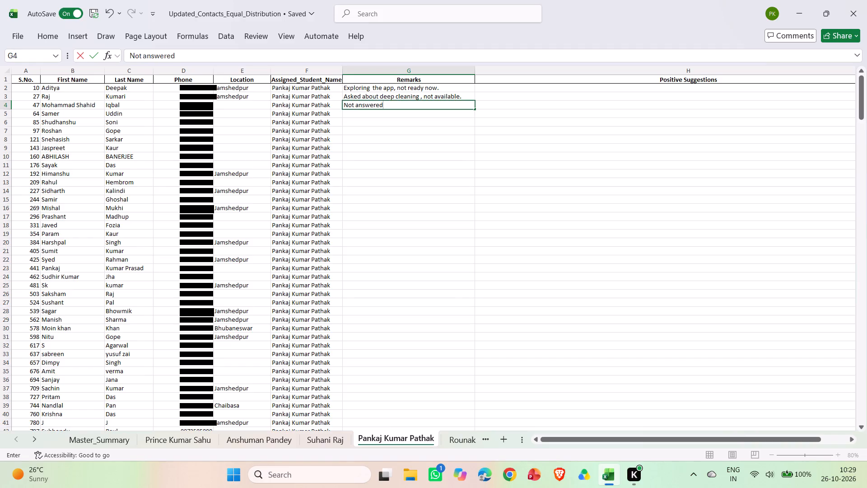
{"action": "key", "text": "Return"}
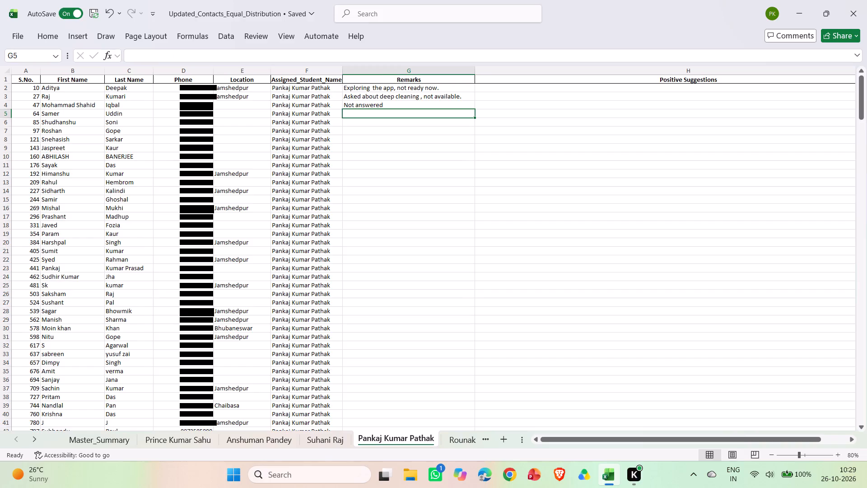
Remove the trailing full stops from the second and first contacts' remarks, in cells G3 and G2.
{"action": "left_click", "coordinate": [470, 97]}
{"action": "left_click", "coordinate": [470, 97]}
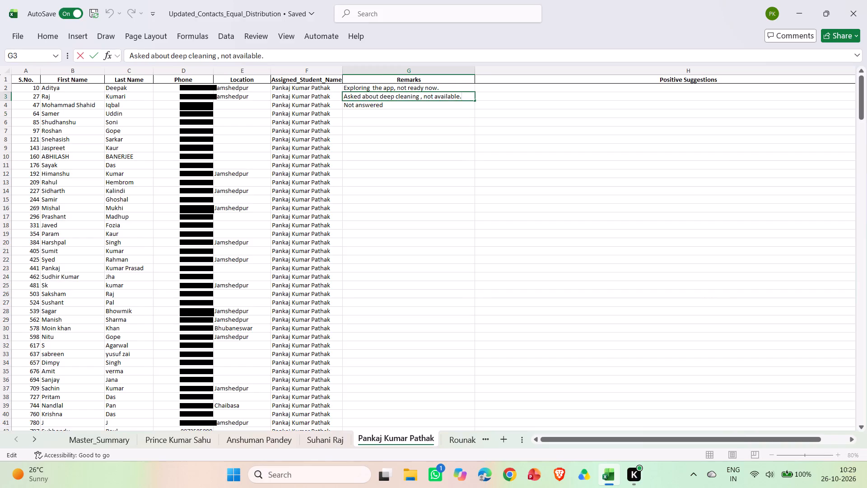
{"action": "key", "text": "BackSpace"}
{"action": "double_click", "coordinate": [467, 86]}
{"action": "key", "text": "BackSpace"}
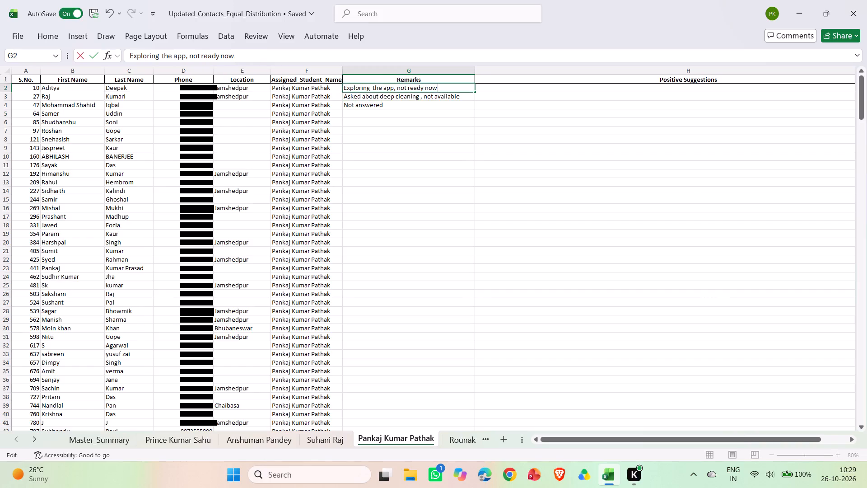
Open the fourth contact's Remarks cell, G5, for entry.
{"action": "double_click", "coordinate": [458, 112]}
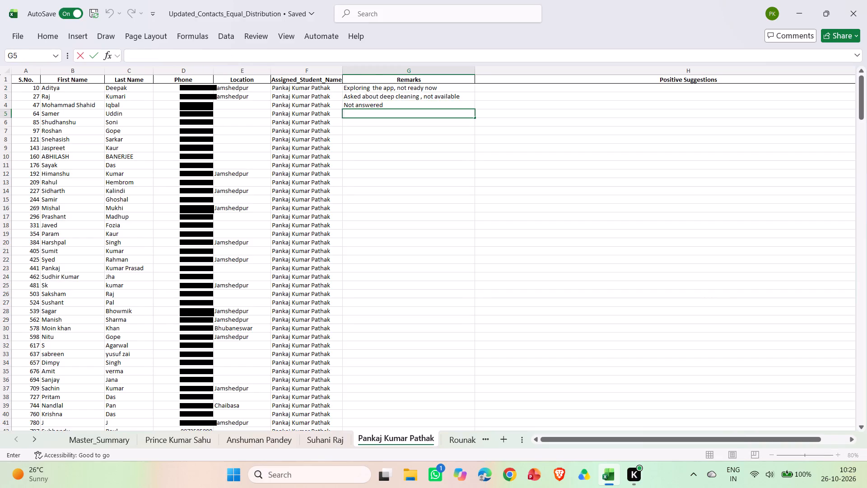
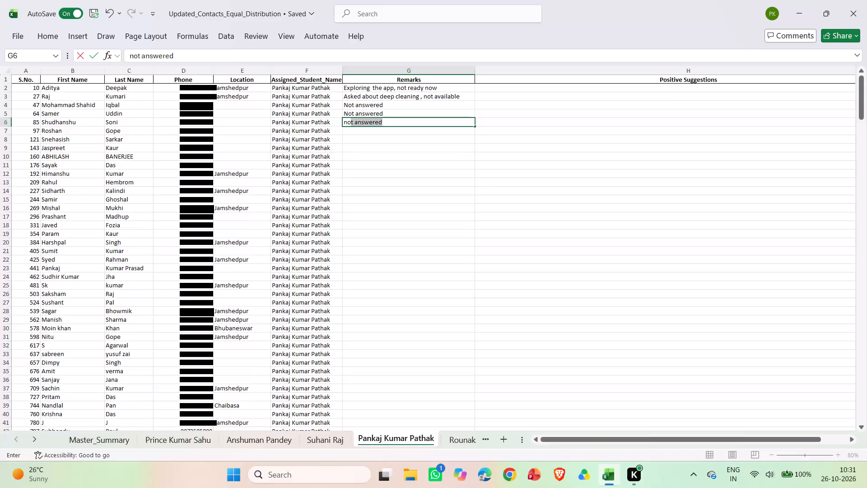
Enter the remark "Not answered" for the fifth contact, in cell G6.
{"action": "key", "text": "Return"}
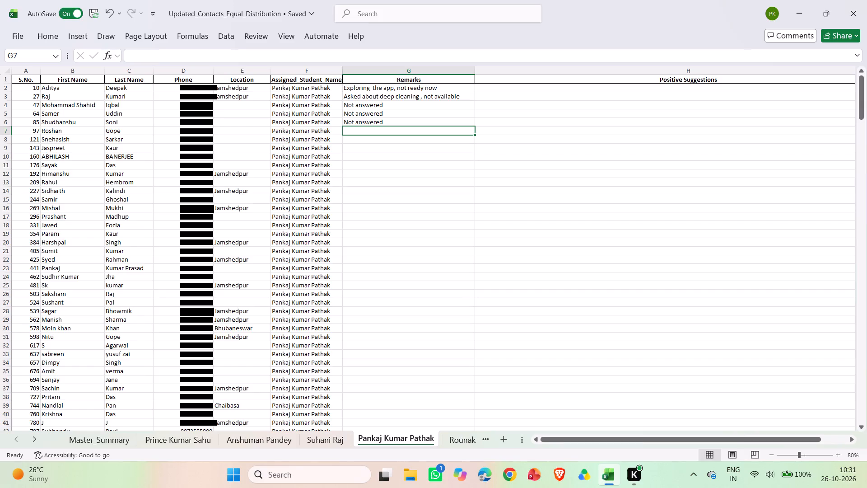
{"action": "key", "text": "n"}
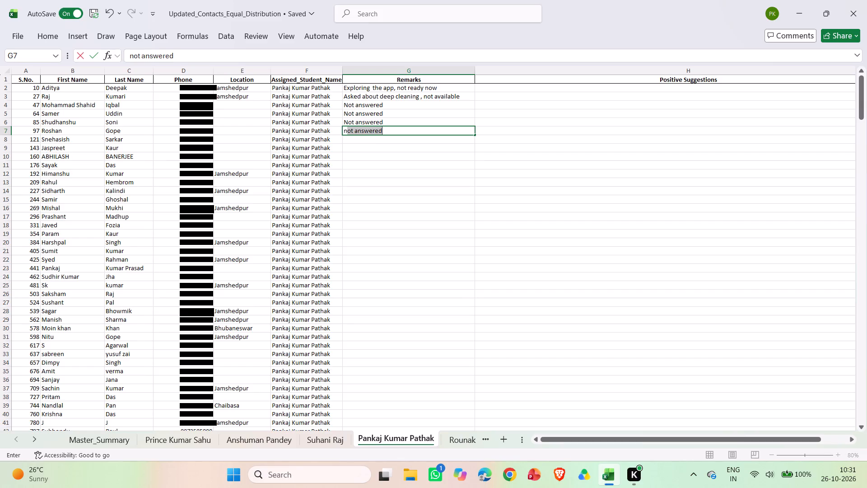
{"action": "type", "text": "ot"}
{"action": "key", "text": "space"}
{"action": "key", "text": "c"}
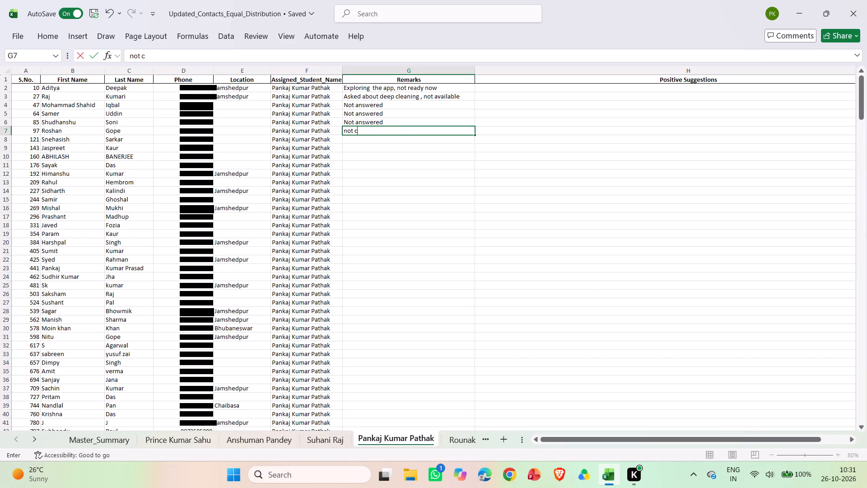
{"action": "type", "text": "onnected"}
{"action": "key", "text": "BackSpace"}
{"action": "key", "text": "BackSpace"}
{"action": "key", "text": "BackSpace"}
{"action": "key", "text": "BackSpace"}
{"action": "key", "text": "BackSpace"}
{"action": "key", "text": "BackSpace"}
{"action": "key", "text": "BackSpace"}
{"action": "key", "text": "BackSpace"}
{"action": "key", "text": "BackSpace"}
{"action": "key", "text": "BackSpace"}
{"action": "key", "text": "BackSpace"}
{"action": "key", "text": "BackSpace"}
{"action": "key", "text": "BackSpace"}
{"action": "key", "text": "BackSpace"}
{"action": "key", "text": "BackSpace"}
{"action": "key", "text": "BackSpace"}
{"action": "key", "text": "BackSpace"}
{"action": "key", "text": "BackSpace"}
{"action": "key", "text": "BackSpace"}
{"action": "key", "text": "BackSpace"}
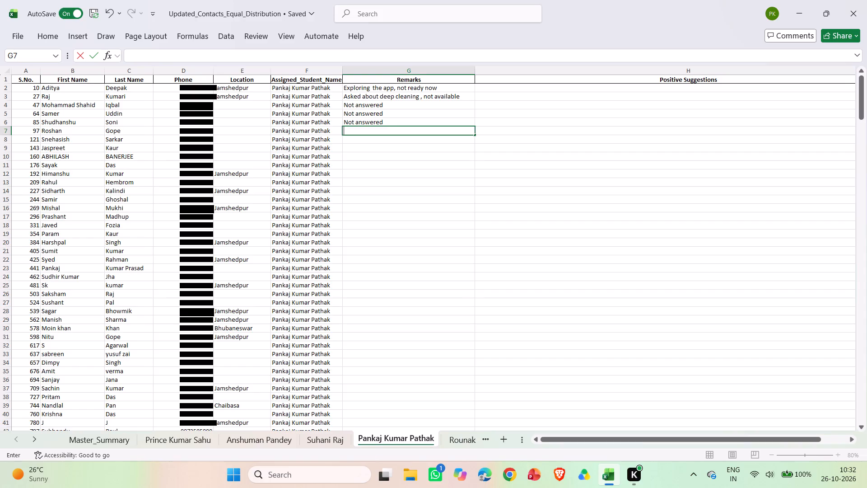
Enter the capitalised remark "Not connected" for the sixth contact, in cell G7.
{"action": "key", "text": "n"}
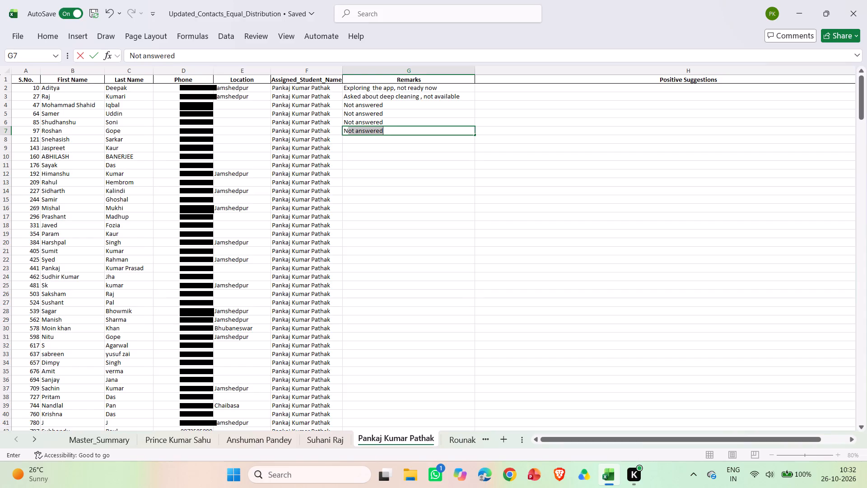
{"action": "type", "text": "OT"}
{"action": "key", "text": "space"}
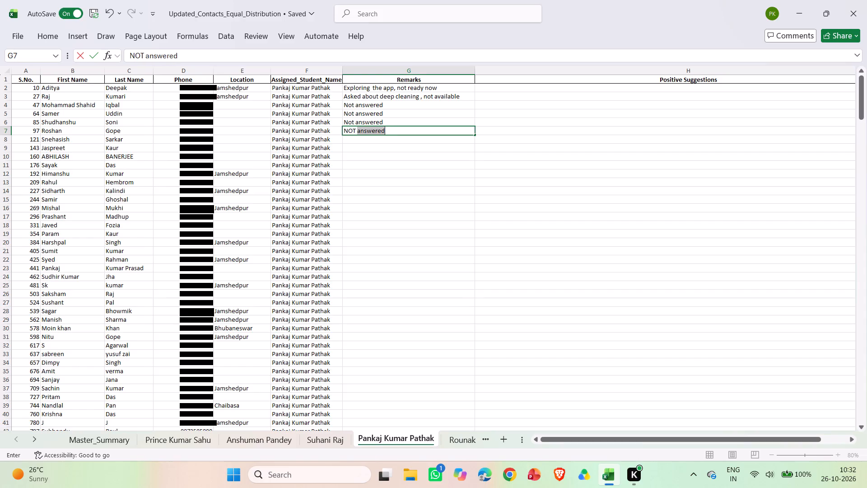
{"action": "key", "text": "BackSpace"}
{"action": "key", "text": "BackSpace"}
{"action": "key", "text": "BackSpace"}
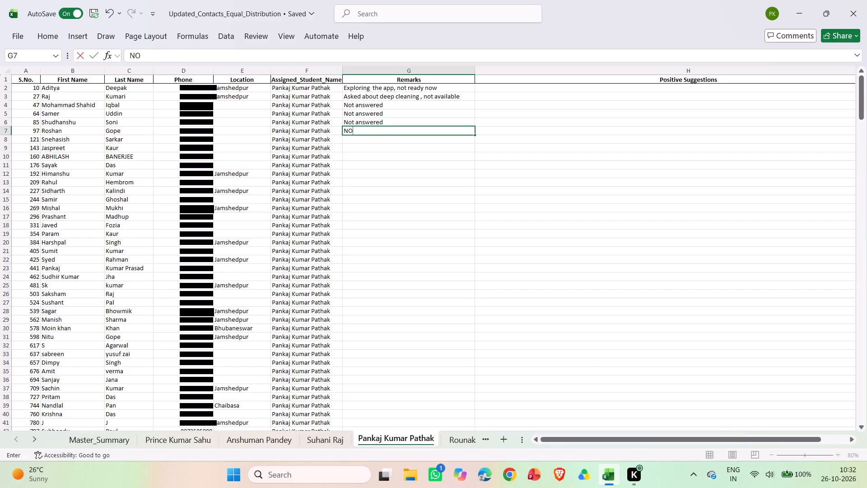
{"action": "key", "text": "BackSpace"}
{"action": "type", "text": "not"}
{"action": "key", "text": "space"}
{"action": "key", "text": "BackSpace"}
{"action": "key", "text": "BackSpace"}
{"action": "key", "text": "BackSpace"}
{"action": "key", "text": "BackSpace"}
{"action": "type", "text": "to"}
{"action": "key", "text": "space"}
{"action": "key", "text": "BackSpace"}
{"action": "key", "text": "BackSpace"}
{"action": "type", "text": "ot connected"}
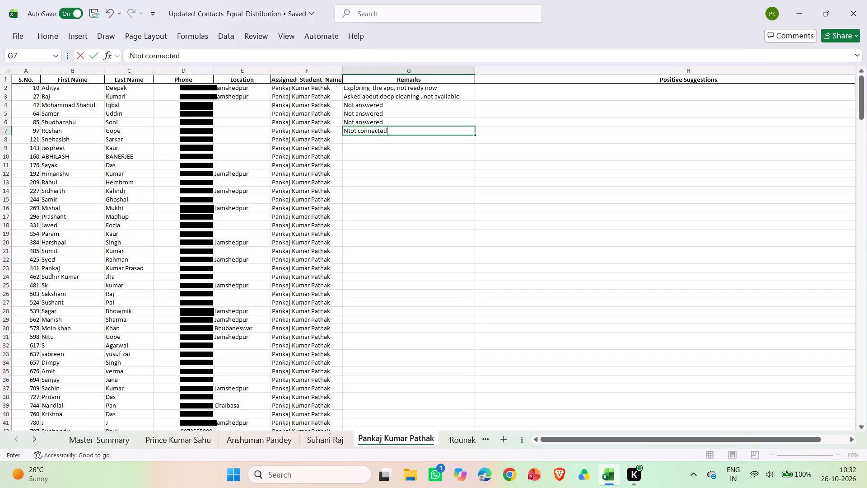
Correct the misspelt remark for the sixth contact, in cell G7, so it reads "Not connected".
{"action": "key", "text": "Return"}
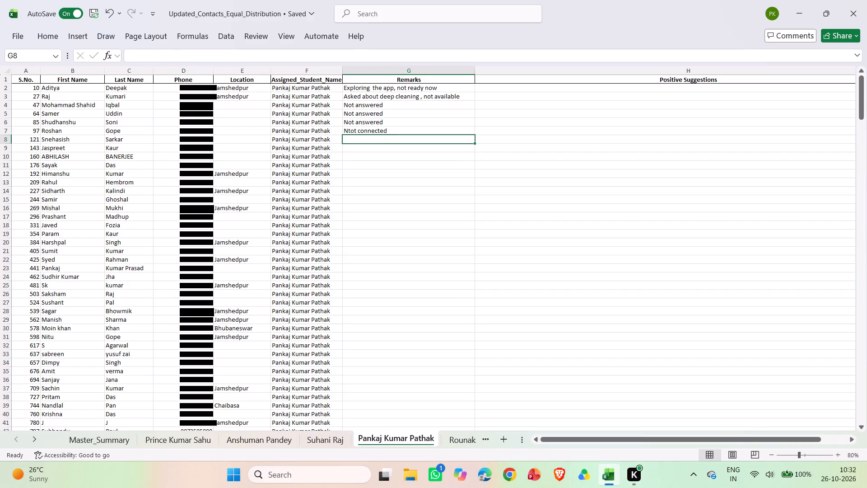
{"action": "double_click", "coordinate": [351, 132]}
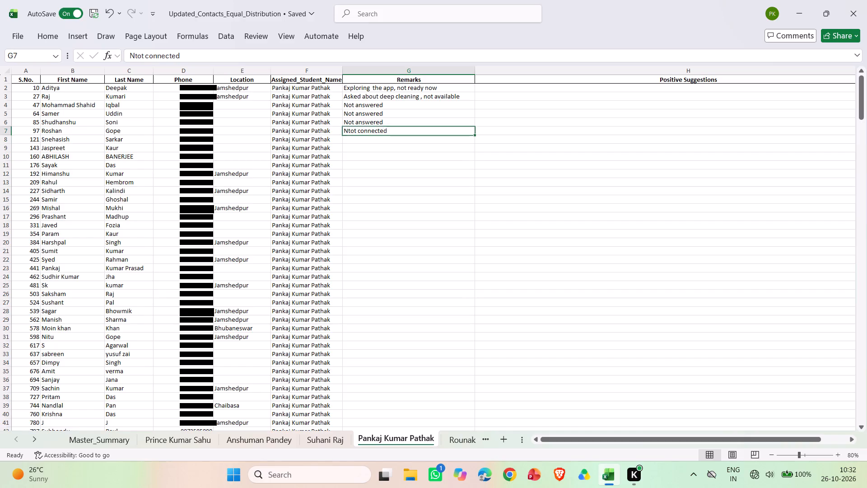
{"action": "key", "text": "BackSpace"}
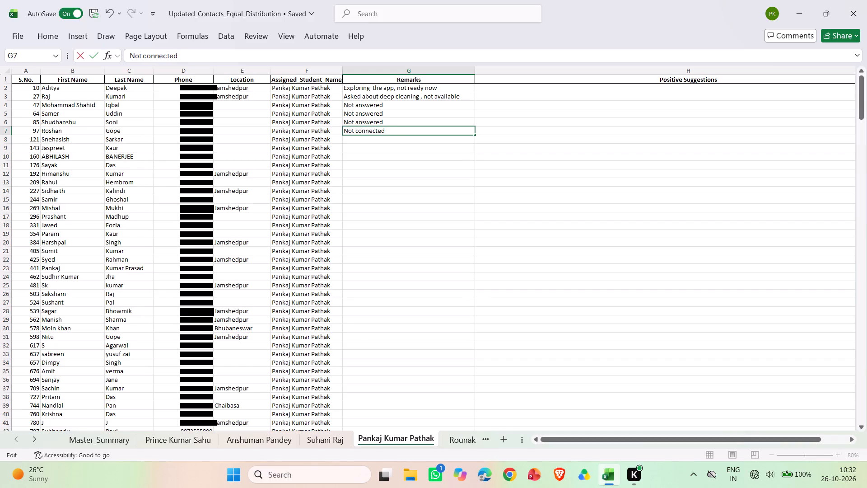
{"action": "key", "text": "Return"}
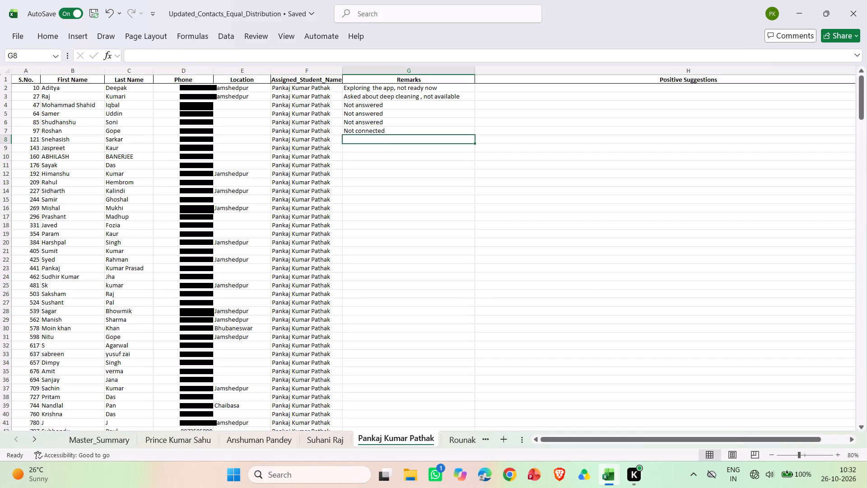
Open the seventh contact's Remarks cell, G8, for entry.
{"action": "double_click", "coordinate": [365, 139]}
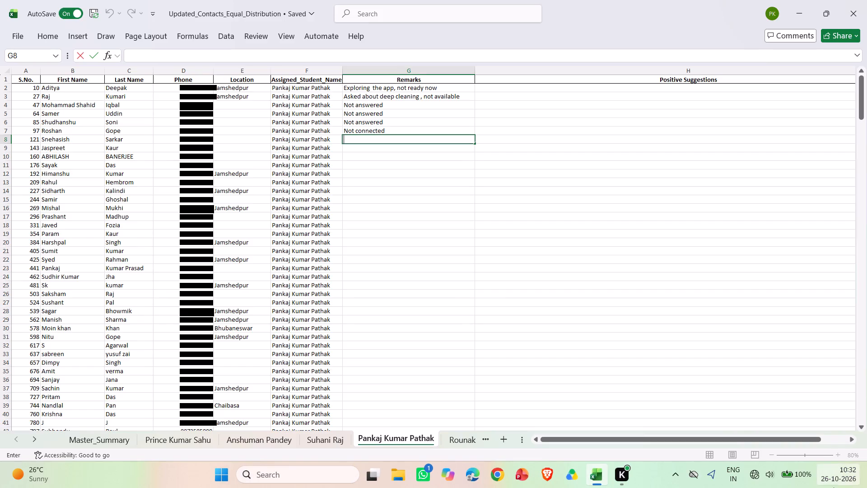
Check the available Wi-Fi networks in the system's quick settings and reconnect to the iQOO Z9 5G network.
{"action": "double_click", "coordinate": [788, 474]}
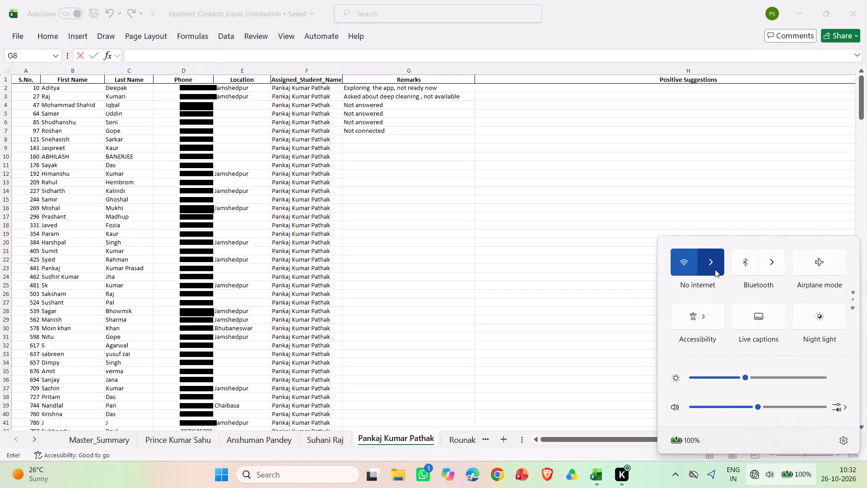
{"action": "left_click", "coordinate": [716, 257]}
{"action": "left_click", "coordinate": [722, 282]}
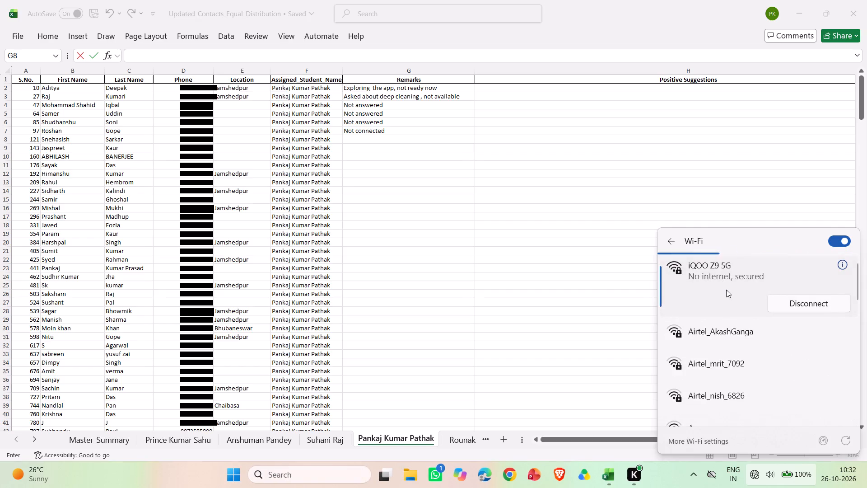
{"action": "left_click", "coordinate": [726, 290]}
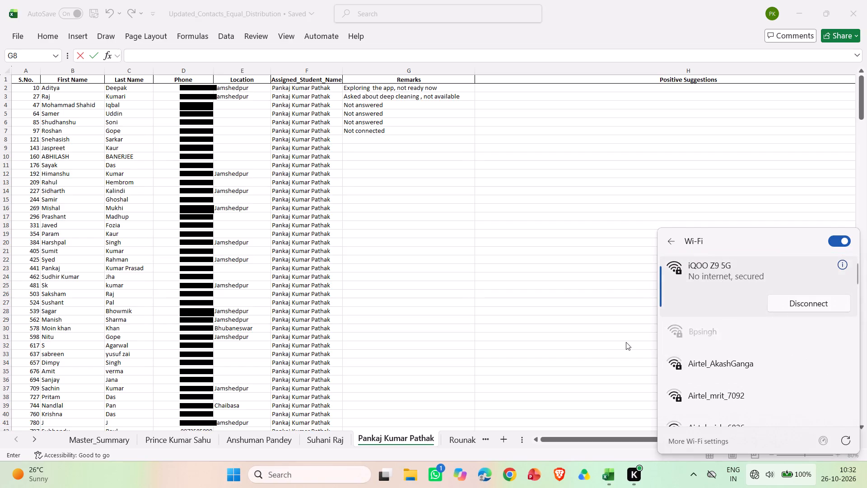
{"action": "left_click", "coordinate": [708, 287]}
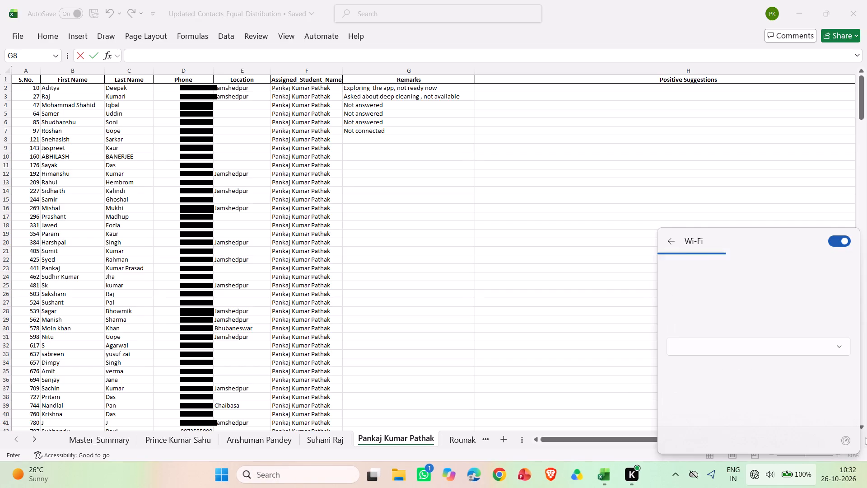
{"action": "left_click", "coordinate": [673, 244]}
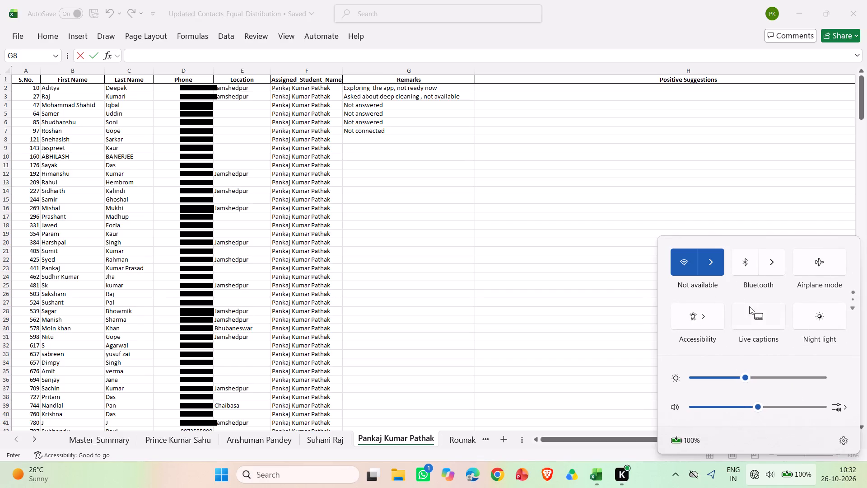
{"action": "scroll", "coordinate": [766, 309], "scroll_direction": "up", "scroll_amount": 7}
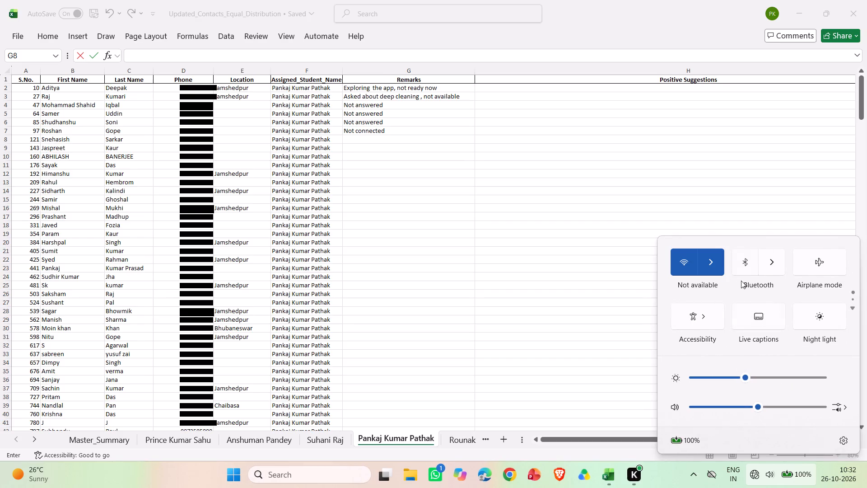
{"action": "left_click", "coordinate": [715, 265]}
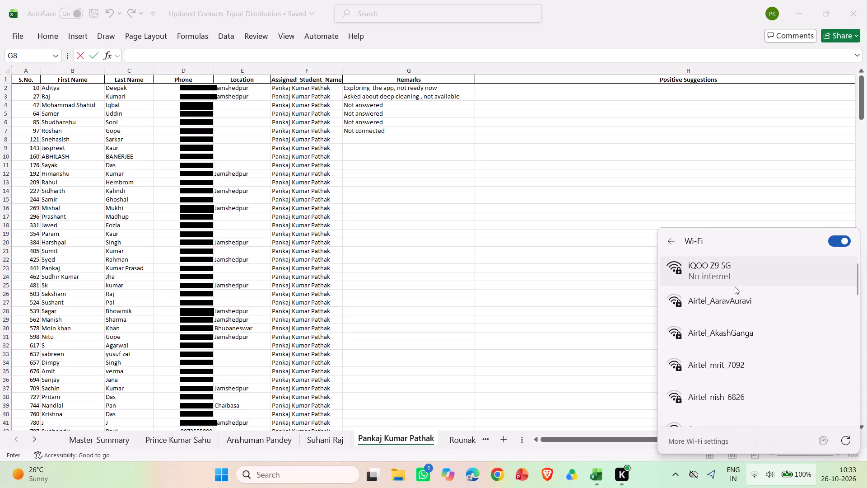
{"action": "left_click", "coordinate": [755, 272]}
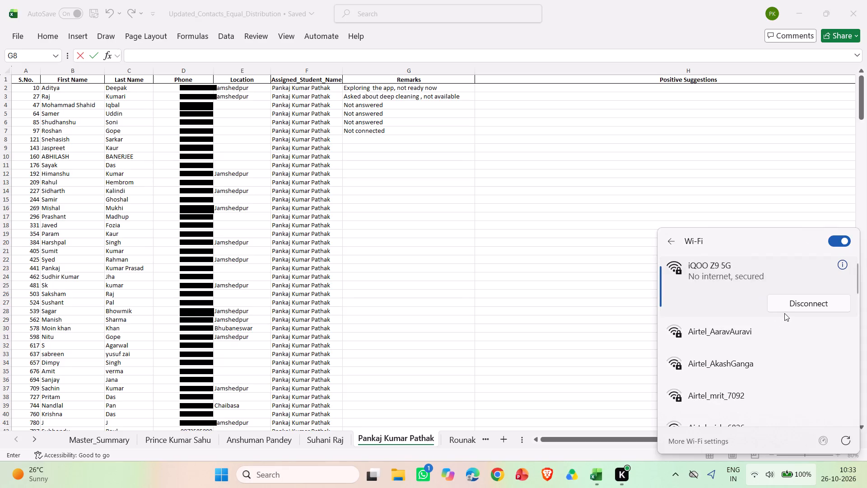
{"action": "left_click", "coordinate": [774, 473]}
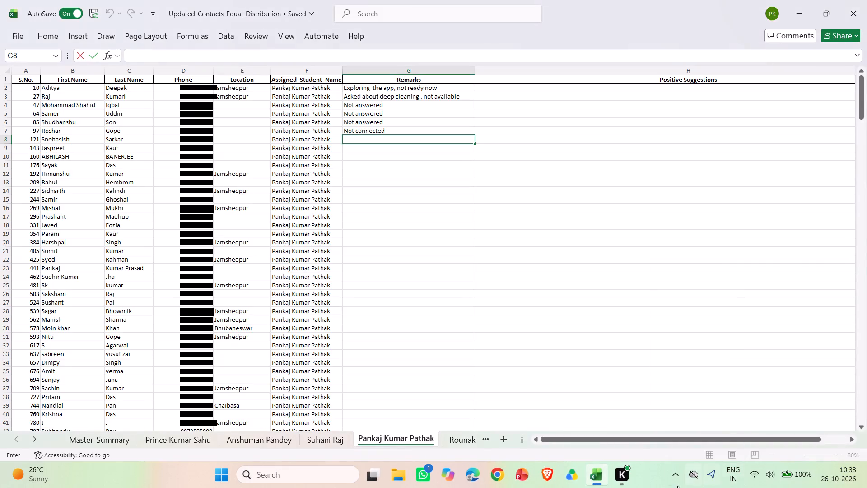
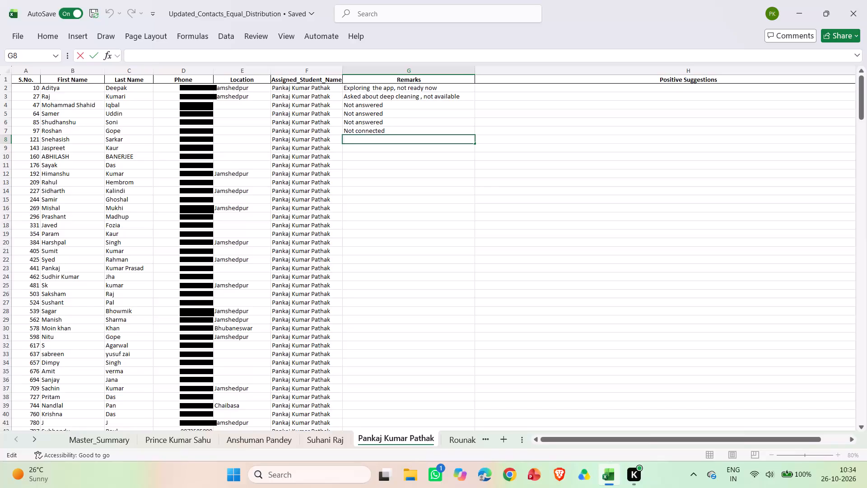
Open the sixth contact's existing remark in cell G7 for editing.
{"action": "double_click", "coordinate": [420, 131]}
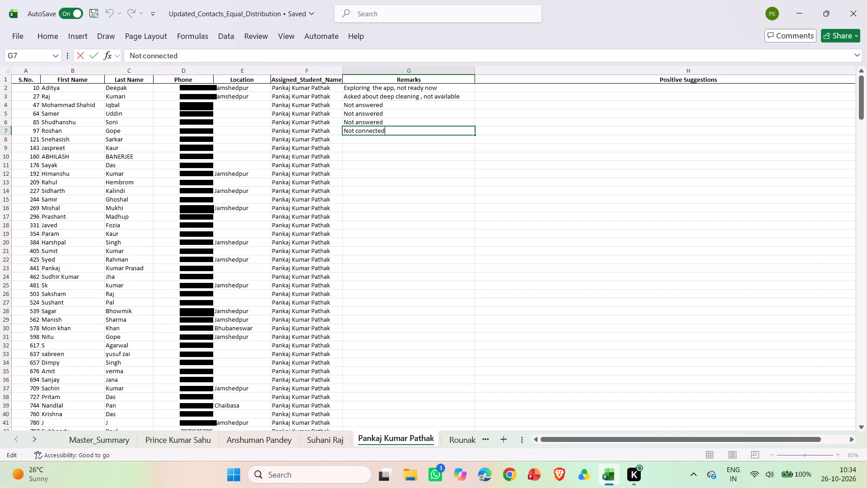
Commit the "Not connected" remark in cell G7 by opening the fifth contact's remark in cell G6 for a check.
{"action": "double_click", "coordinate": [420, 121]}
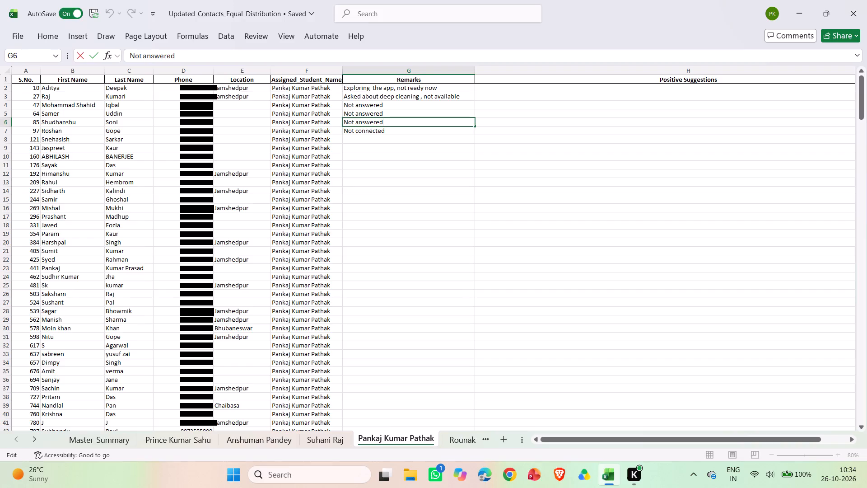
{"action": "key", "text": "Return"}
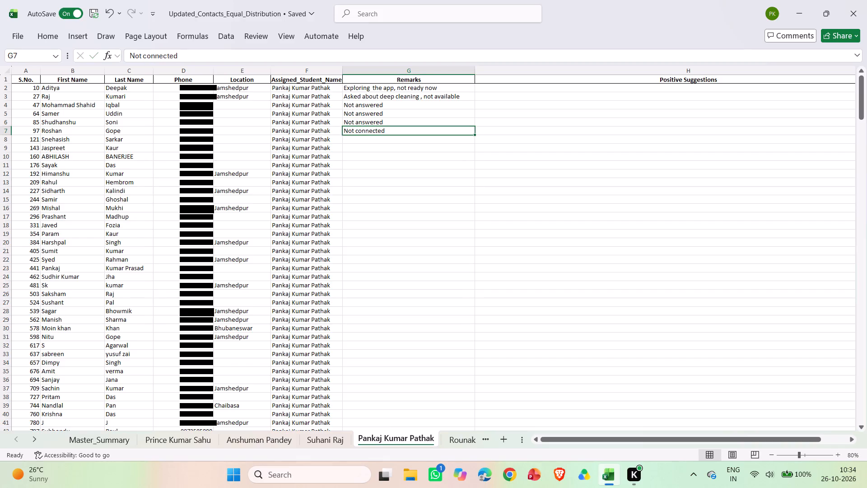
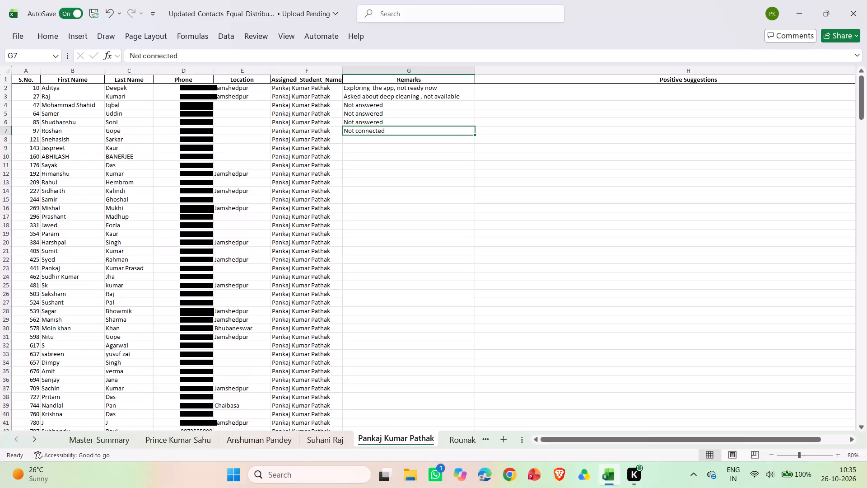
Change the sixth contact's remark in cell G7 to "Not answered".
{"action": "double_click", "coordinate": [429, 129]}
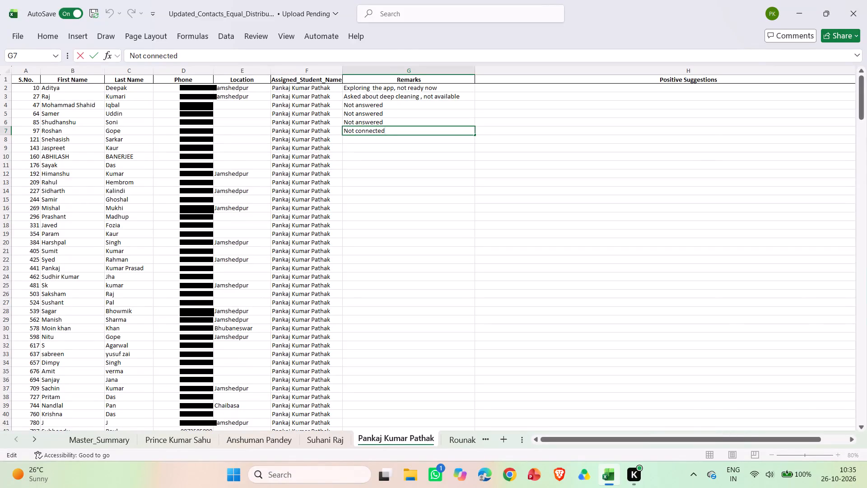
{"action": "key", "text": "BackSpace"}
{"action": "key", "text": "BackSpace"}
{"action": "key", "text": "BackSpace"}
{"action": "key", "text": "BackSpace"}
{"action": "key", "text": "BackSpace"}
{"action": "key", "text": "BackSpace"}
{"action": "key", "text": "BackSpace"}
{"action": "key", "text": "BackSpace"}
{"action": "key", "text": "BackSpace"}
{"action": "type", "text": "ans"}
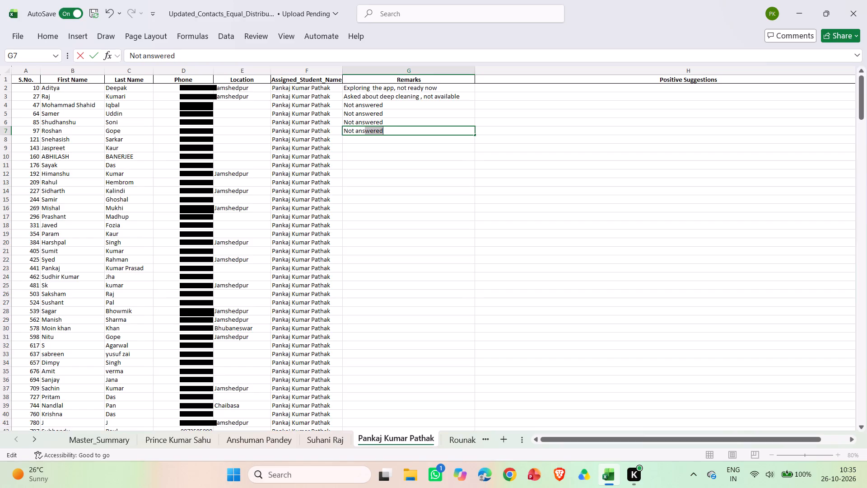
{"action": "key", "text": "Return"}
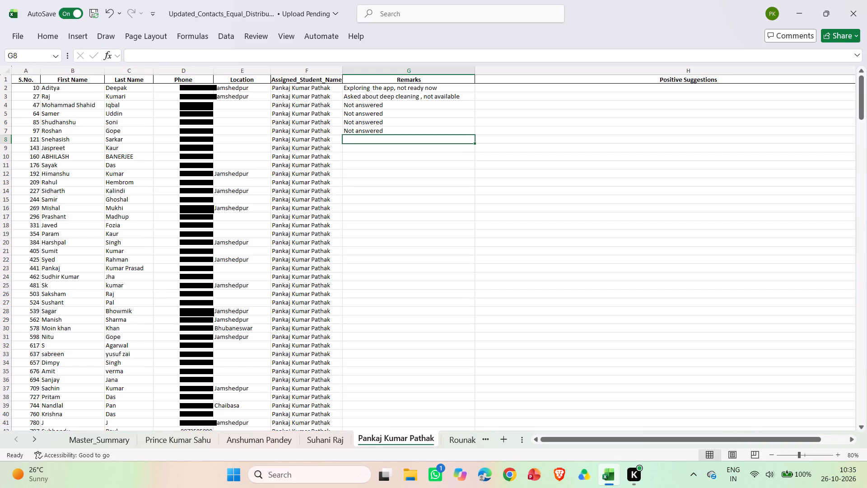
Reopen the sixth contact's remark in cell G7 and erase its entire text.
{"action": "double_click", "coordinate": [435, 131]}
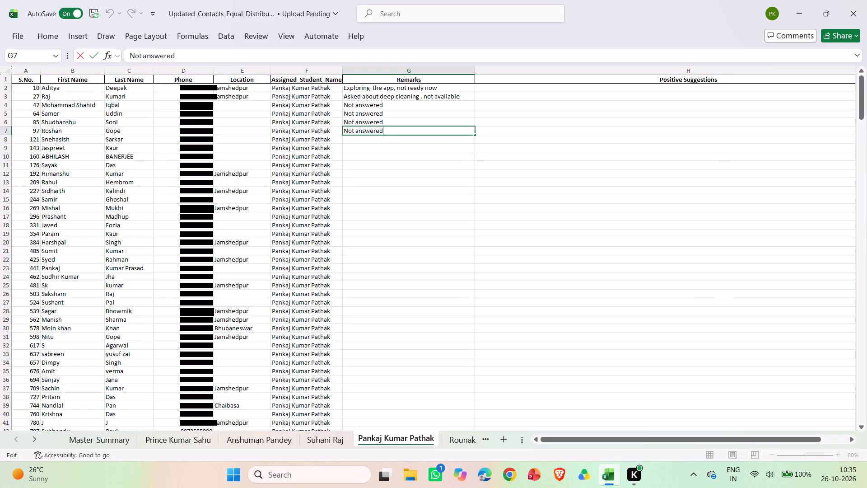
{"action": "key", "text": "BackSpace"}
{"action": "key", "text": "BackSpace"}
{"action": "key", "text": "BackSpace"}
{"action": "key", "text": "BackSpace"}
{"action": "key", "text": "BackSpace"}
{"action": "key", "text": "BackSpace"}
{"action": "key", "text": "BackSpace"}
{"action": "key", "text": "BackSpace"}
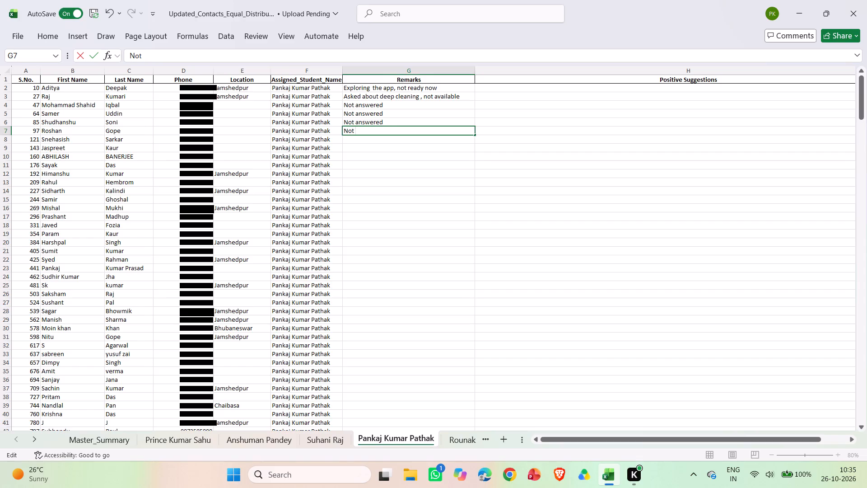
{"action": "key", "text": "BackSpace"}
{"action": "key", "text": "BackSpace"}
{"action": "key", "text": "BackSpace"}
{"action": "key", "text": "BackSpace"}
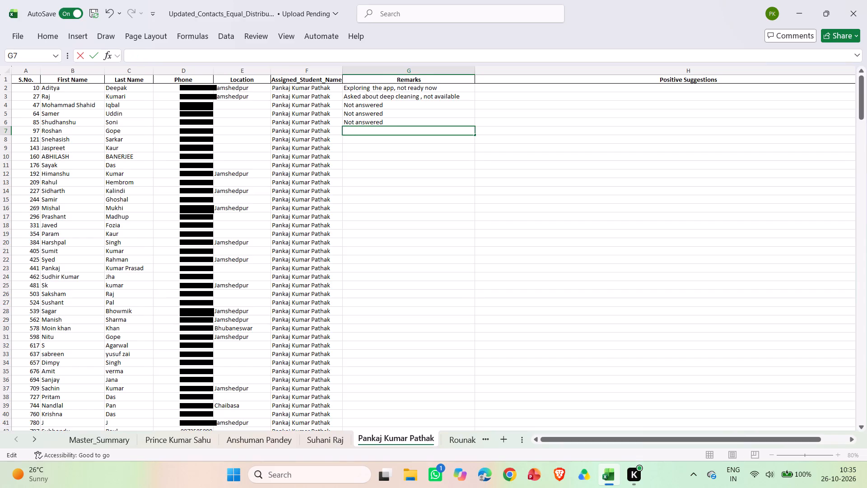
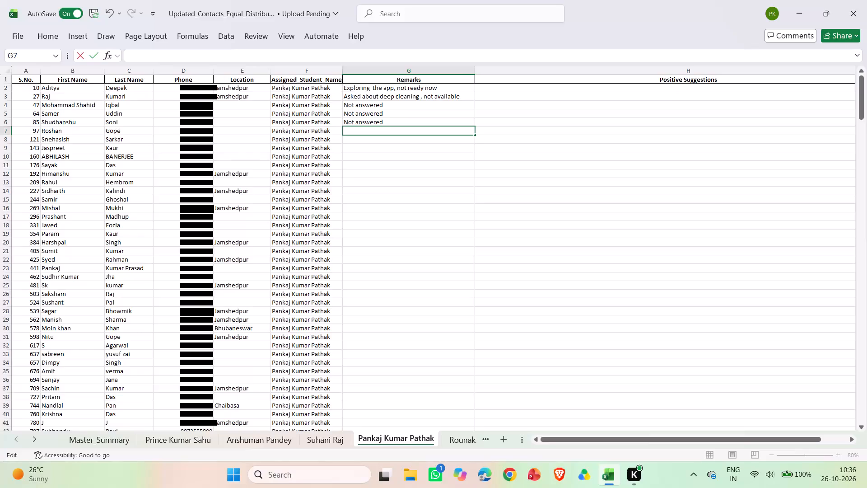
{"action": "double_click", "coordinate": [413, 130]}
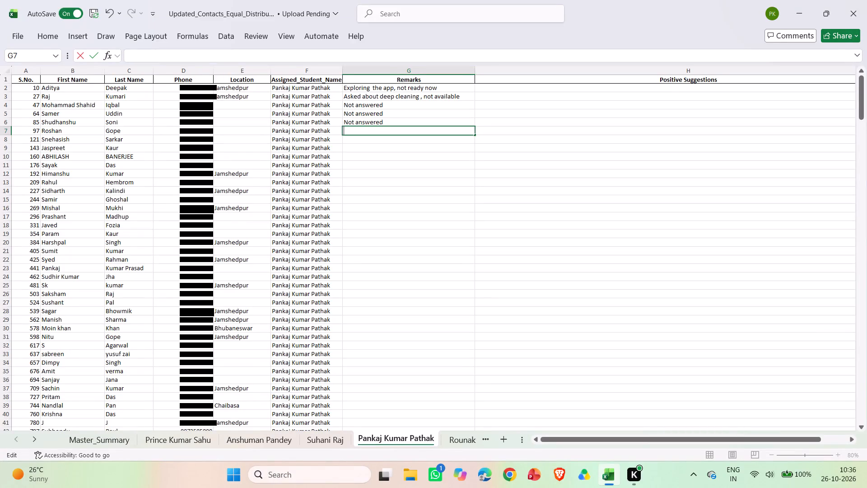
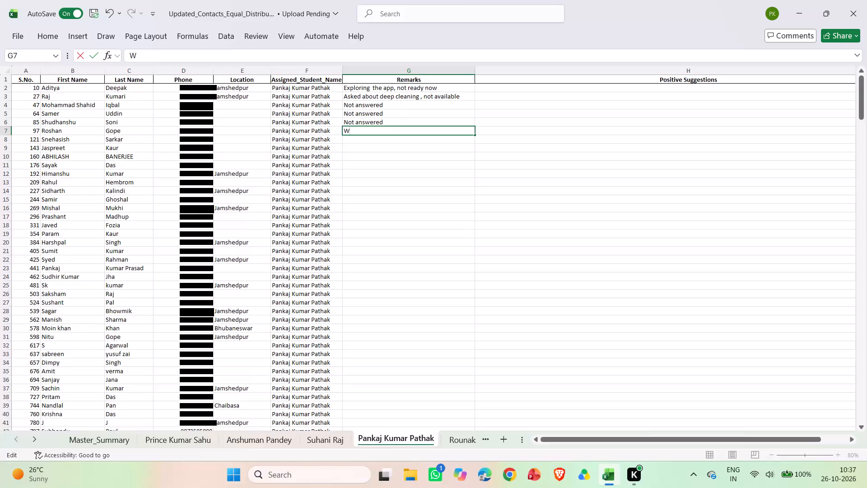
Complete the remark in G7, for the contact with serial number 97, as "Wrong number , call dissconnected".
{"action": "type", "text": "orng"}
{"action": "key", "text": "space"}
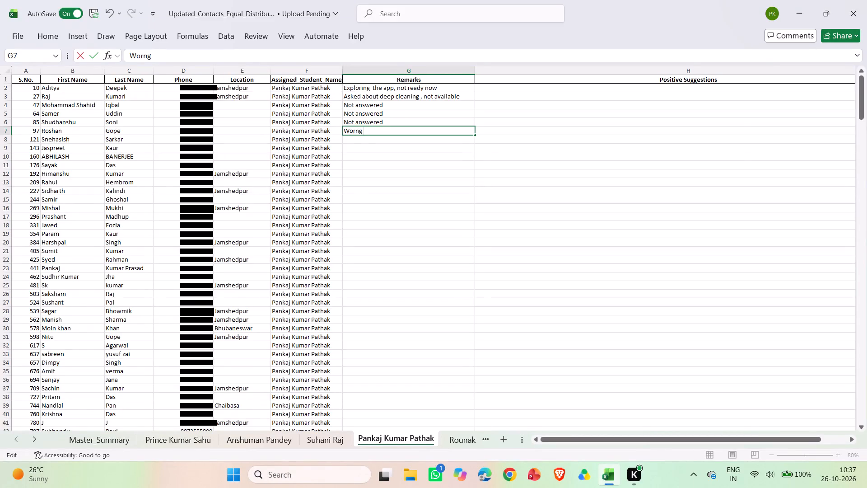
{"action": "key", "text": "BackSpace"}
{"action": "key", "text": "BackSpace"}
{"action": "key", "text": "BackSpace"}
{"action": "key", "text": "BackSpace"}
{"action": "key", "text": "BackSpace"}
{"action": "type", "text": "ro"}
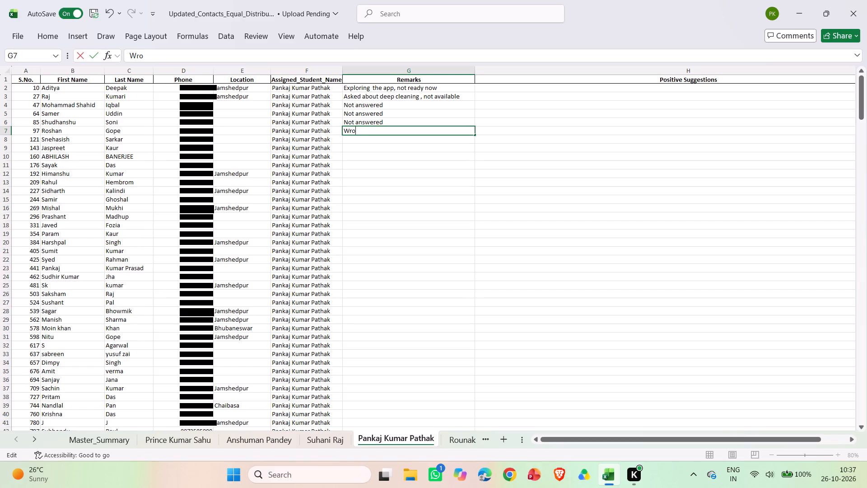
{"action": "type", "text": "ng"}
{"action": "key", "text": "space"}
{"action": "type", "text": "numb"}
{"action": "type", "text": "er"}
{"action": "key", "text": "space"}
{"action": "type", "text": ", call dissconnected"}
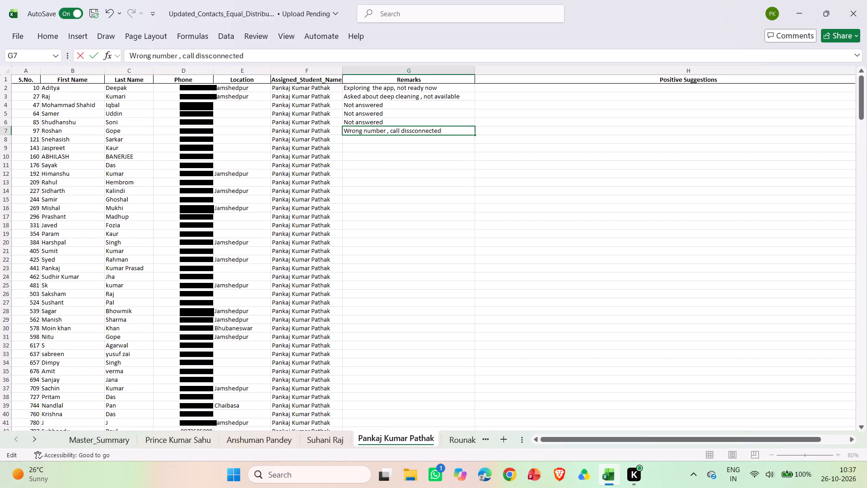
{"action": "key", "text": "Return"}
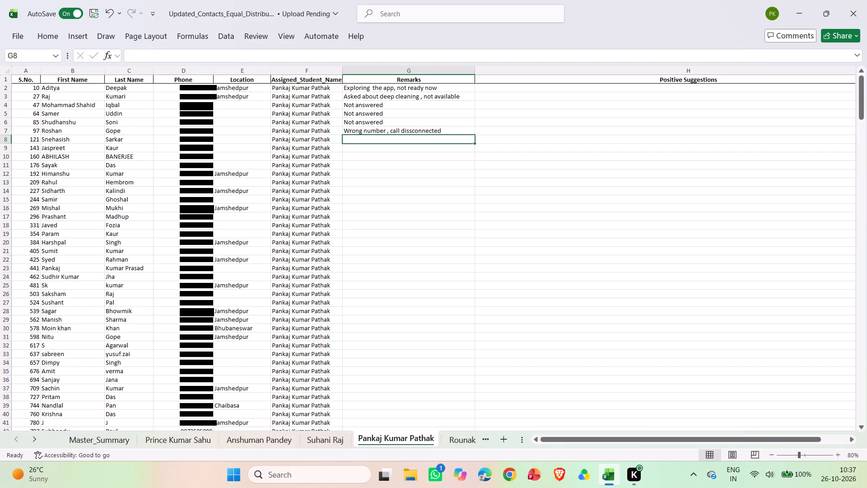
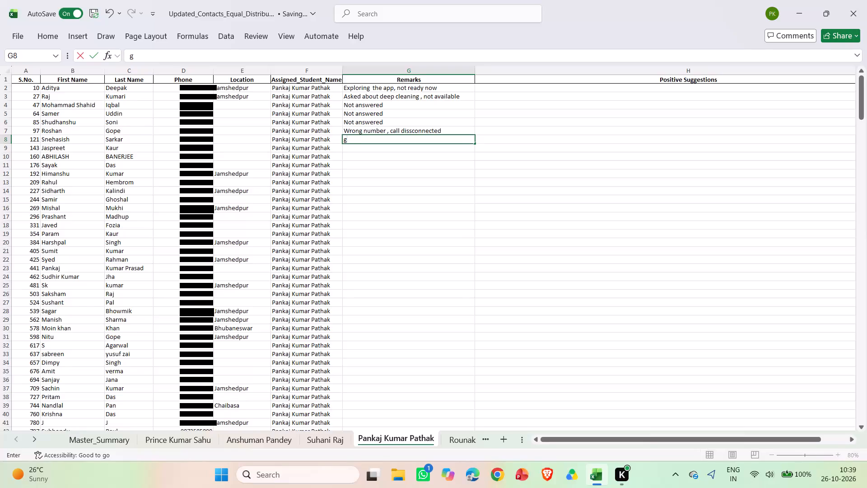
Remove the stray letter "g" from the Remarks cell G8, for the contact with serial number 121.
{"action": "key", "text": "BackSpace"}
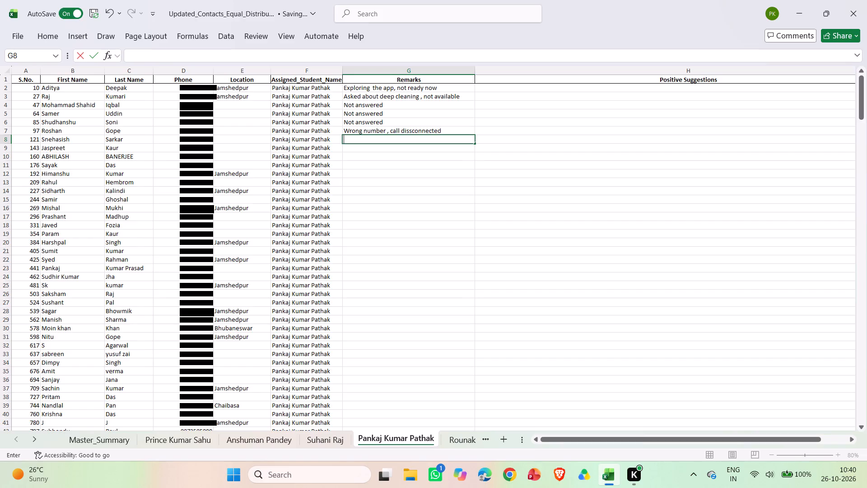
Open the empty Location cell E7, for the contact with serial number 97, for editing.
{"action": "double_click", "coordinate": [235, 131]}
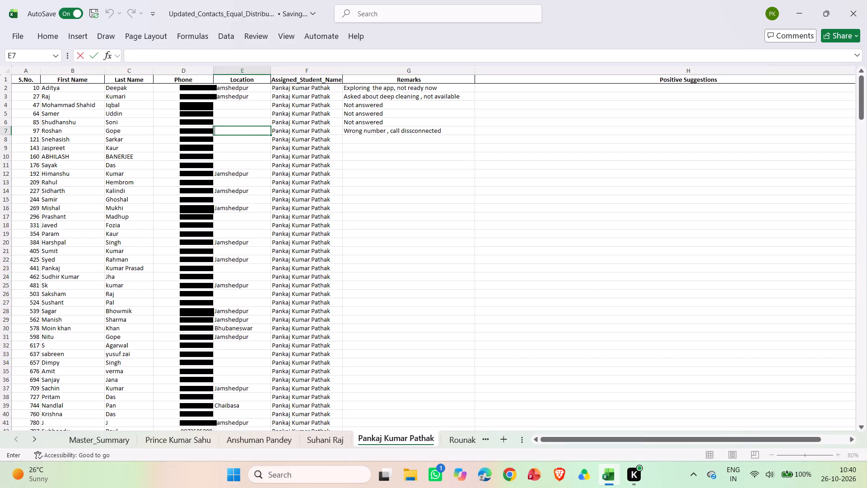
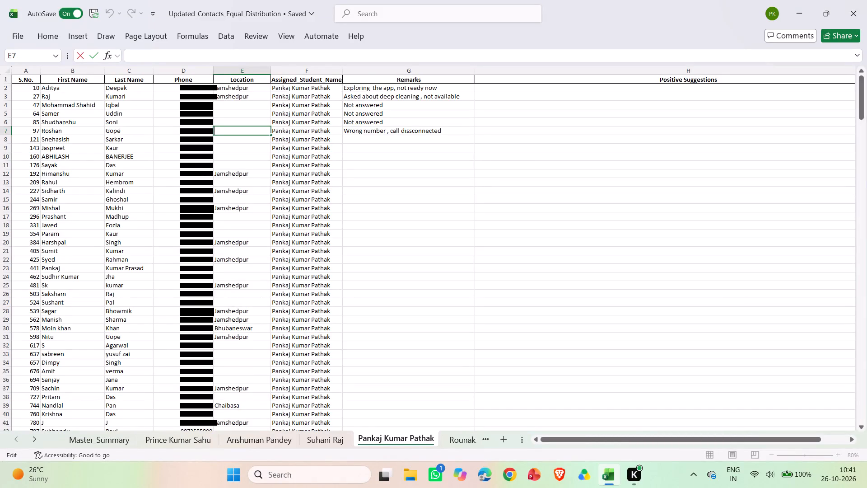
Enter "Maharastra" as the Location in cell E7, for the contact with serial number 97.
{"action": "type", "text": "aharas"}
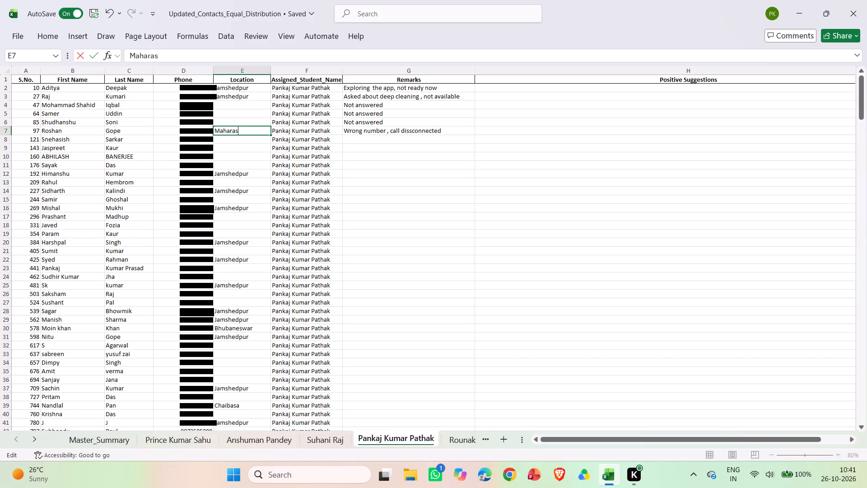
{"action": "type", "text": "tr"}
{"action": "key", "text": "a"}
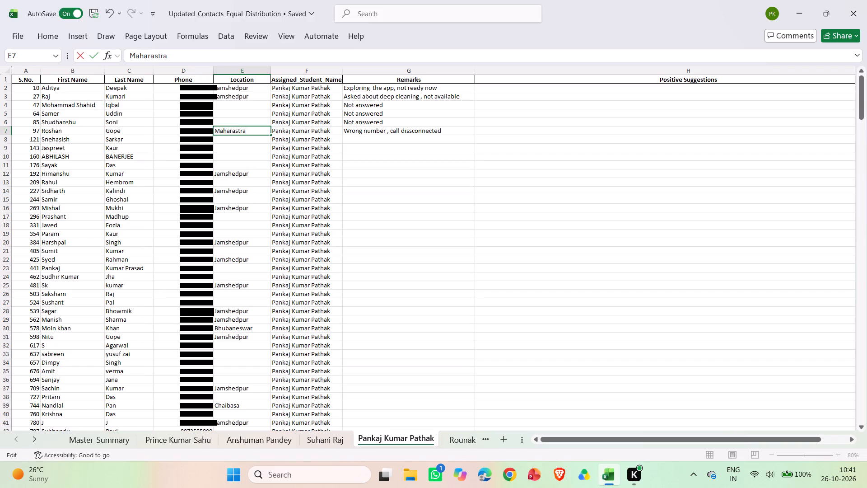
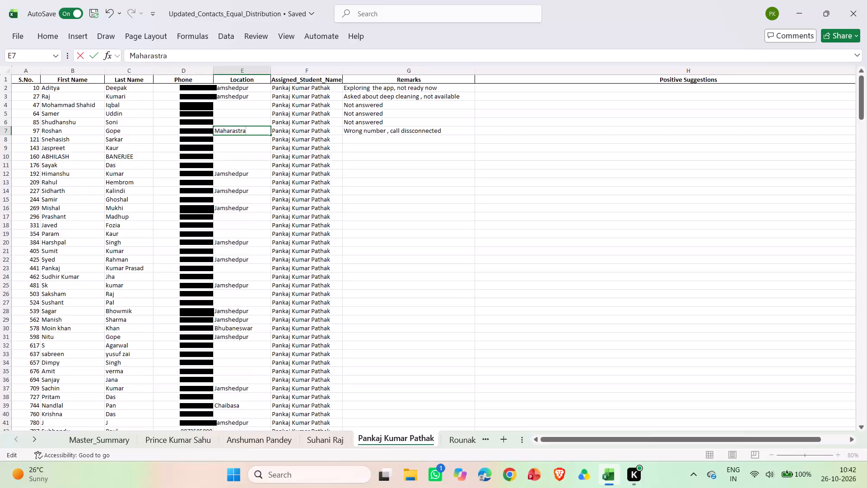
Correct the Location in cell E7 to "Maharashtra" for the contact with serial number 97.
{"action": "key", "text": "BackSpace"}
{"action": "key", "text": "BackSpace"}
{"action": "key", "text": "BackSpace"}
{"action": "type", "text": "htra"}
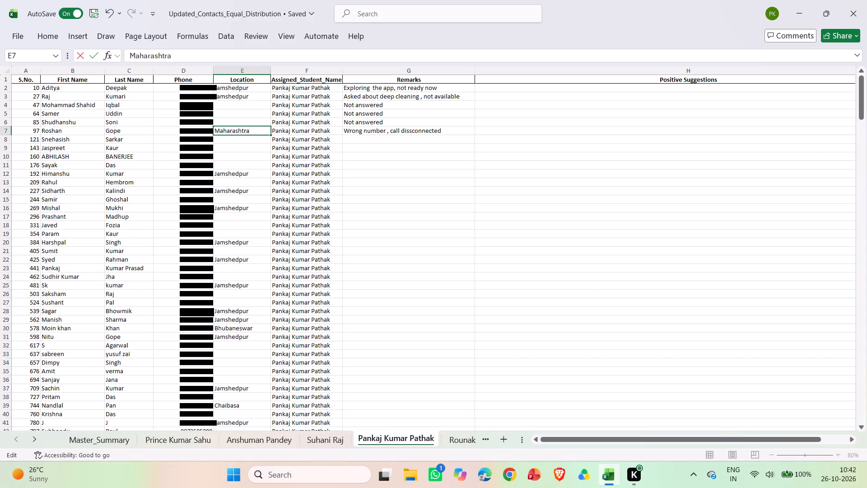
{"action": "double_click", "coordinate": [264, 140]}
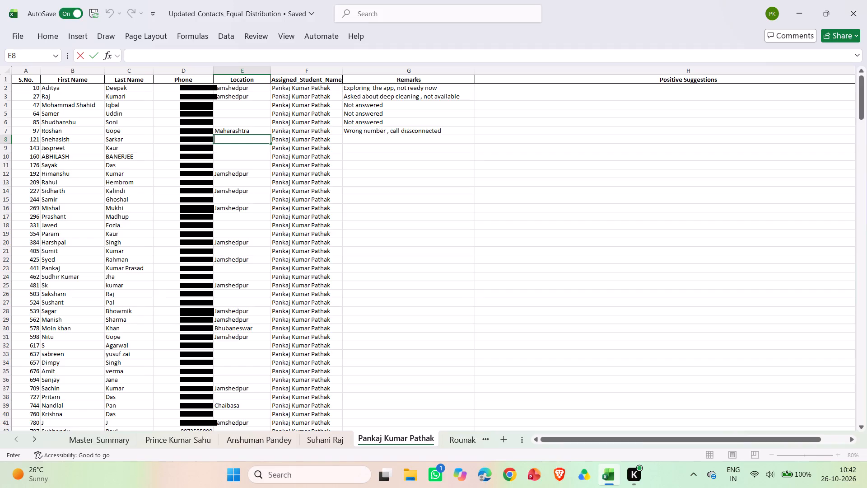
Enter the remark "Expolring the app, will order in future" in cell G8, for the contact with serial number 121.
{"action": "double_click", "coordinate": [352, 140]}
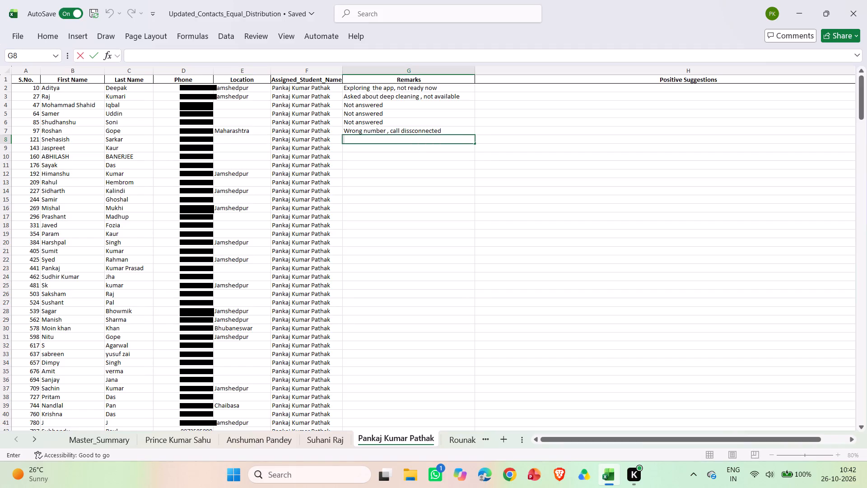
{"action": "type", "text": "xpolring the"}
{"action": "key", "text": "space"}
{"action": "type", "text": "app"}
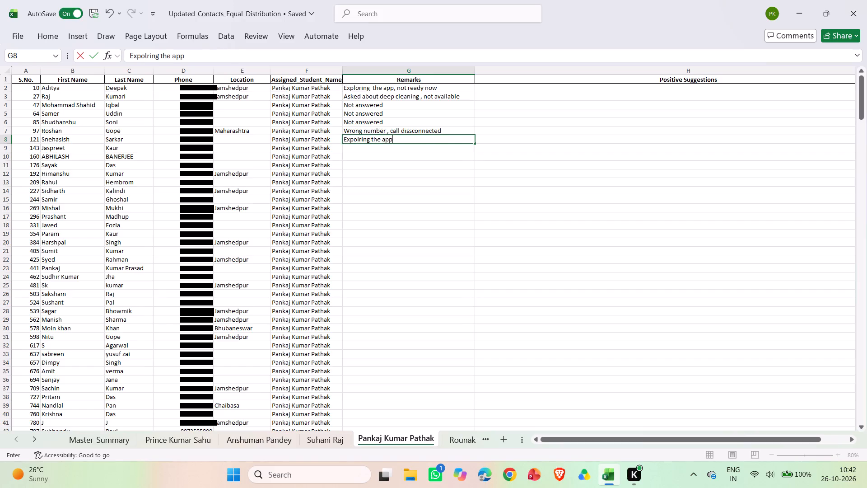
{"action": "type", "text": ","}
{"action": "key", "text": "space"}
{"action": "type", "text": "will"}
{"action": "key", "text": "space"}
{"action": "type", "text": "order"}
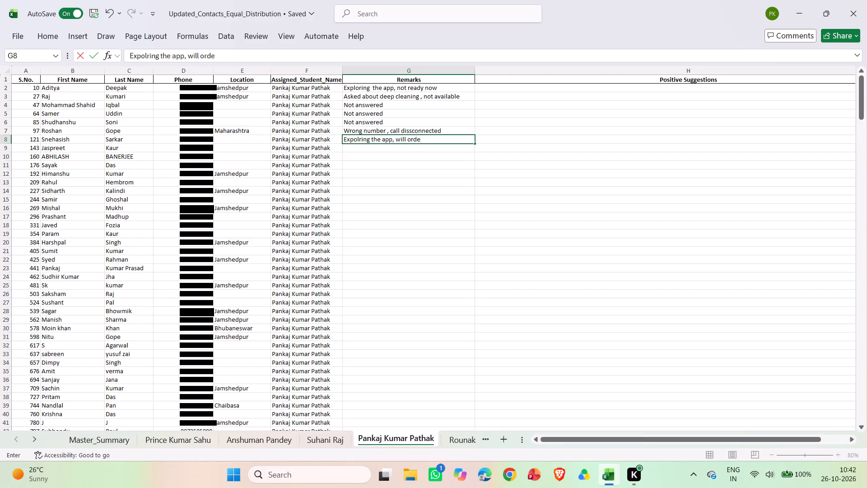
{"action": "key", "text": "space"}
{"action": "type", "text": "in"}
{"action": "key", "text": "space"}
{"action": "type", "text": "fur"}
{"action": "key", "text": "BackSpace"}
{"action": "type", "text": "ture"}
{"action": "key", "text": "Return"}
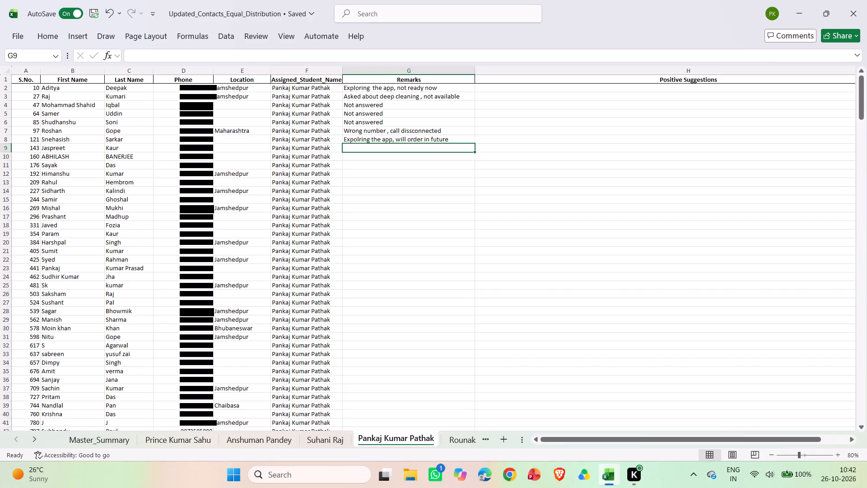
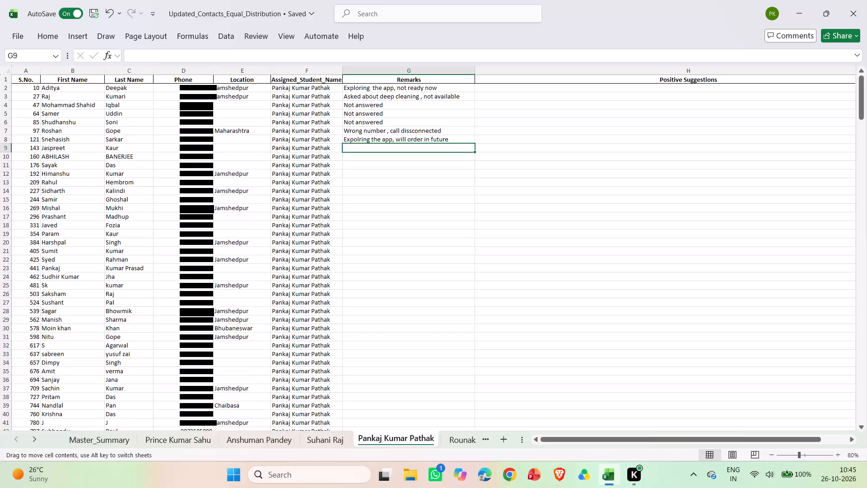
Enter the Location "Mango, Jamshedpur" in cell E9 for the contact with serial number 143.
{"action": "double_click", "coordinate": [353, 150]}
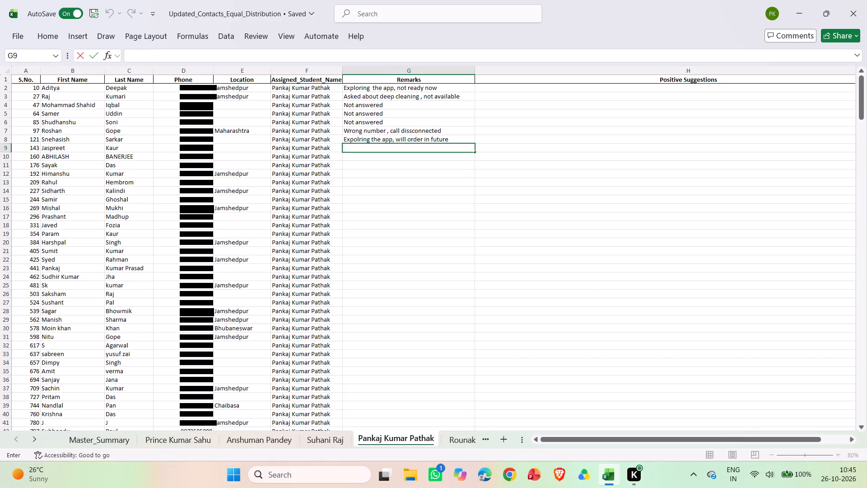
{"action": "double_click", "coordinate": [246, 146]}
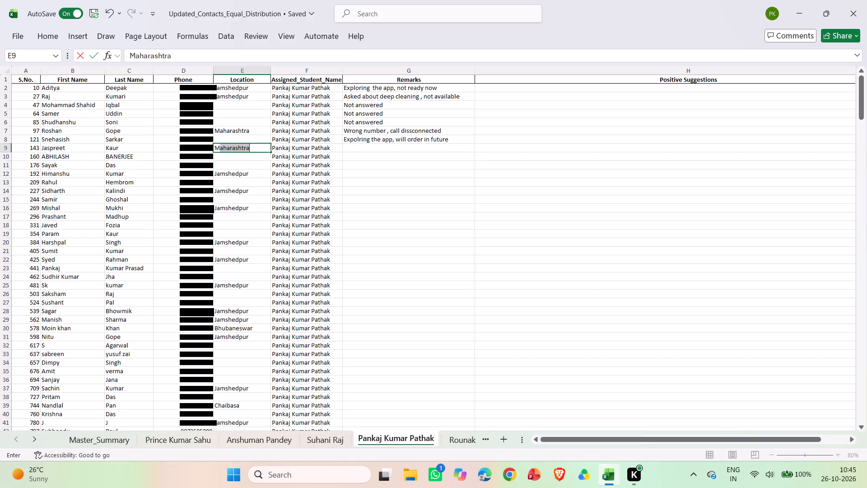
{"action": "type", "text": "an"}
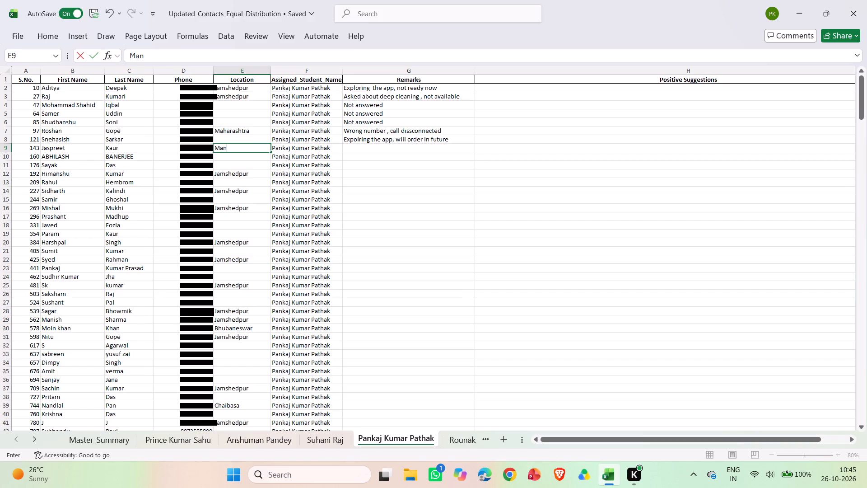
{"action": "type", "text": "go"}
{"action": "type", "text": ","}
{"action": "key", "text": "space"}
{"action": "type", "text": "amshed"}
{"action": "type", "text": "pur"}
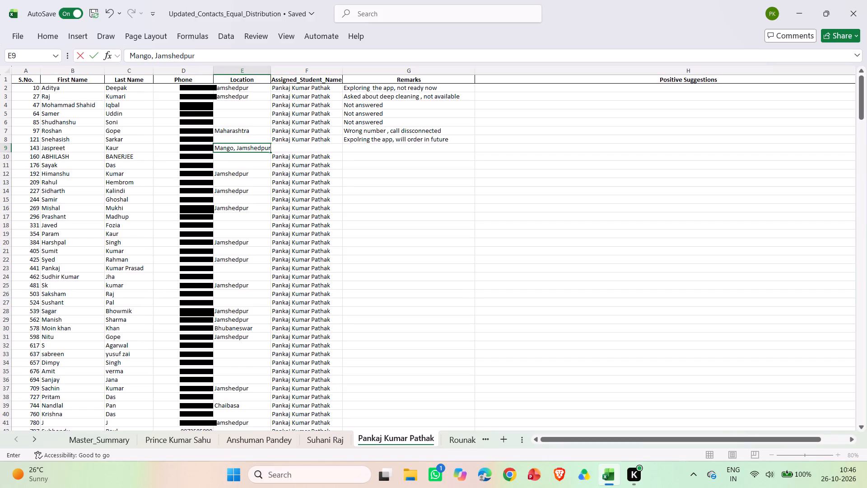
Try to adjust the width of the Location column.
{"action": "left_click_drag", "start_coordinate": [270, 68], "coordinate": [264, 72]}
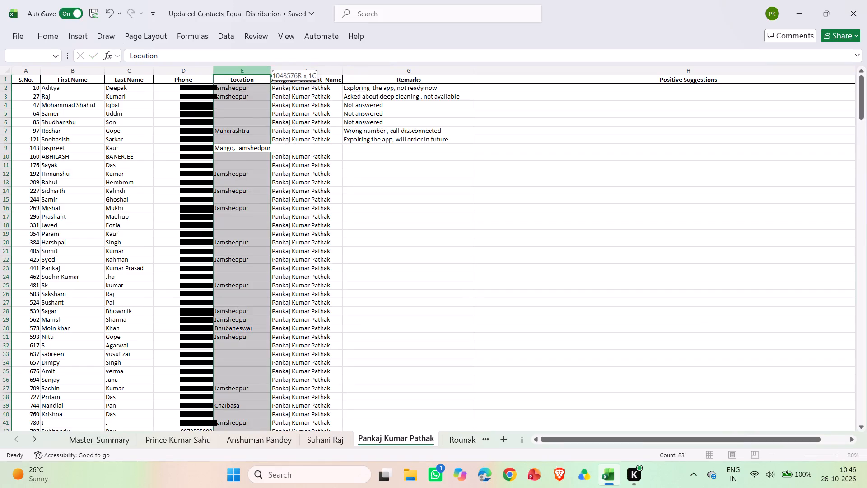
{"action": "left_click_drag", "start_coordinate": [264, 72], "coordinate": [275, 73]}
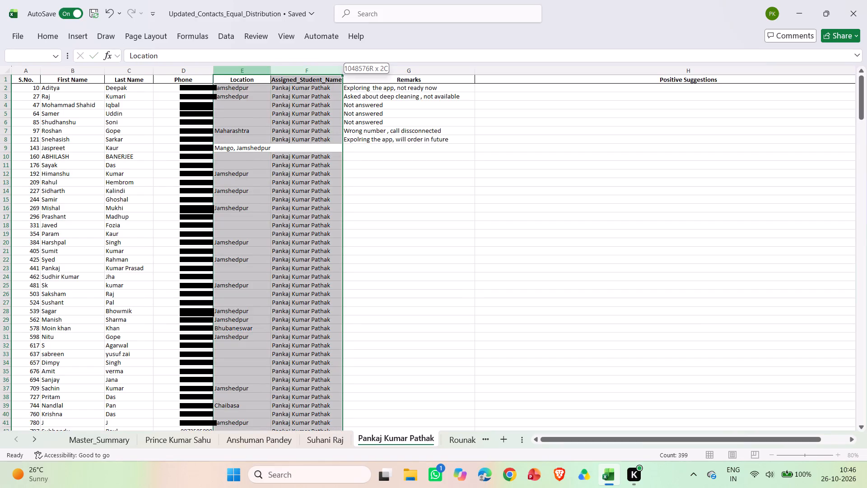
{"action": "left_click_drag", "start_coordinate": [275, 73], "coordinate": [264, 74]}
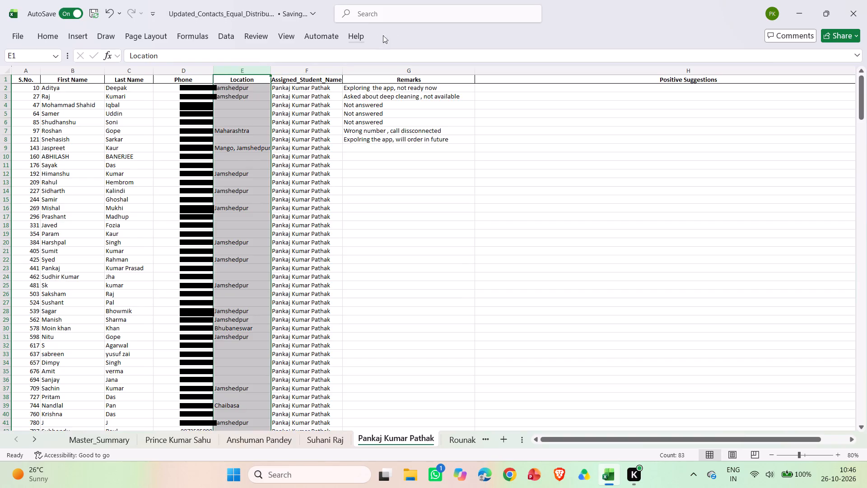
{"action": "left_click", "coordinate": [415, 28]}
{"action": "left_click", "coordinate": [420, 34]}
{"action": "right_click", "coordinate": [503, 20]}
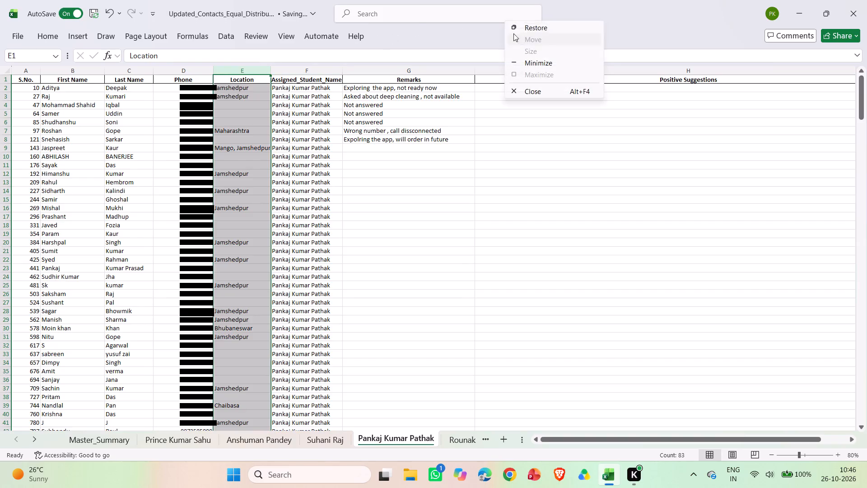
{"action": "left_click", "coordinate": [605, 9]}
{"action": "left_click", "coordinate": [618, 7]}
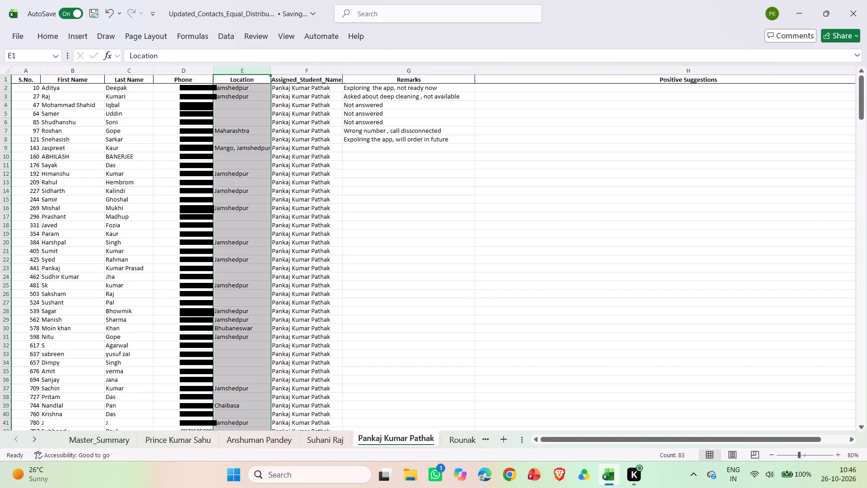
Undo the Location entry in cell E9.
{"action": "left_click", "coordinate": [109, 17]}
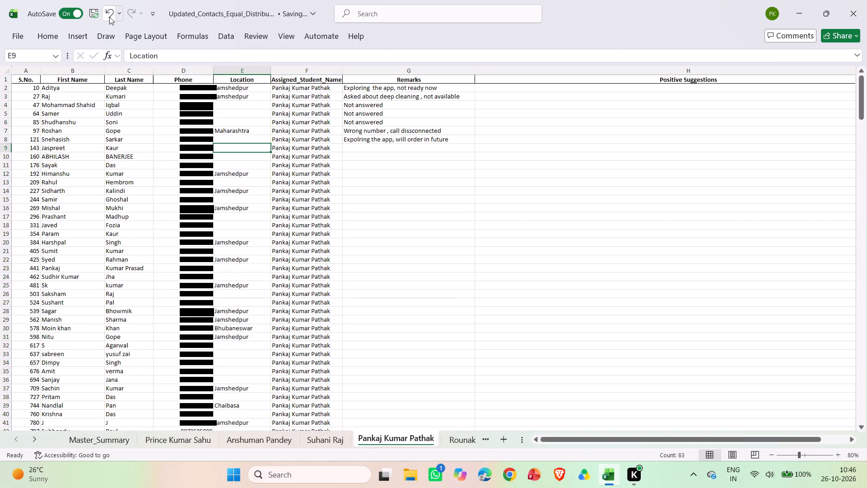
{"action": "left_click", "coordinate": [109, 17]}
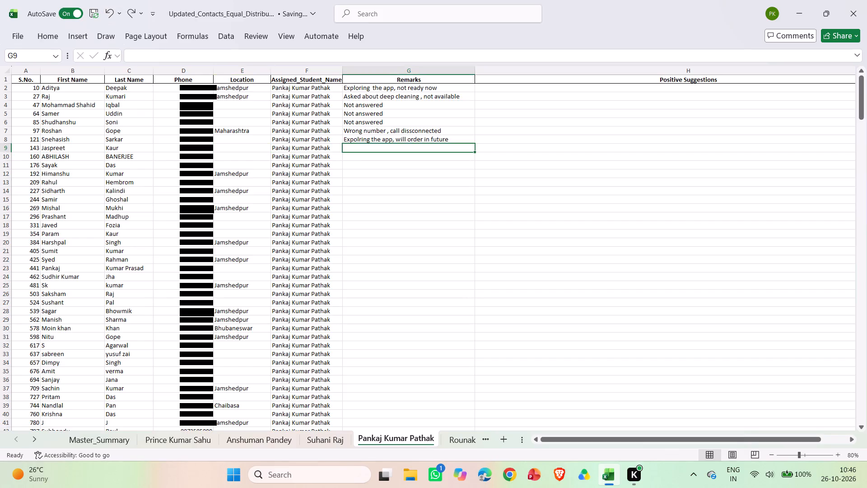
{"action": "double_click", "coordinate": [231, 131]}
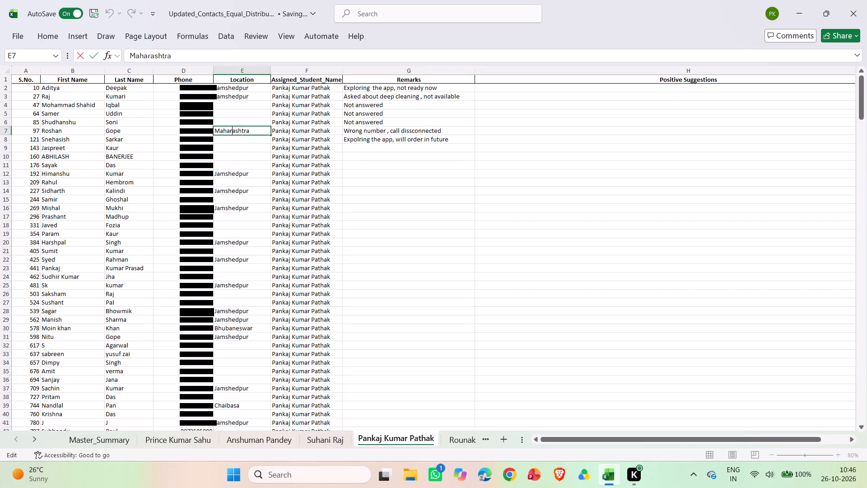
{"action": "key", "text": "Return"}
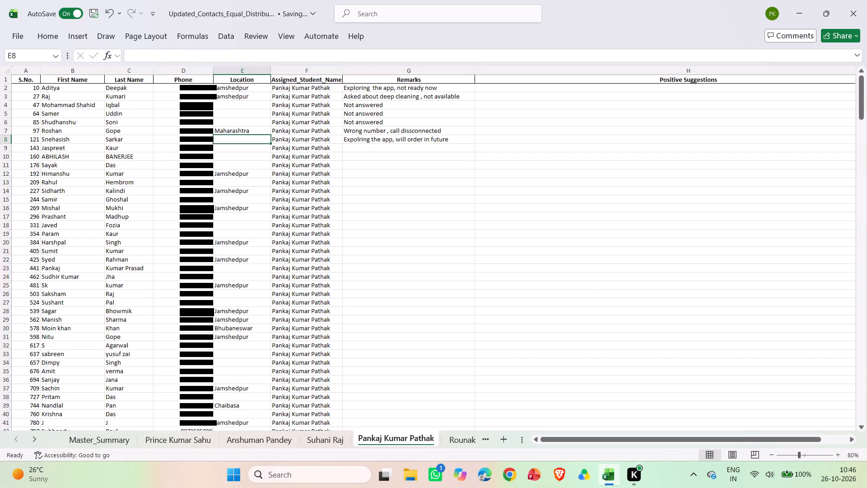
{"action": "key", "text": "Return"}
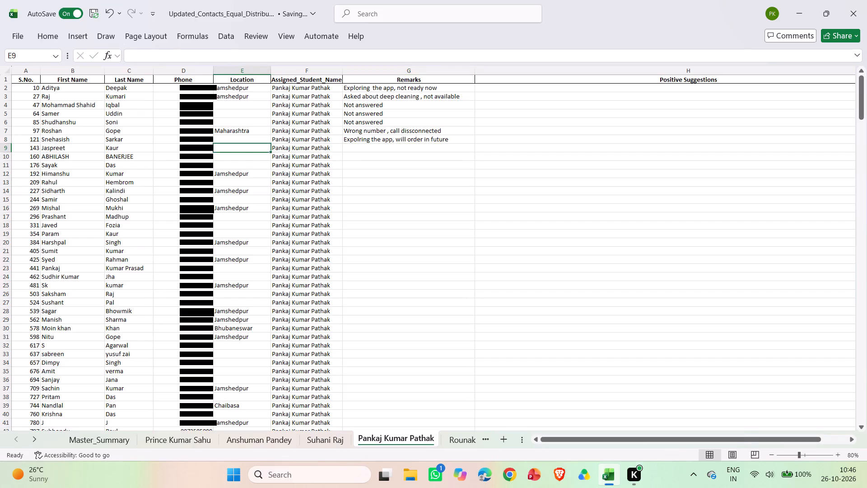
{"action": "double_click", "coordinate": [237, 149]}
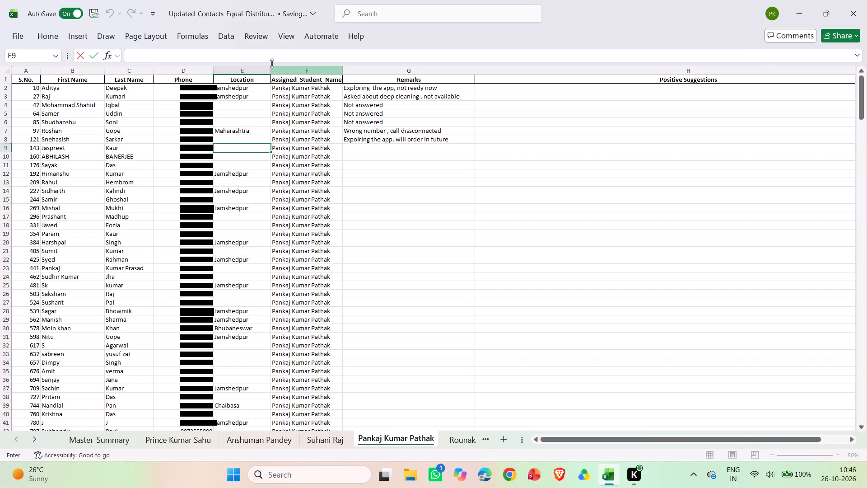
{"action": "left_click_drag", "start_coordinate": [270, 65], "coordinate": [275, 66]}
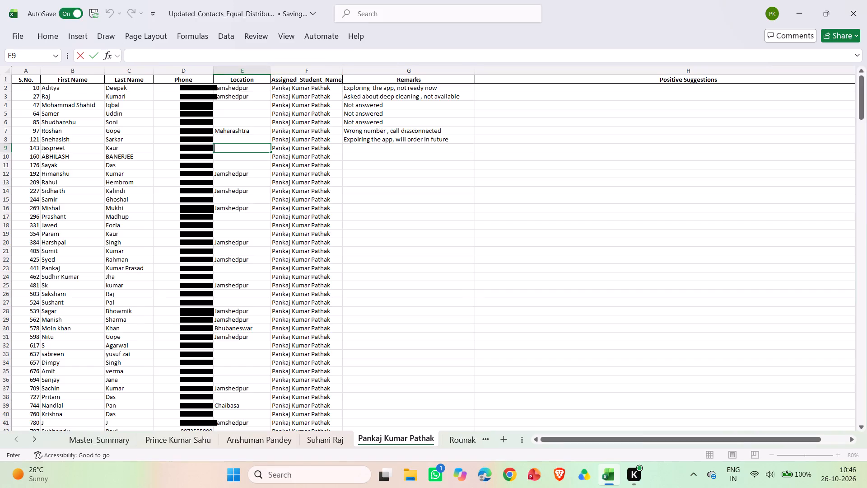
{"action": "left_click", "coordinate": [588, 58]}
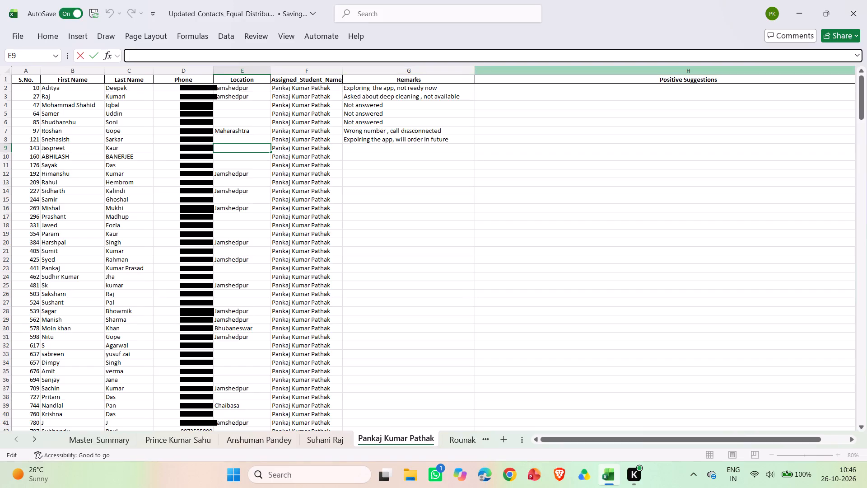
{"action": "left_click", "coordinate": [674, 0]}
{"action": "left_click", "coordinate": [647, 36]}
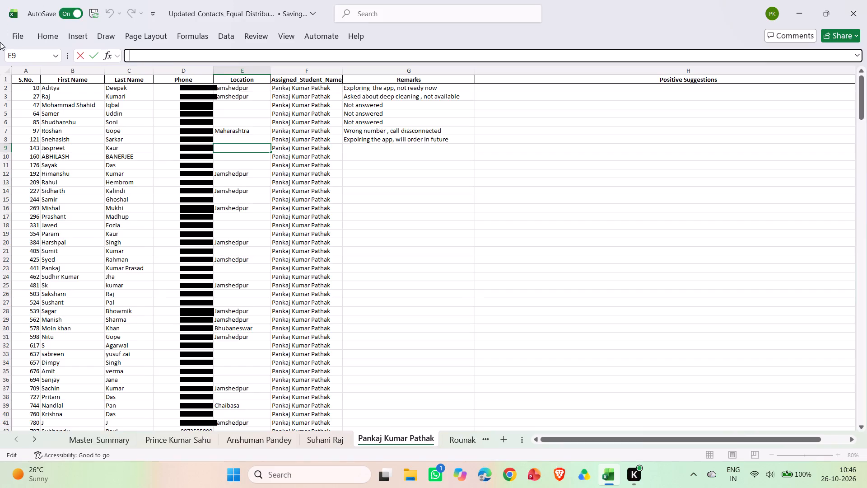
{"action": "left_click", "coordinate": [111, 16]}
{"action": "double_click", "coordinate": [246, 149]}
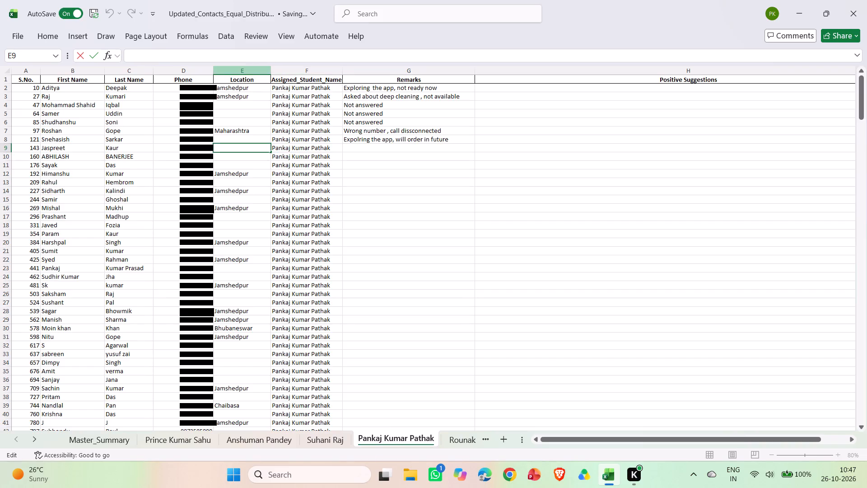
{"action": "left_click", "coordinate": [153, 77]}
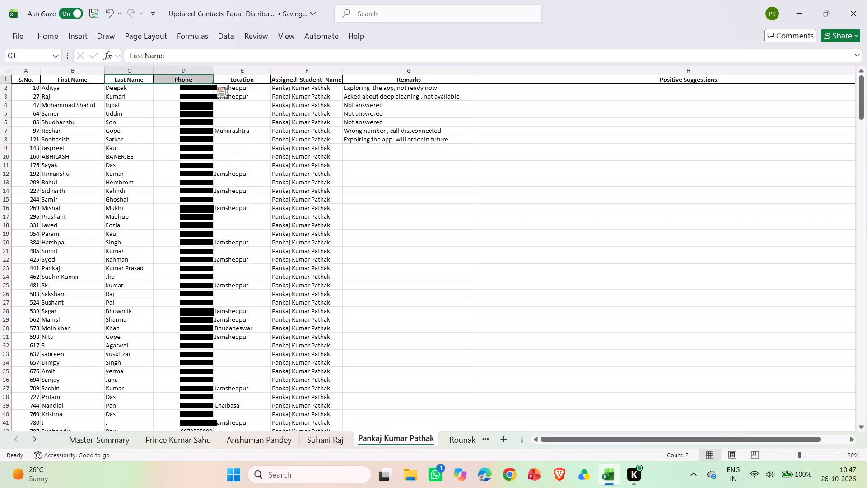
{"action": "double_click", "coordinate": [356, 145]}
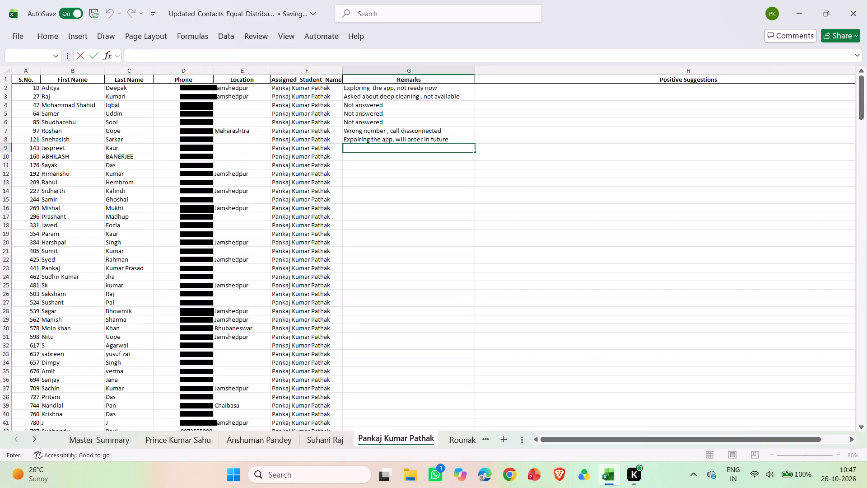
Enter "Mango, Jamshedpur" as the Location in cell E9, for the contact with serial number 143.
{"action": "double_click", "coordinate": [256, 149]}
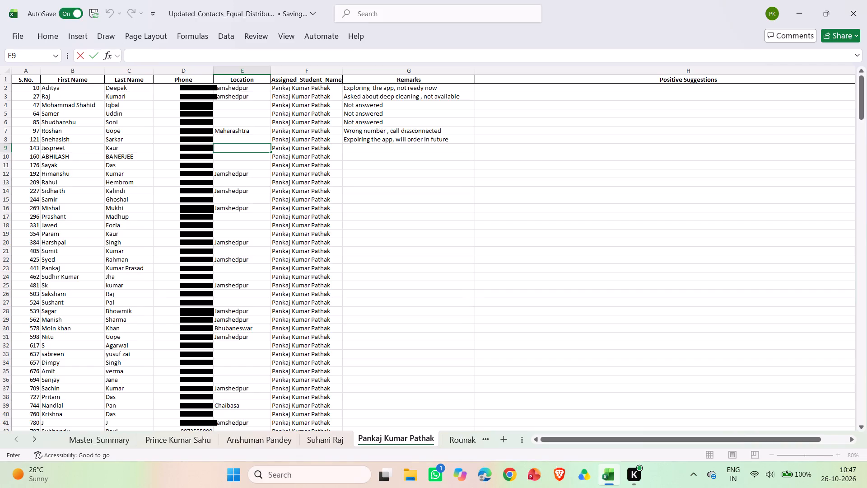
{"action": "key", "text": "m"}
{"action": "type", "text": "an"}
{"action": "type", "text": "go"}
{"action": "type", "text": ","}
{"action": "key", "text": "space"}
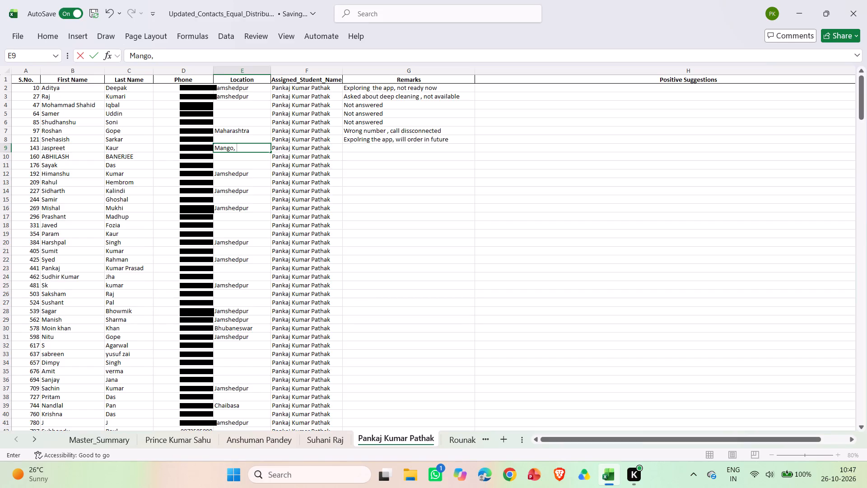
{"action": "type", "text": "amshedpur"}
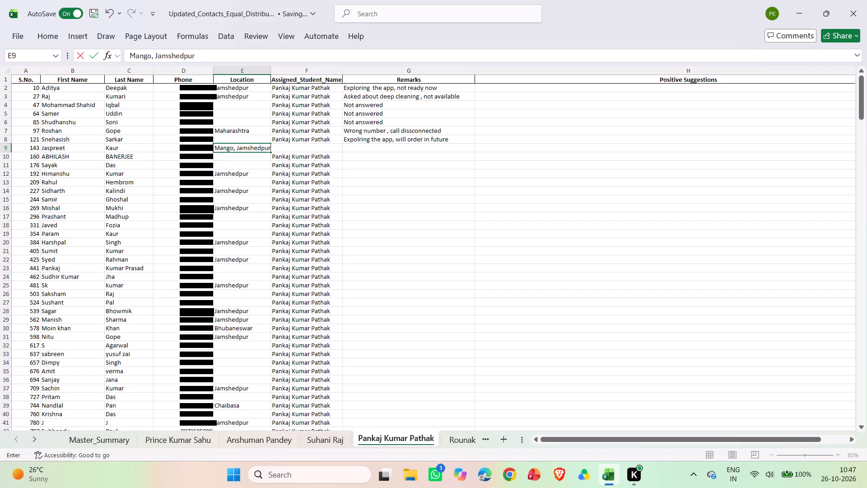
{"action": "key", "text": "Return"}
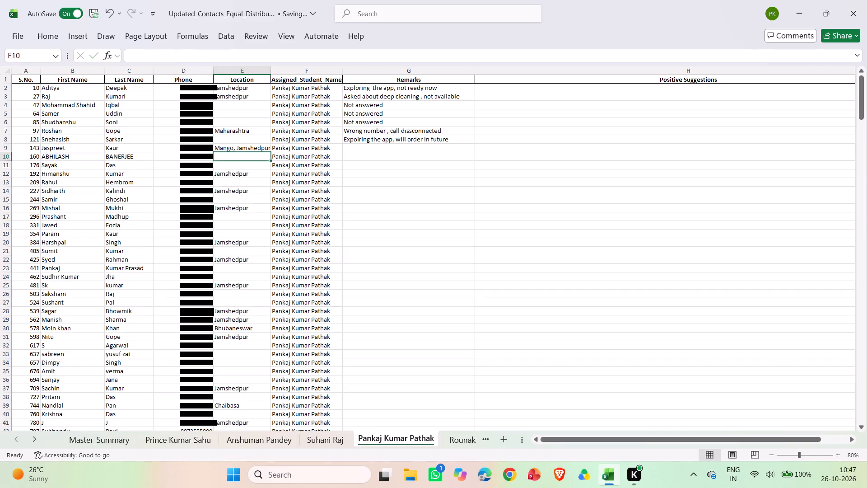
Enter the remark "Customer tried placing the order more than twice" in cell G9 for the contact with serial number 143.
{"action": "double_click", "coordinate": [395, 150]}
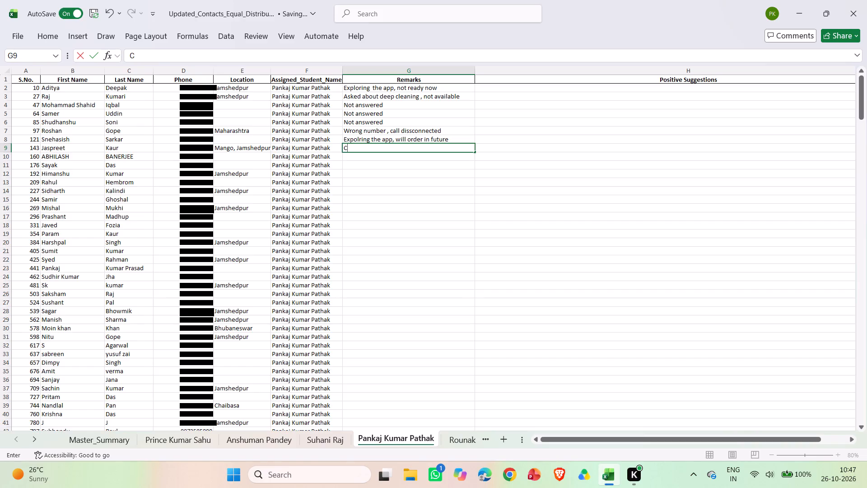
{"action": "type", "text": "ustomeer"}
{"action": "key", "text": "BackSpace"}
{"action": "key", "text": "BackSpace"}
{"action": "key", "text": "r"}
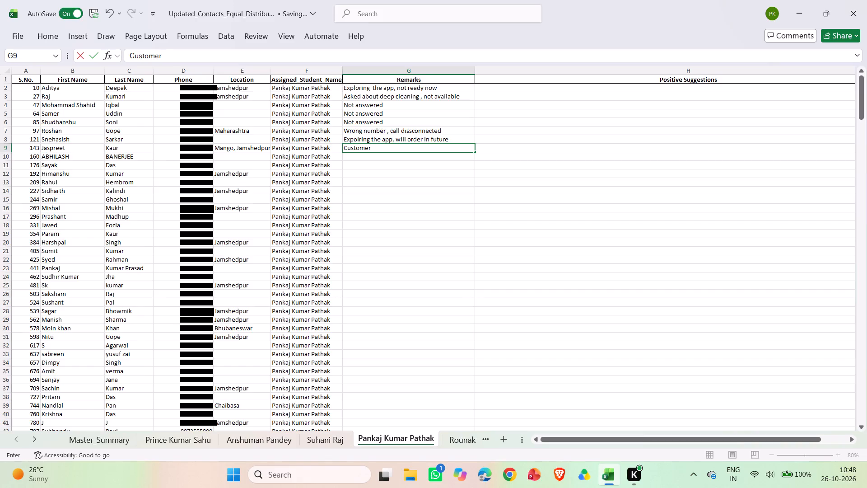
{"action": "key", "text": "space"}
{"action": "type", "text": "tried"}
{"action": "key", "text": "space"}
{"action": "type", "text": "placing"}
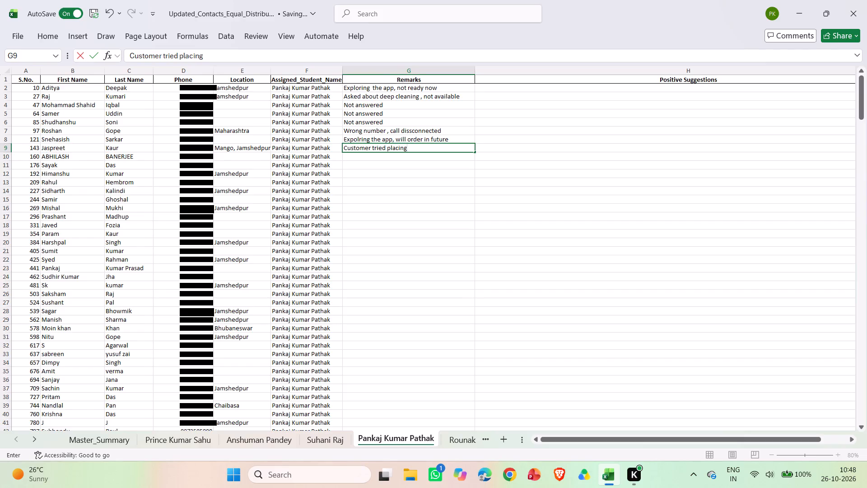
{"action": "key", "text": "space"}
{"action": "type", "text": "th"}
{"action": "type", "text": "e"}
{"action": "key", "text": "space"}
{"action": "key", "text": "i"}
{"action": "key", "text": "BackSpace"}
{"action": "key", "text": "BackSpace"}
{"action": "key", "text": "space"}
{"action": "type", "text": "or"}
{"action": "key", "text": "f"}
{"action": "key", "text": "BackSpace"}
{"action": "type", "text": "der"}
{"action": "key", "text": "space"}
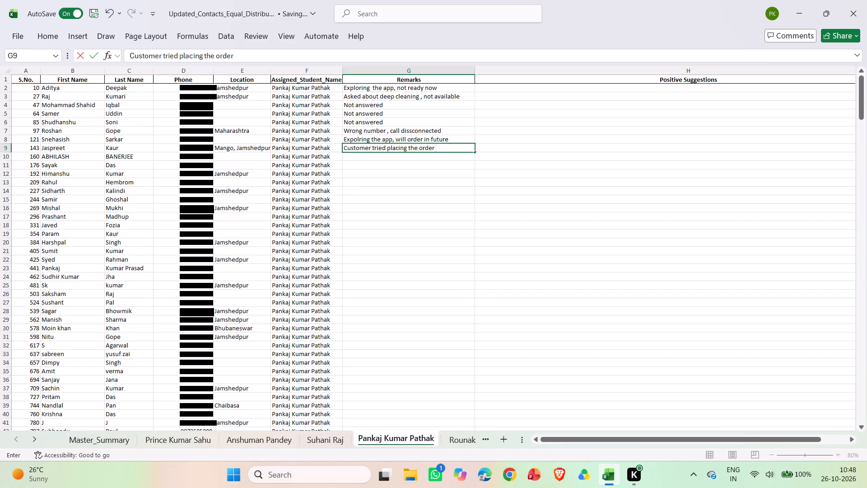
{"action": "type", "text": "more"}
{"action": "key", "text": "space"}
{"action": "type", "text": "than"}
{"action": "type", "text": "twice"}
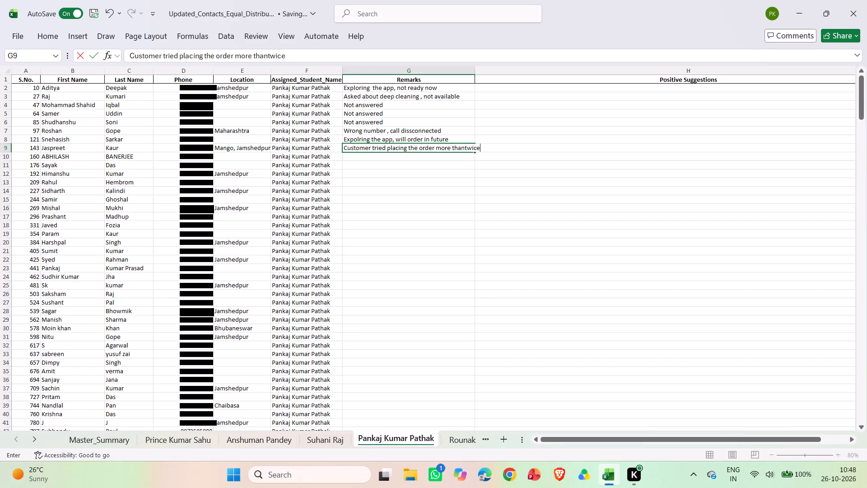
{"action": "key", "text": "space"}
{"action": "left_click", "coordinate": [468, 146]}
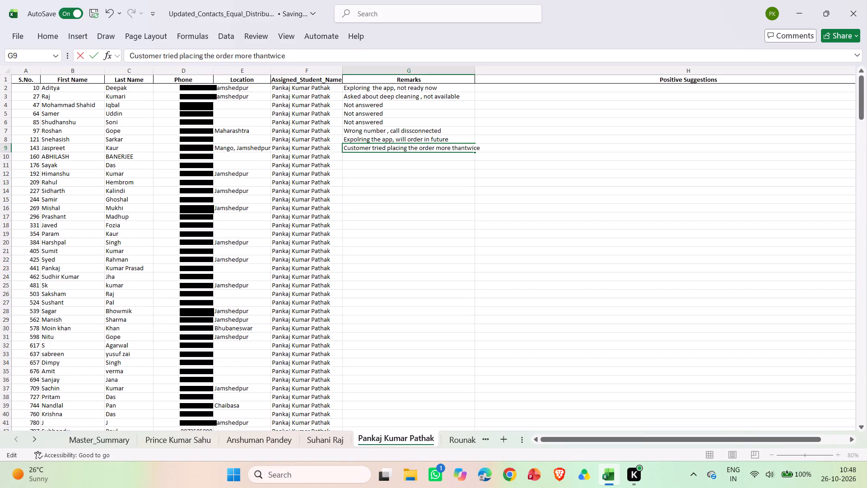
{"action": "left_click", "coordinate": [463, 146]}
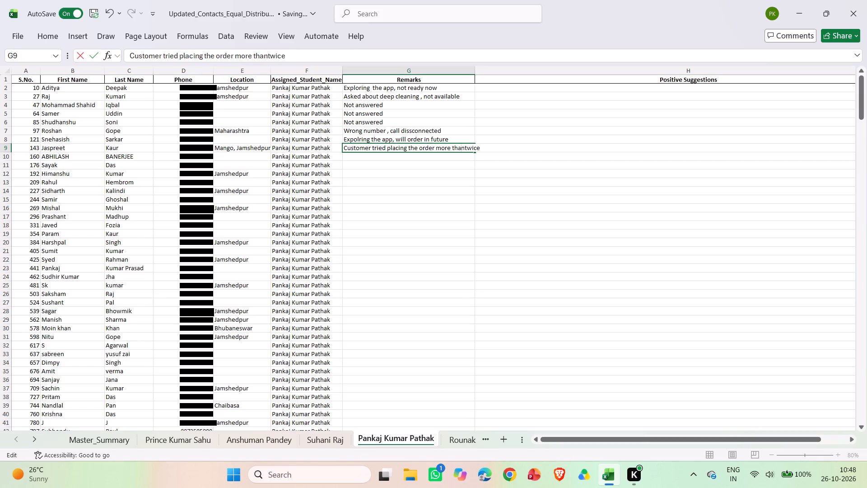
{"action": "left_click", "coordinate": [463, 148]}
{"action": "left_click", "coordinate": [464, 148]}
{"action": "key", "text": "space"}
Extend the remark in cell G9 with "but order was not accepted".
{"action": "left_click", "coordinate": [485, 148]}
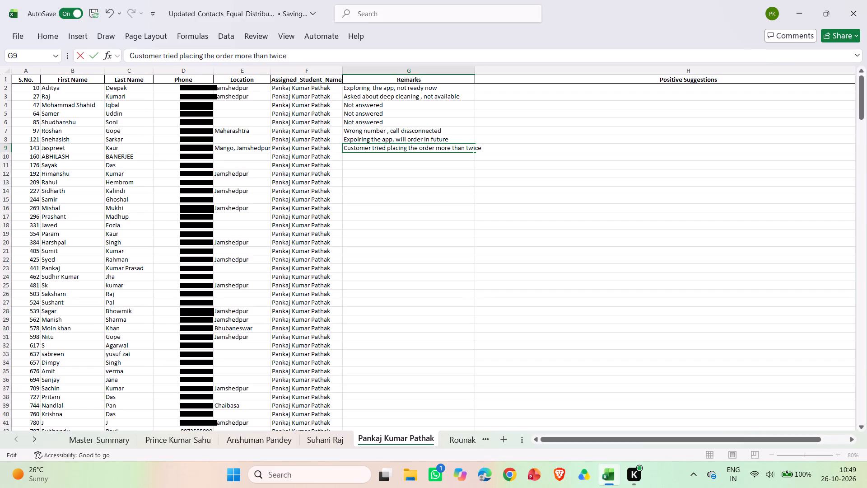
{"action": "type", "text": "bu"}
{"action": "type", "text": "t"}
{"action": "key", "text": "space"}
{"action": "type", "text": "order was not"}
{"action": "key", "text": "space"}
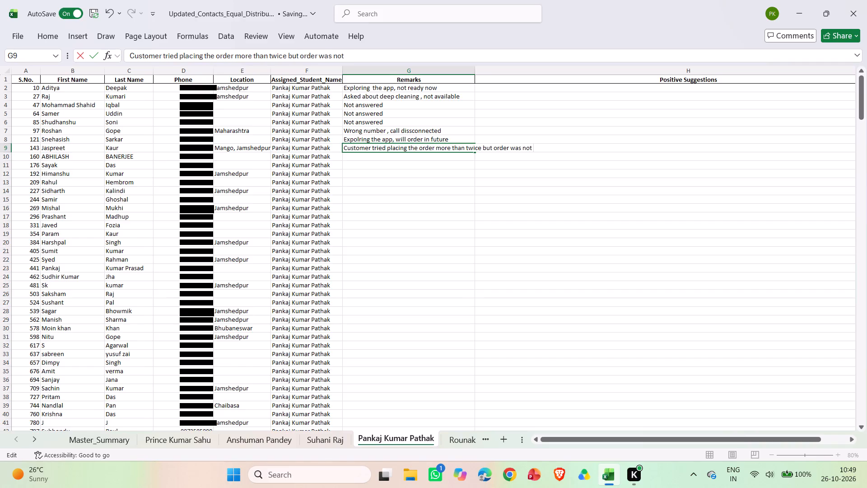
{"action": "type", "text": "accep"}
{"action": "type", "text": "ted"}
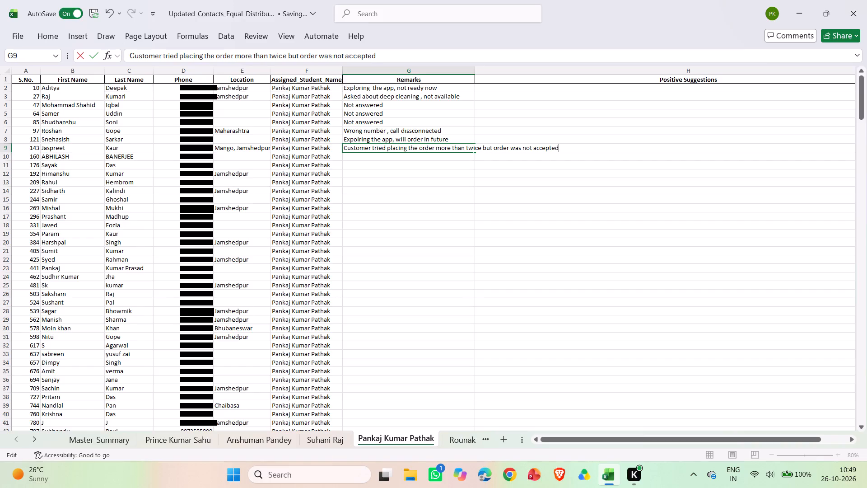
{"action": "key", "text": "Return"}
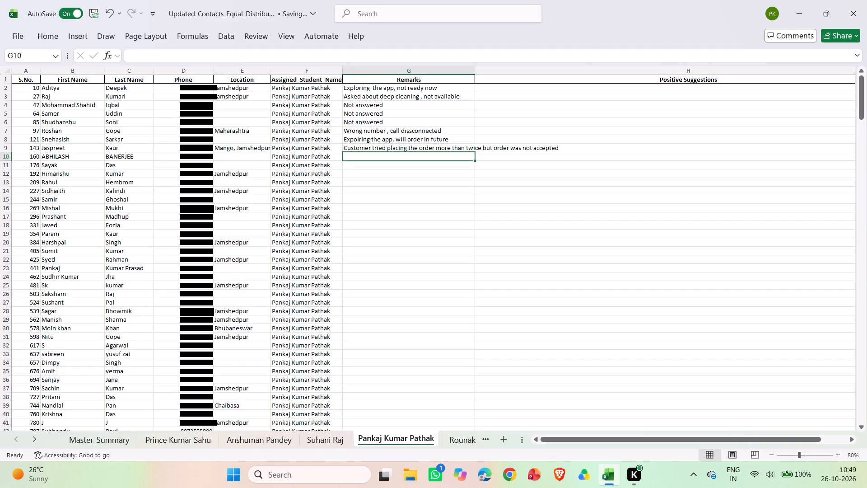
Widen the Remarks column to about 68.6 so the full remark in row 9 fits inside it.
{"action": "left_click_drag", "start_coordinate": [473, 75], "coordinate": [566, 73]}
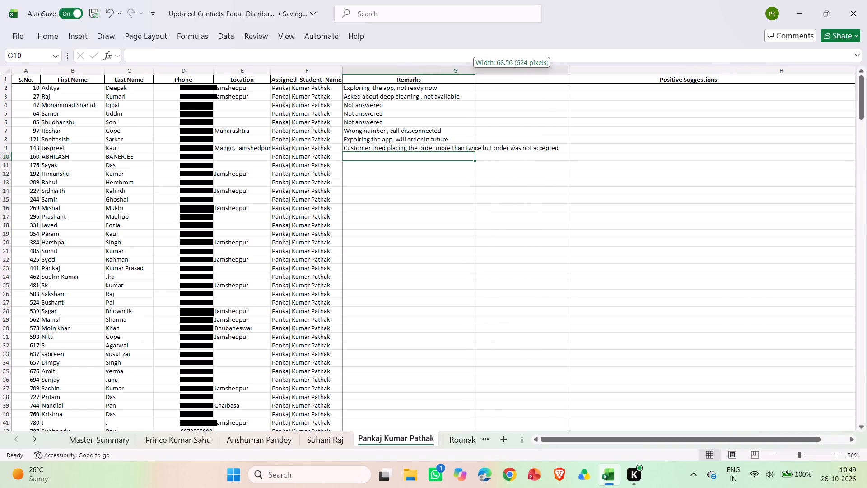
{"action": "left_click_drag", "start_coordinate": [566, 73], "coordinate": [566, 72]}
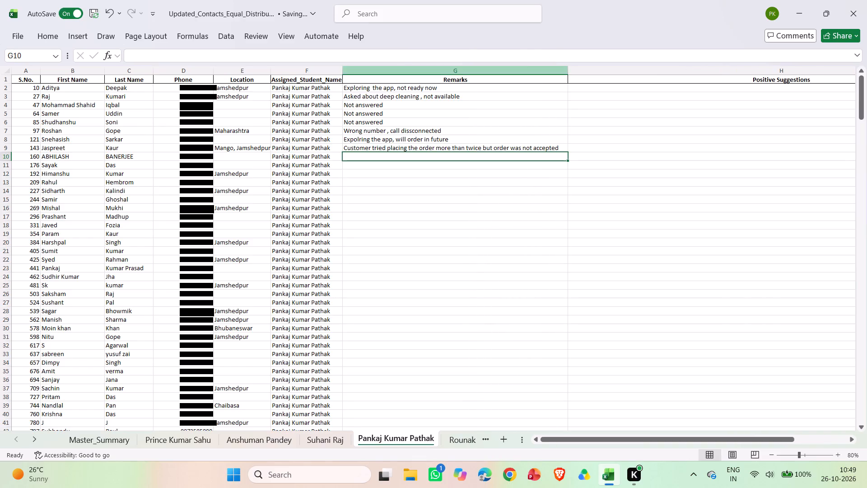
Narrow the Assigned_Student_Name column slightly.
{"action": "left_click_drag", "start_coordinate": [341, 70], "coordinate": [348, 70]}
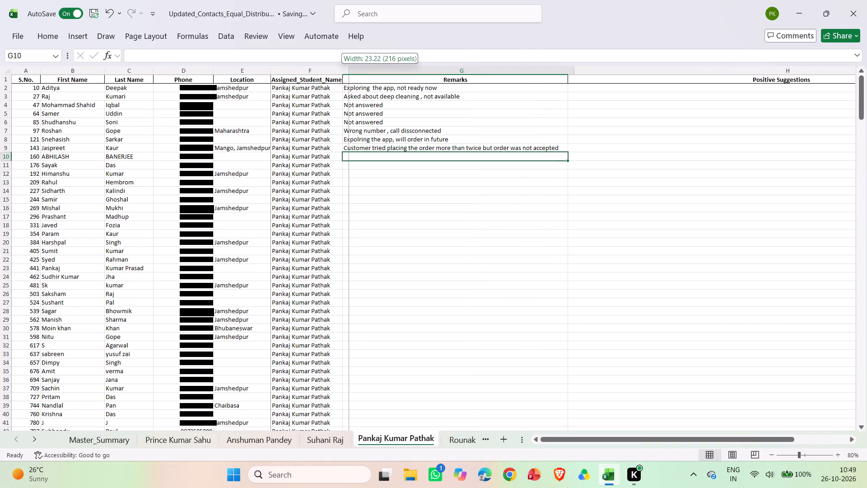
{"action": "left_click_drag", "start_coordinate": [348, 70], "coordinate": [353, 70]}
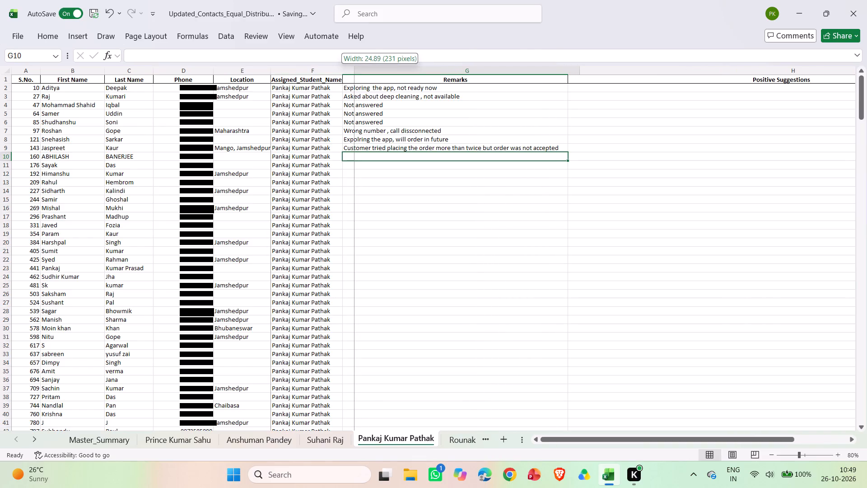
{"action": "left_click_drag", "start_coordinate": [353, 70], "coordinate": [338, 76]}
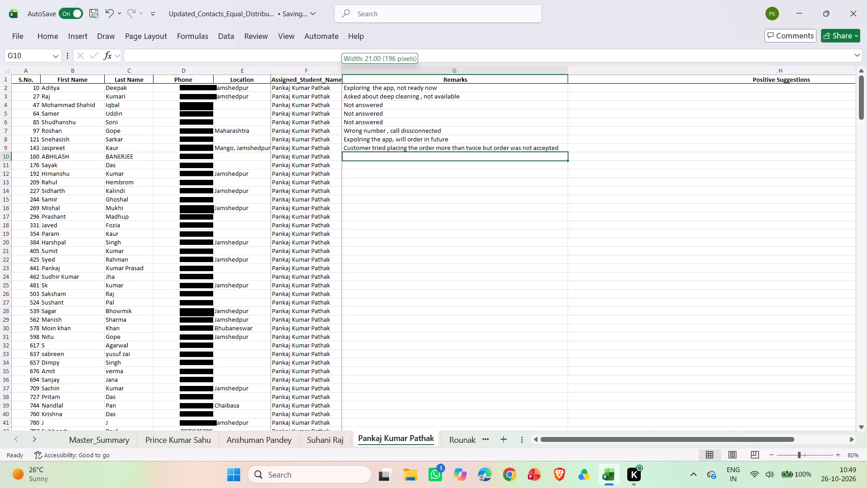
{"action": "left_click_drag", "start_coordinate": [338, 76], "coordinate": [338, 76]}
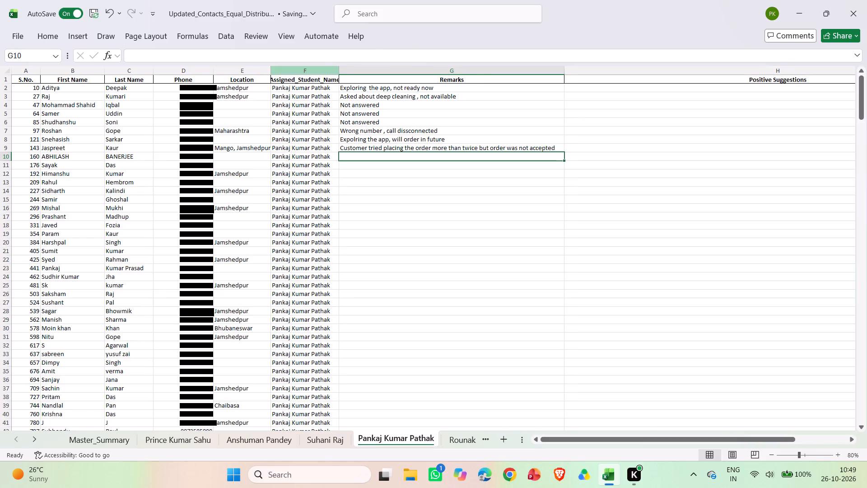
Widen the Location and Assigned_Student_Name columns slightly so that "Mango, Jamshedpur" and the Assigned_Student_Name header fit.
{"action": "left_click_drag", "start_coordinate": [269, 73], "coordinate": [279, 74]}
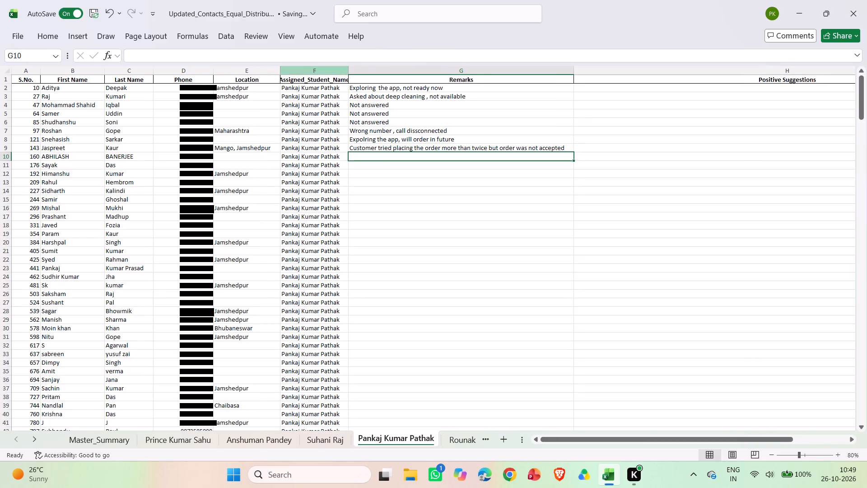
{"action": "left_click_drag", "start_coordinate": [349, 71], "coordinate": [354, 71]}
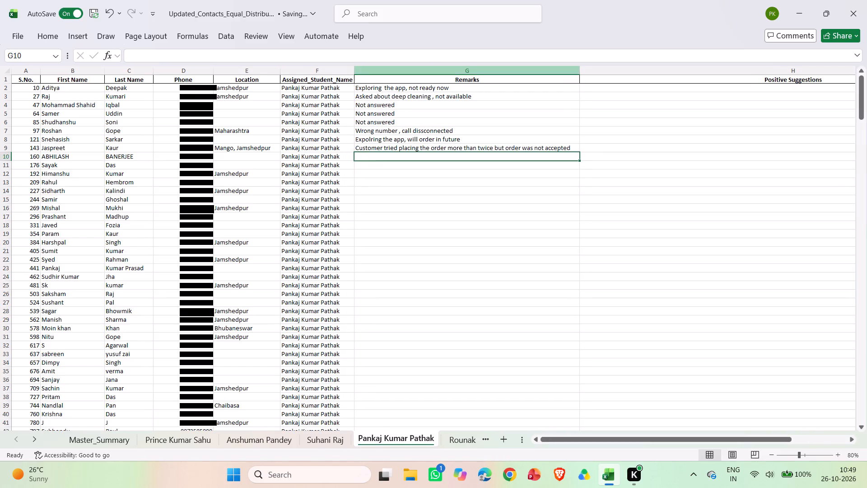
Open the Remarks cell G10 for editing, for the contact with serial number 160.
{"action": "double_click", "coordinate": [399, 157]}
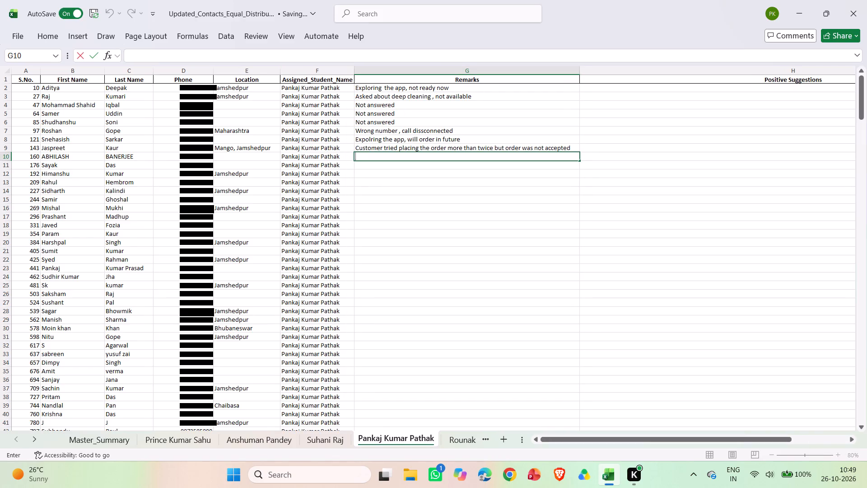
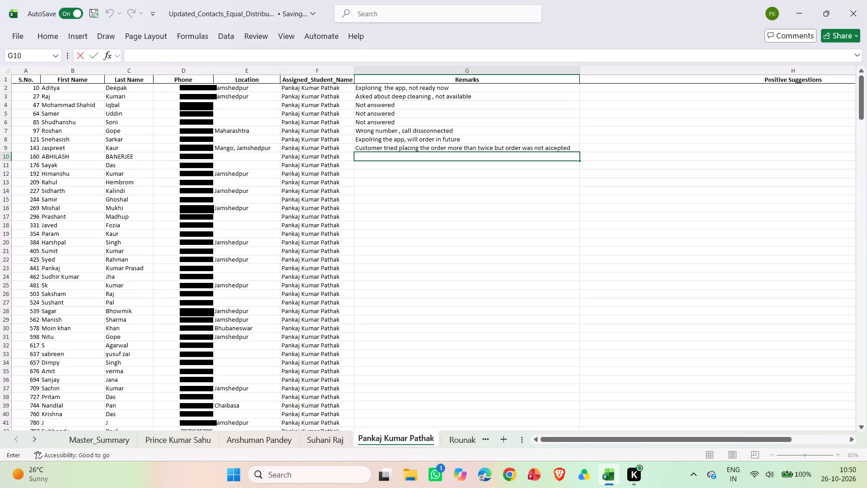
Enter the remark "Not answered" in G10 for the contact with serial number 160.
{"action": "type", "text": "not"}
{"action": "key", "text": "space"}
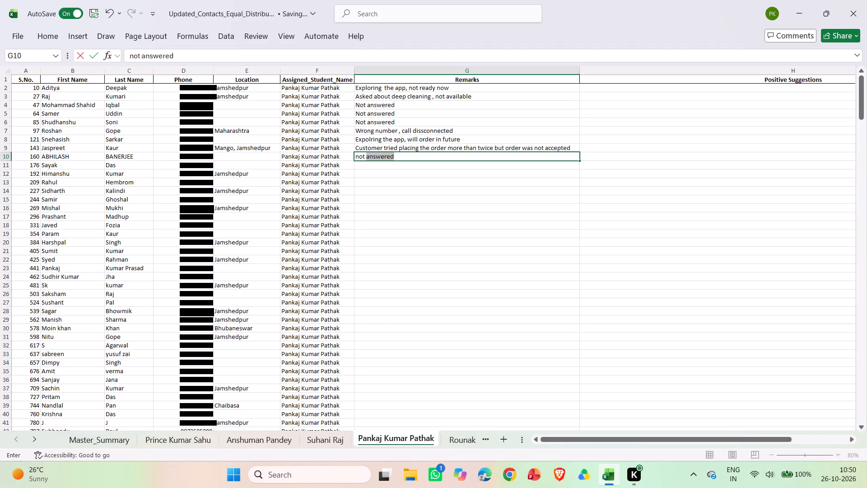
{"action": "key", "text": "Return"}
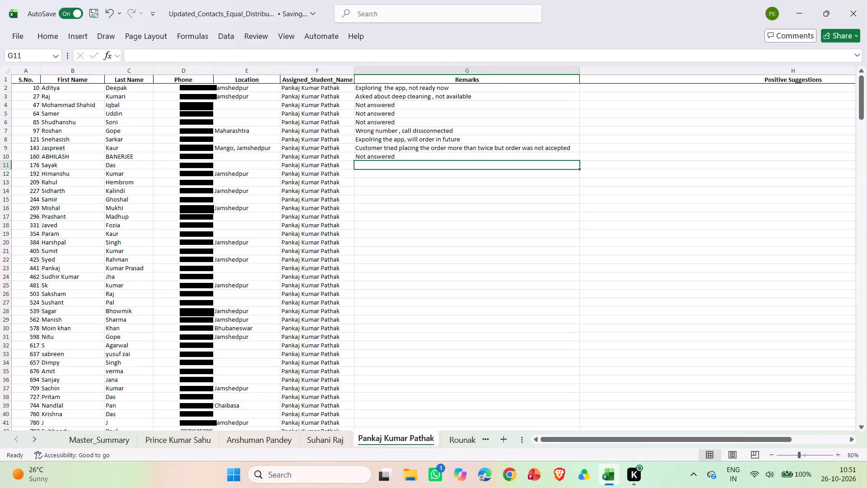
Open the Remarks cell G11 for editing, for the contact with serial number 176.
{"action": "double_click", "coordinate": [391, 166]}
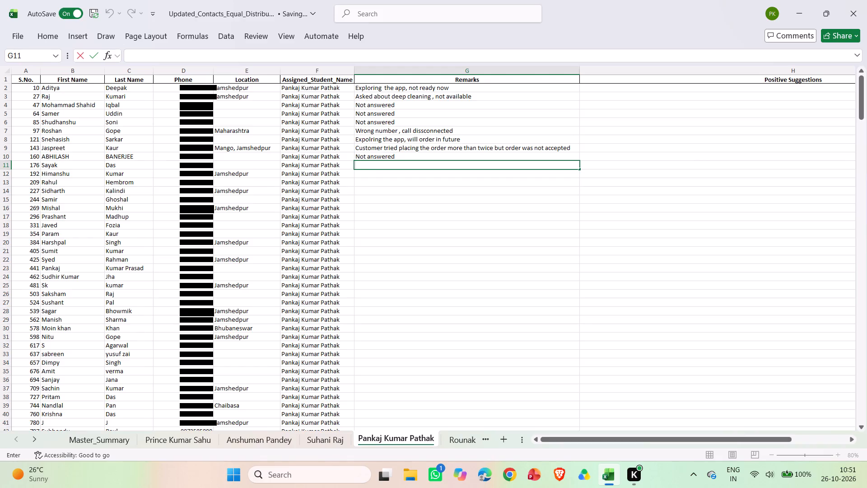
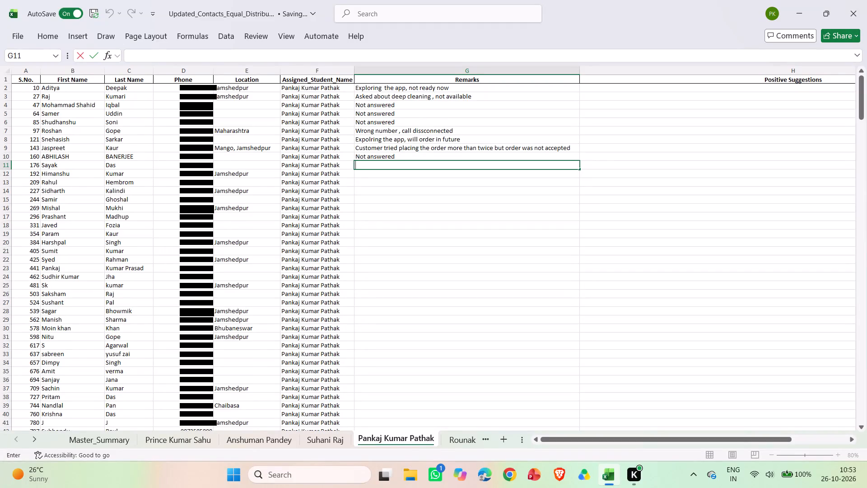
{"action": "double_click", "coordinate": [254, 166]}
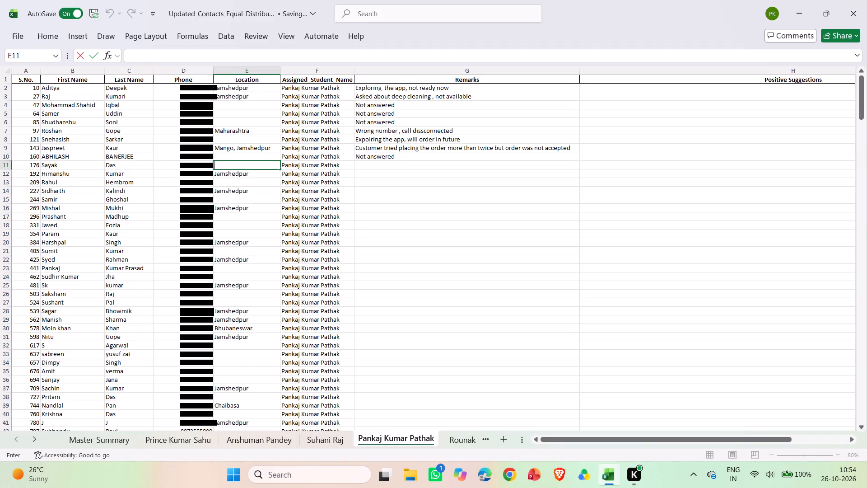
{"action": "key", "text": "s"}
{"action": "type", "text": "itaram"}
{"action": "type", "text": "dera"}
{"action": "key", "text": "space"}
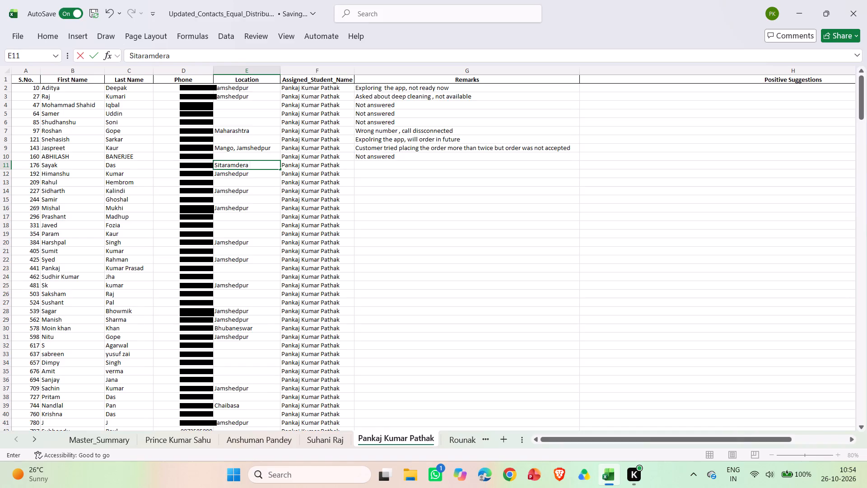
{"action": "key", "text": "BackSpace"}
{"action": "type", "text": ","}
{"action": "key", "text": "space"}
{"action": "type", "text": "amshed"}
{"action": "type", "text": "pur"}
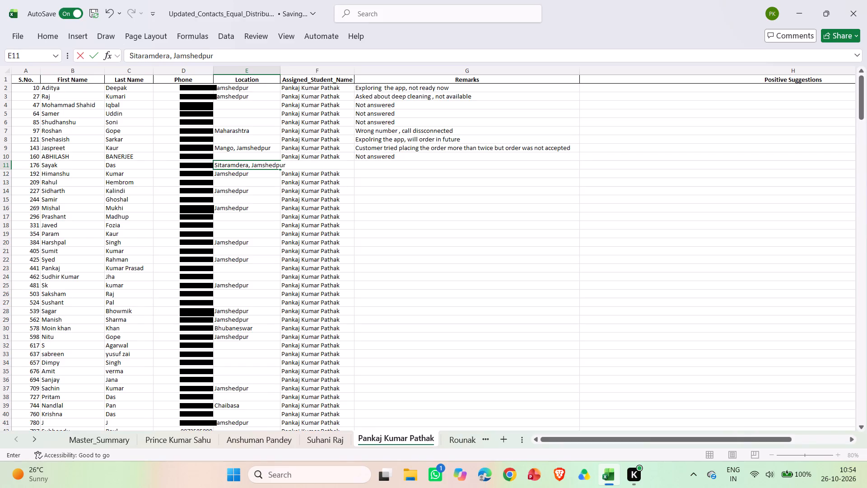
{"action": "key", "text": "Return"}
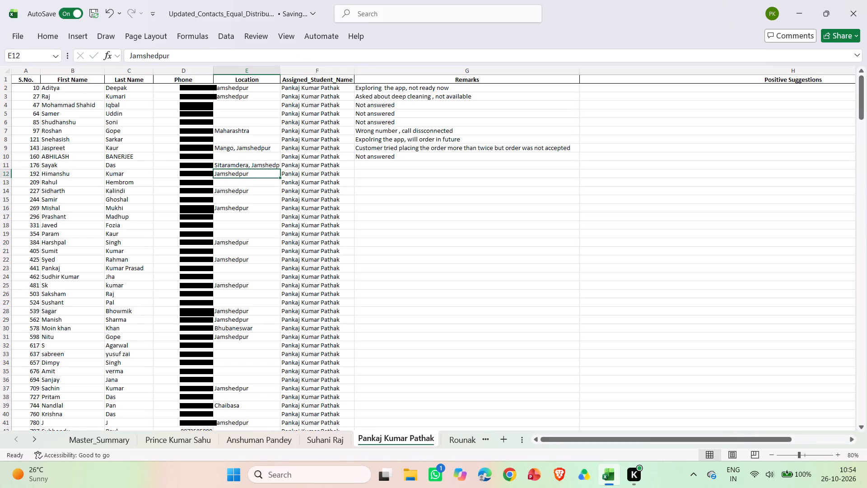
Widen the Location column to about 25 so that the full entry in E11 fits.
{"action": "left_click_drag", "start_coordinate": [280, 72], "coordinate": [296, 72]}
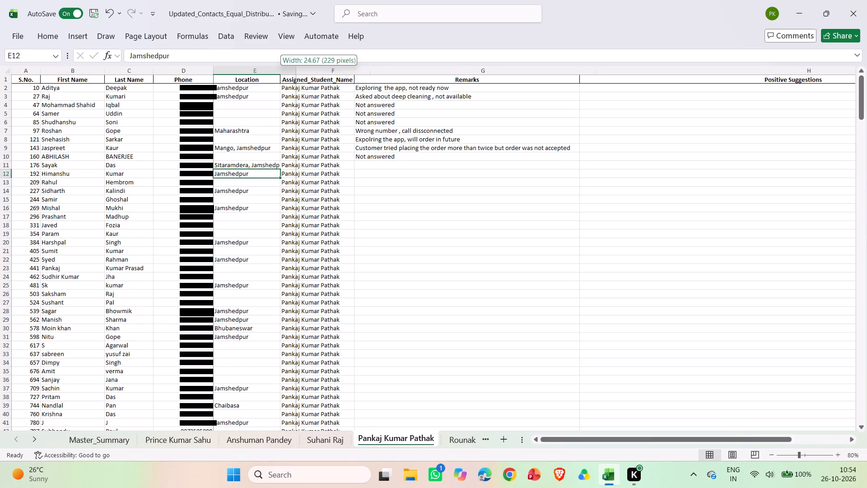
{"action": "left_click_drag", "start_coordinate": [296, 72], "coordinate": [298, 72]}
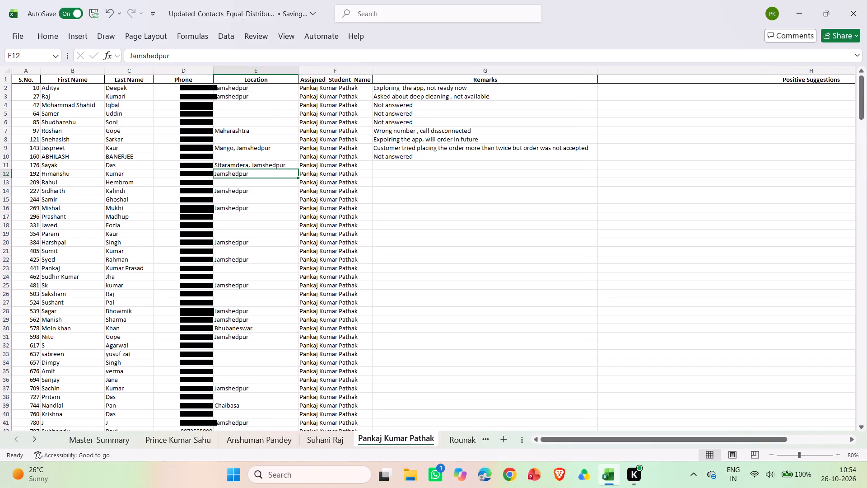
Open the Remarks cell G11 for editing, for the contact with serial number 176.
{"action": "double_click", "coordinate": [405, 167]}
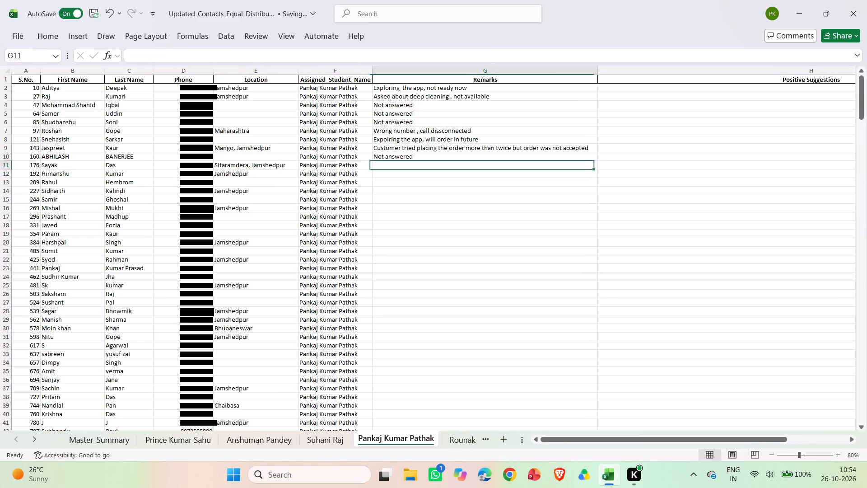
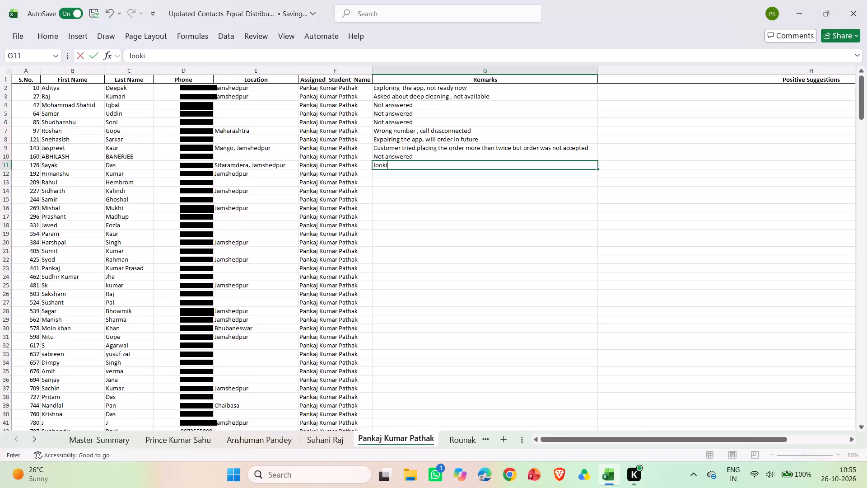
Complete the remark "looking for deep cleaning" in G11 for the contact with serial number 176.
{"action": "type", "text": "ng"}
{"action": "key", "text": "space"}
{"action": "type", "text": "for"}
{"action": "key", "text": "space"}
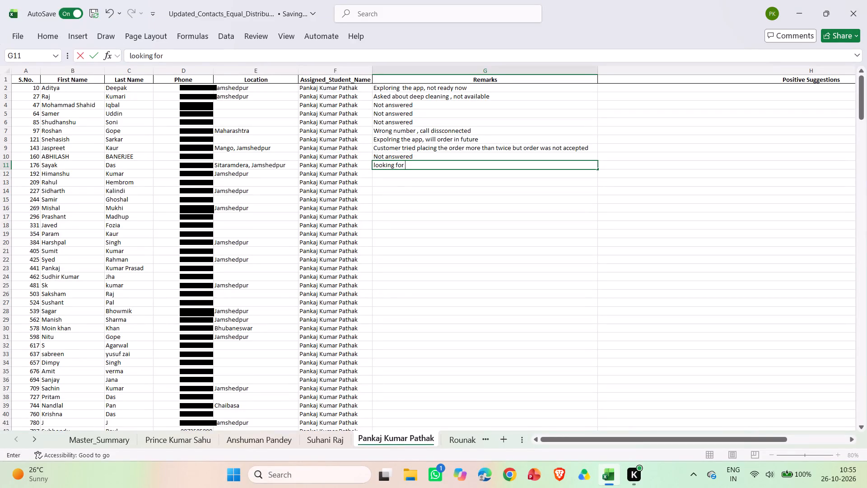
{"action": "type", "text": "deep"}
{"action": "key", "text": "space"}
{"action": "type", "text": "cleaning"}
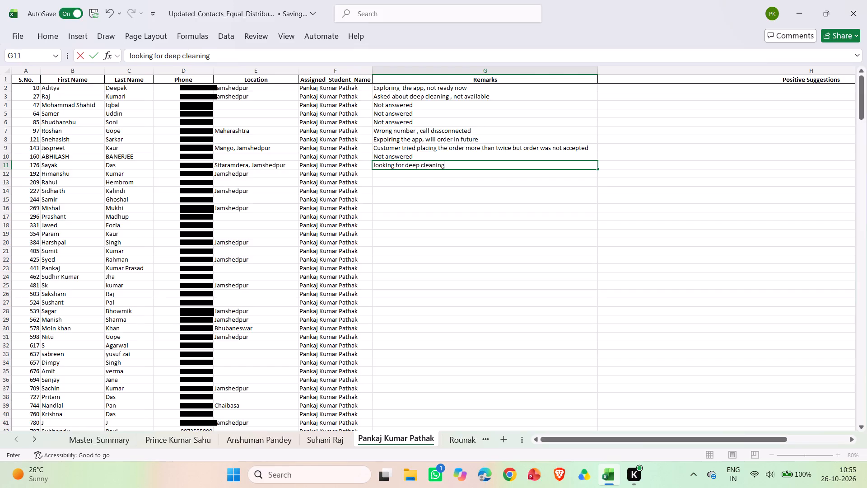
Capitalise the first word of the G11 remark as "Looking", keeping a single space before "for deep cleaning".
{"action": "double_click", "coordinate": [376, 164]}
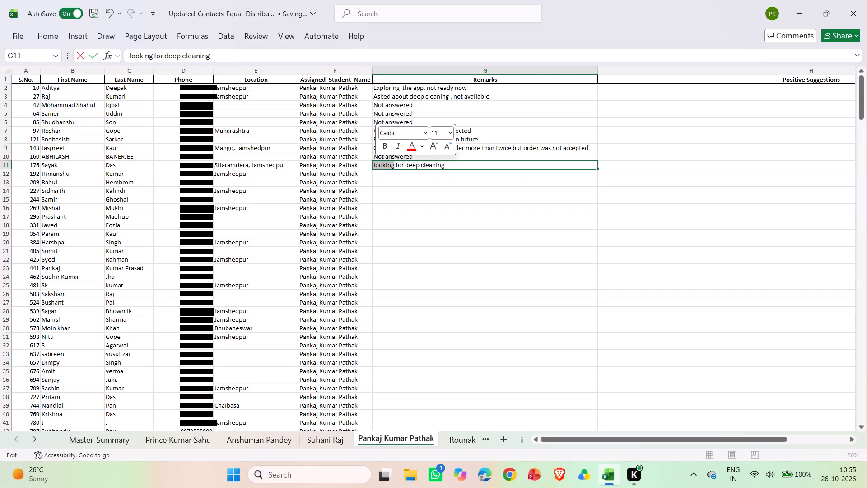
{"action": "key", "text": "BackSpace"}
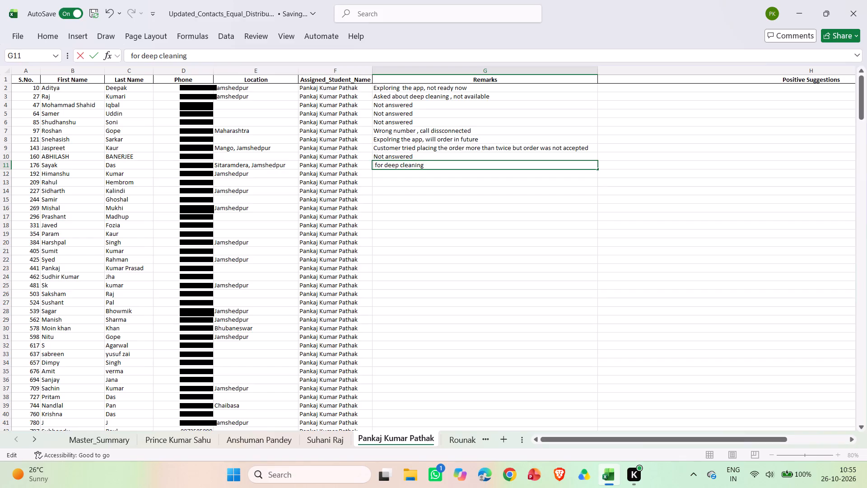
{"action": "type", "text": "LOOKING"}
{"action": "key", "text": "space"}
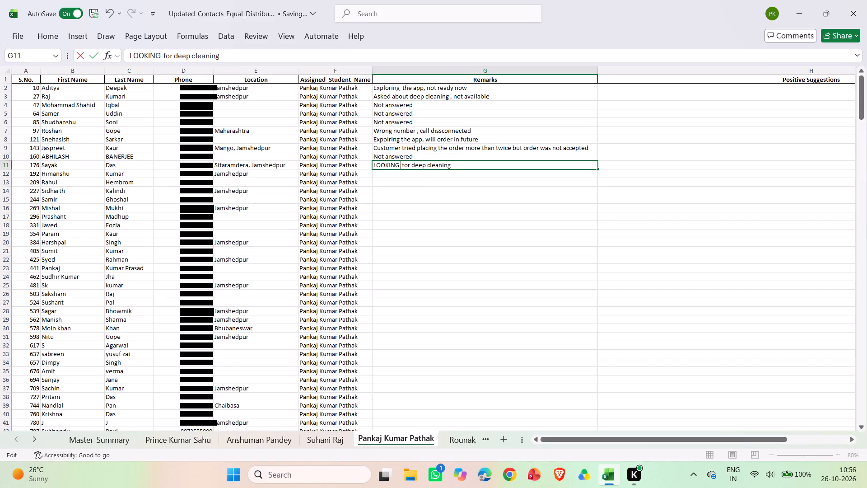
{"action": "key", "text": "BackSpace"}
{"action": "key", "text": "BackSpace"}
{"action": "key", "text": "BackSpace"}
{"action": "key", "text": "BackSpace"}
{"action": "key", "text": "BackSpace"}
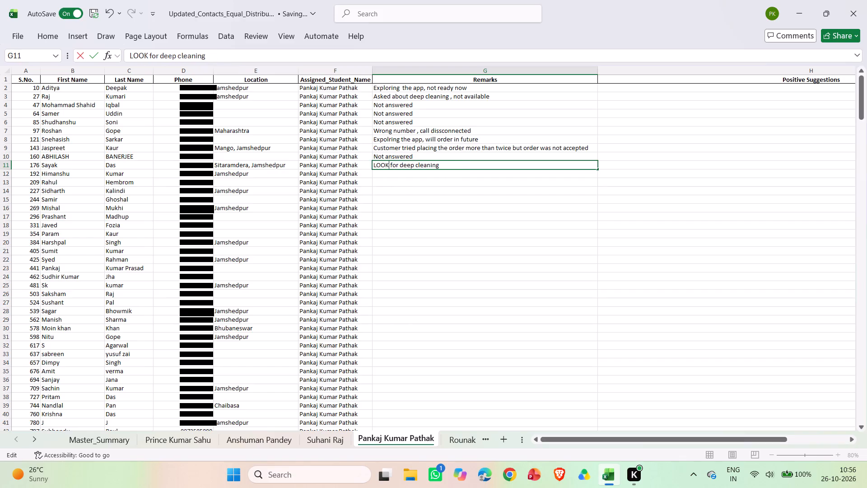
{"action": "key", "text": "BackSpace"}
{"action": "key", "text": "BackSpace"}
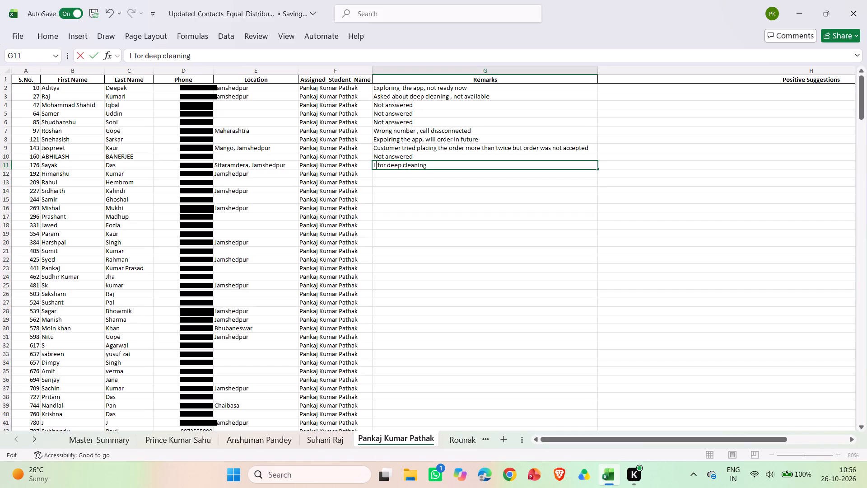
{"action": "type", "text": "ooking"}
{"action": "key", "text": "space"}
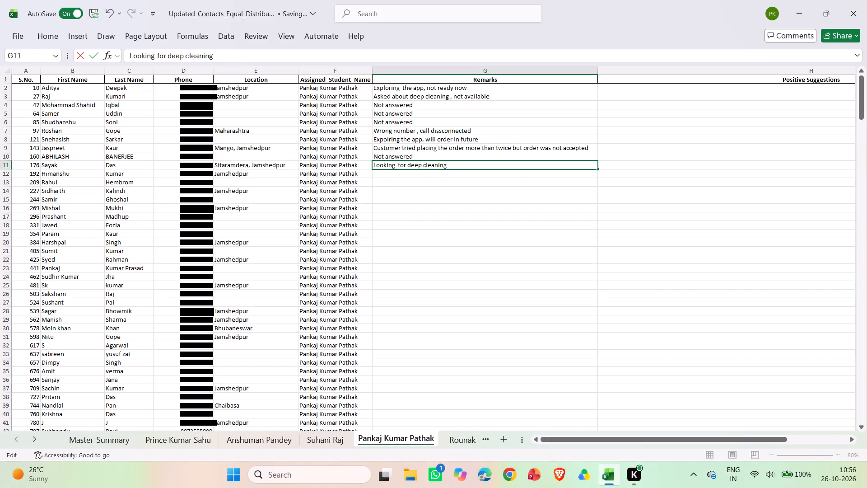
{"action": "key", "text": "BackSpace"}
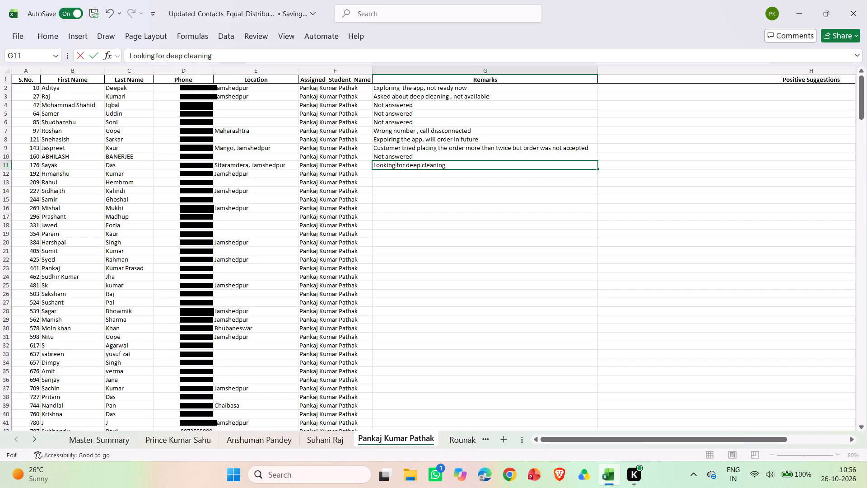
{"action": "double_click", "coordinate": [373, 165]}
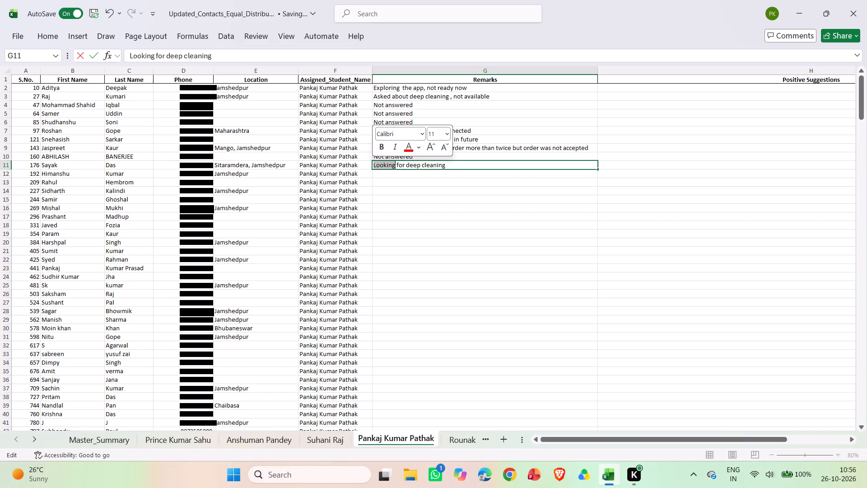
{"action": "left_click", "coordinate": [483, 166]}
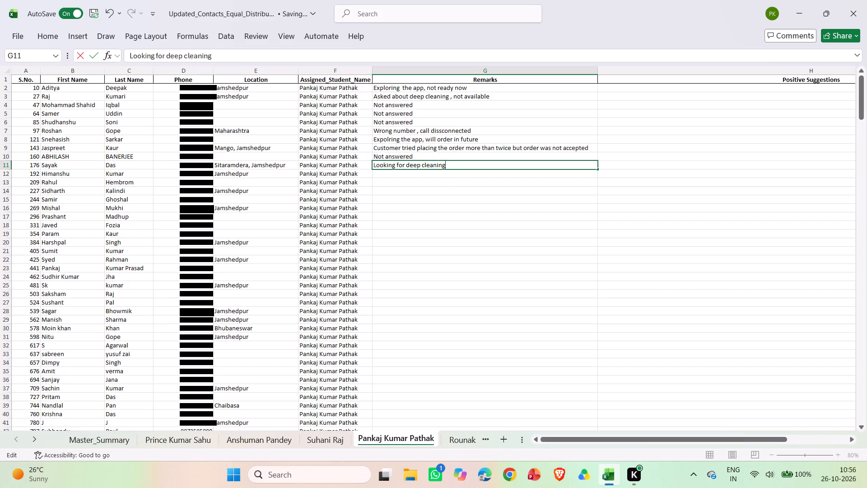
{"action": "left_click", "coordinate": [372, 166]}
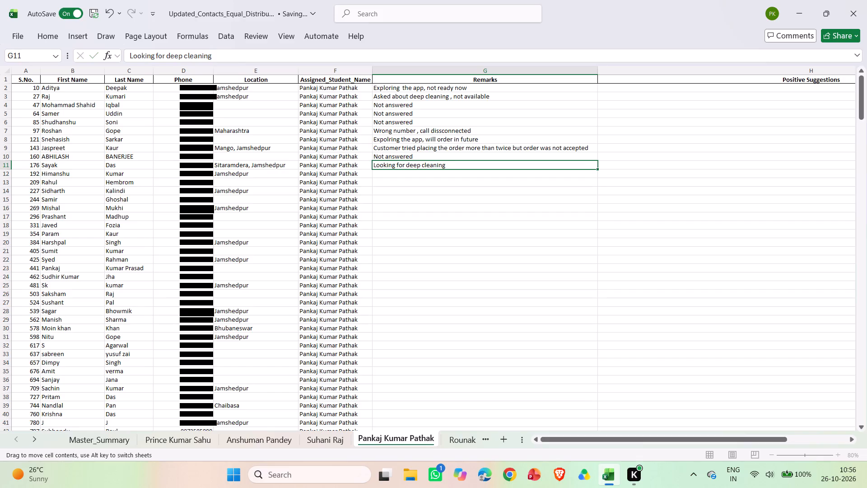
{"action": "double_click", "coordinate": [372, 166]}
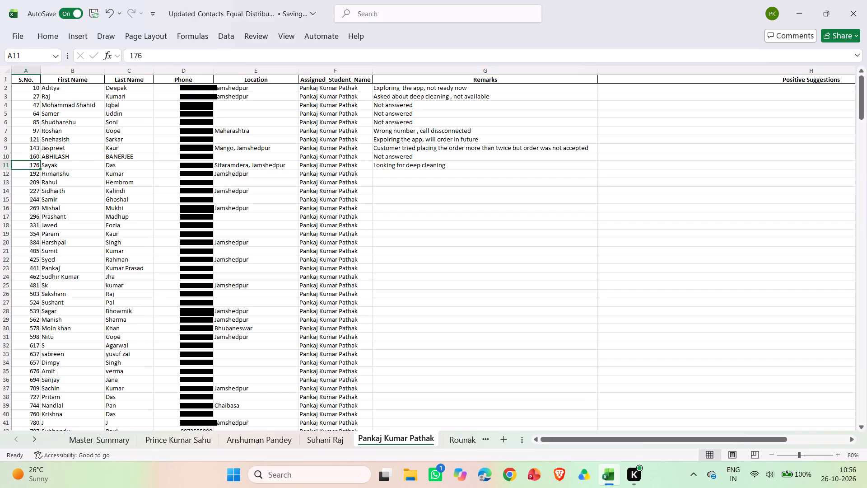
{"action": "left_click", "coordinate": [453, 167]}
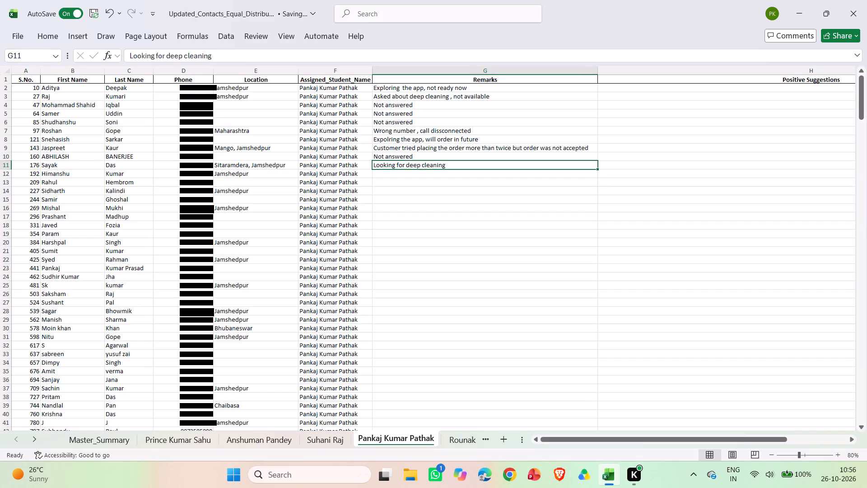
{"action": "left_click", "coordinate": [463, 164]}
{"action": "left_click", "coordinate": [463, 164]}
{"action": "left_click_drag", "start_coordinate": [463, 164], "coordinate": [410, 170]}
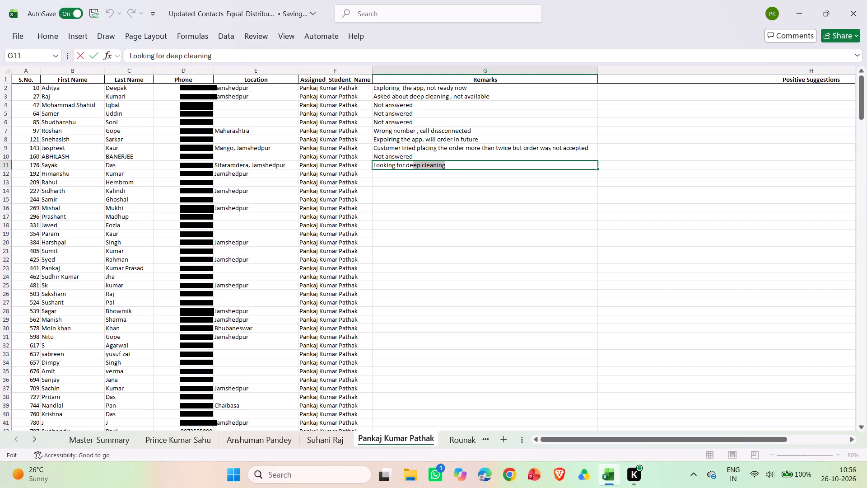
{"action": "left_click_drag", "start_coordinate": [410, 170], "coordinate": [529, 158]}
Enter the positive suggestion "Clearly specify the tasks included in home/deep cleaning" in H11 for the contact with serial number 176.
{"action": "double_click", "coordinate": [629, 167]}
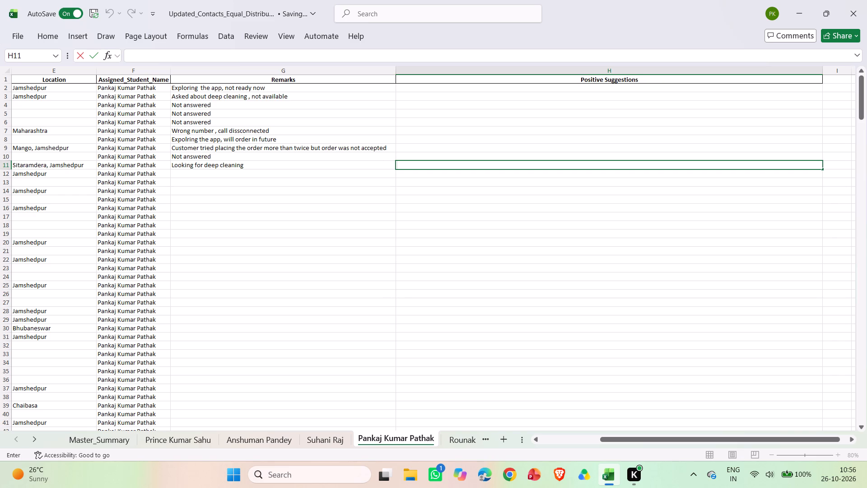
{"action": "key", "text": "c"}
{"action": "type", "text": "ear"}
{"action": "type", "text": "ly"}
{"action": "key", "text": "space"}
{"action": "type", "text": "speci"}
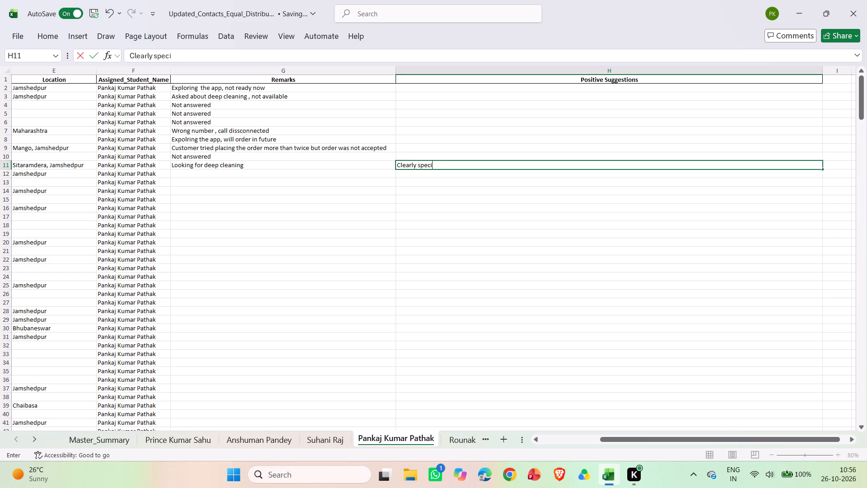
{"action": "type", "text": "fy"}
{"action": "key", "text": "space"}
{"action": "type", "text": "th"}
{"action": "type", "text": "e"}
{"action": "key", "text": "space"}
{"action": "type", "text": "tasks"}
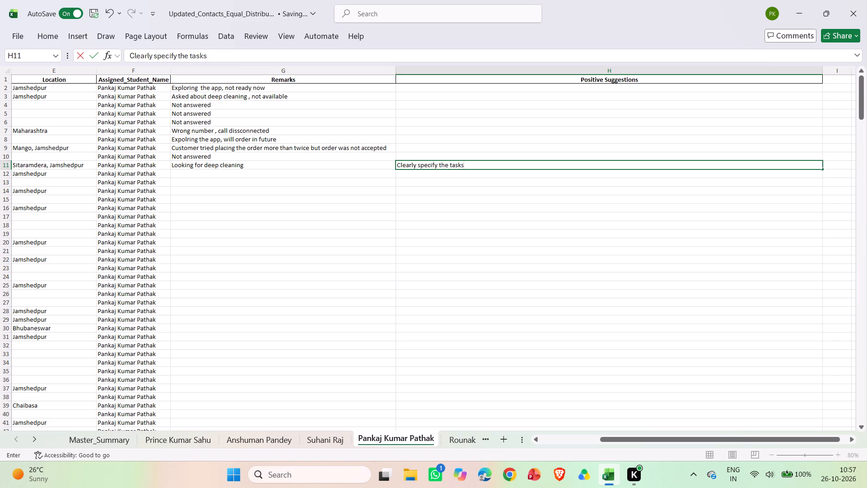
{"action": "key", "text": "space"}
{"action": "type", "text": "i"}
{"action": "type", "text": "nv"}
{"action": "key", "text": "BackSpace"}
{"action": "type", "text": "cluded"}
{"action": "key", "text": "space"}
{"action": "type", "text": "in"}
{"action": "key", "text": "space"}
{"action": "type", "text": "ho"}
{"action": "type", "text": "me"}
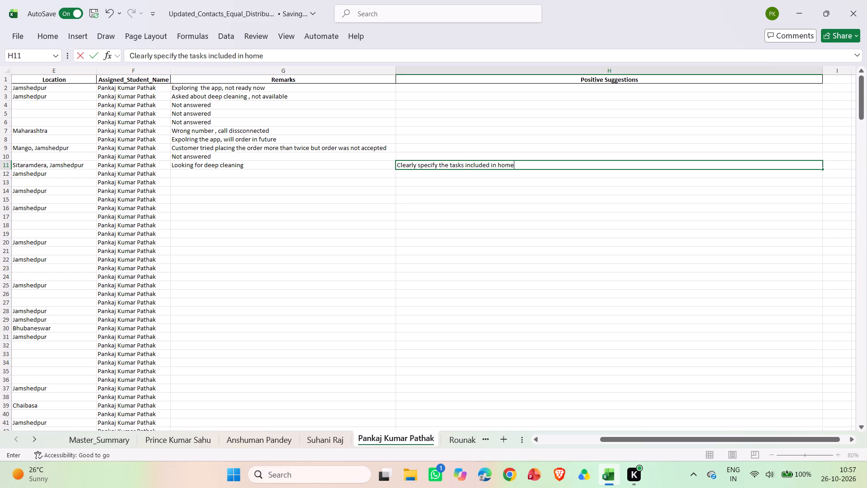
{"action": "key", "text": "slash"}
{"action": "type", "text": "deep"}
{"action": "key", "text": "space"}
{"action": "type", "text": "cleani"}
{"action": "type", "text": "ng"}
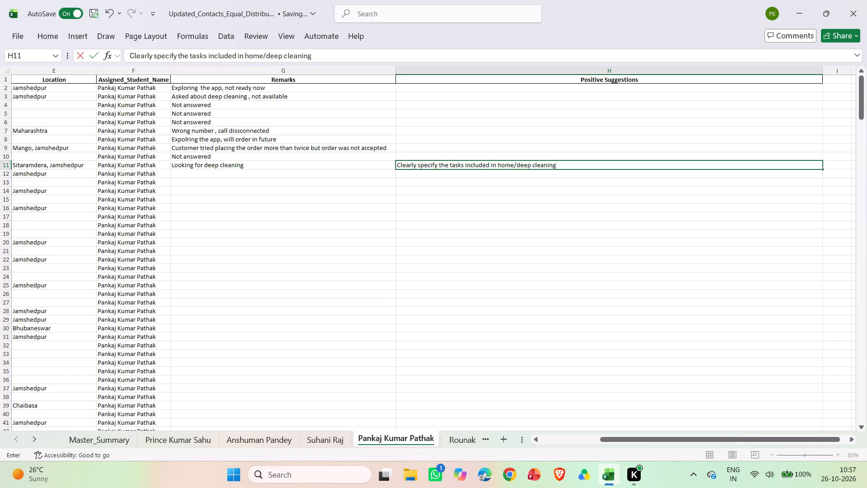
Extend the H11 positive suggestion with "so customers understand exactly what they are getting" for the contact with serial number 176.
{"action": "key", "text": "space"}
{"action": "type", "text": "so customers"}
{"action": "key", "text": "space"}
{"action": "type", "text": "understand"}
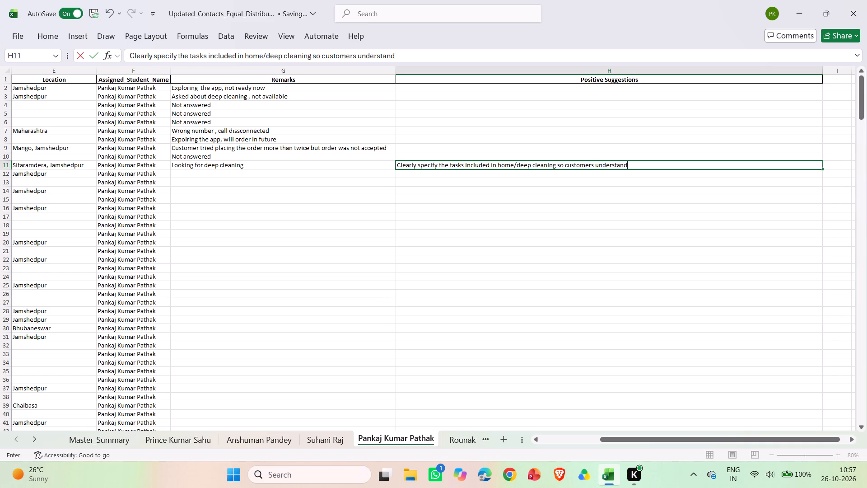
{"action": "key", "text": "space"}
{"action": "type", "text": "w"}
{"action": "key", "text": "BackSpace"}
{"action": "type", "text": "ex"}
{"action": "type", "text": "actl"}
{"action": "type", "text": "y"}
{"action": "key", "text": "space"}
{"action": "key", "text": "w"}
{"action": "key", "text": "h"}
{"action": "key", "text": "a"}
{"action": "key", "text": "t"}
{"action": "key", "text": "space"}
{"action": "type", "text": "they"}
{"action": "key", "text": "space"}
{"action": "type", "text": "are ge"}
{"action": "type", "text": "tti"}
{"action": "key", "text": "n"}
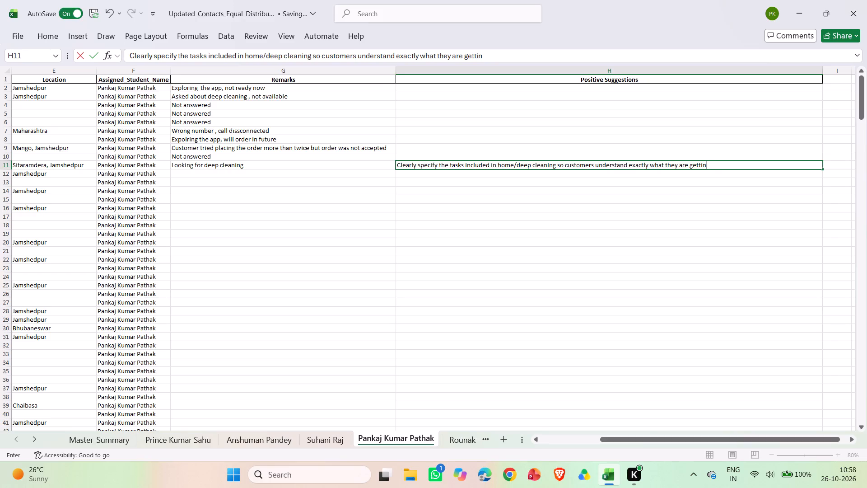
{"action": "key", "text": "g"}
{"action": "key", "text": "Return"}
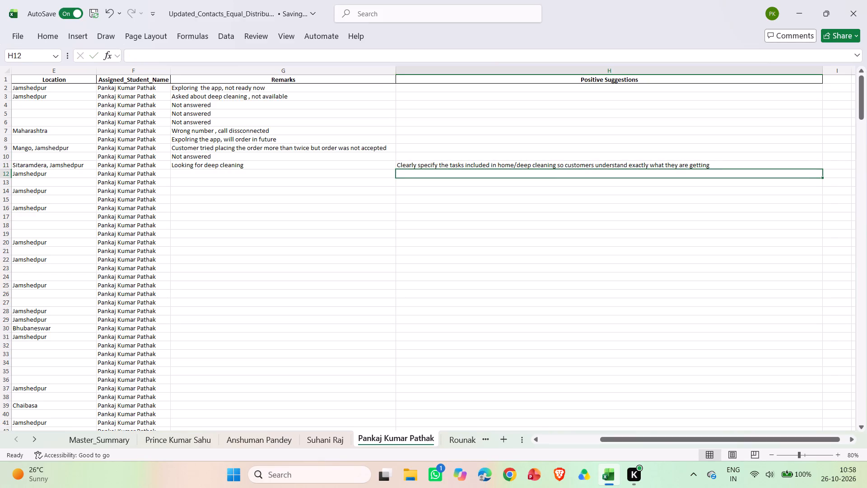
Enter the remark "Not answered" in G12 for the contact with serial number 192.
{"action": "left_click_drag", "start_coordinate": [656, 440], "coordinate": [304, 487]}
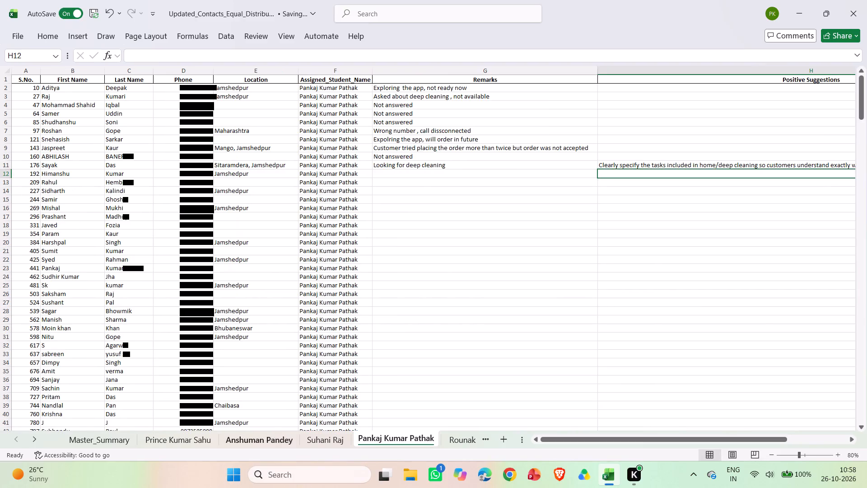
{"action": "double_click", "coordinate": [399, 175]}
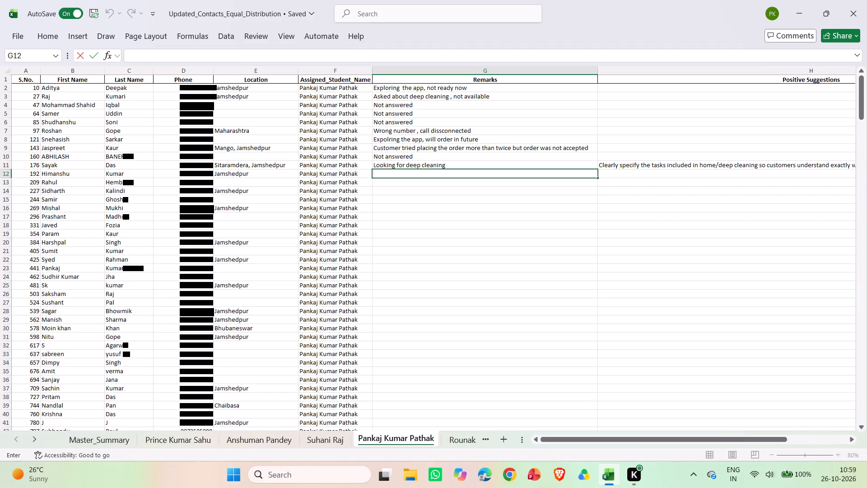
{"action": "type", "text": "not"}
{"action": "key", "text": "Return"}
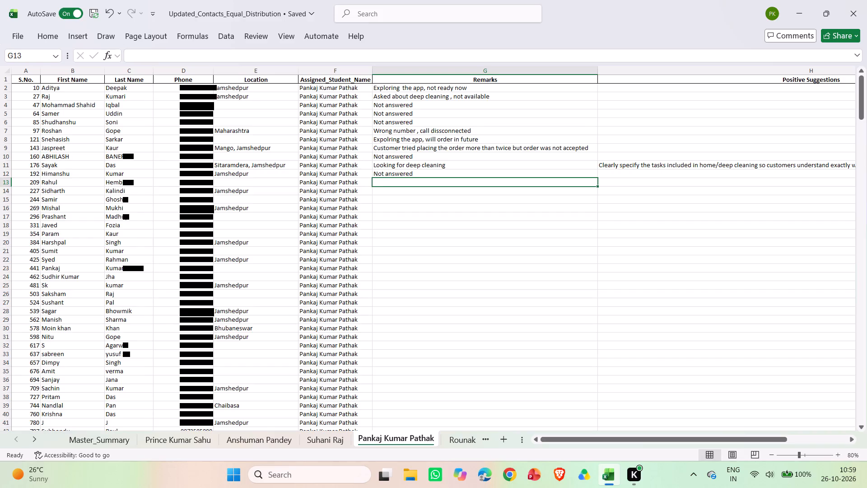
Enter the remark "Not answered" in G13 for the contact with serial number 209.
{"action": "type", "text": "hg"}
{"action": "key", "text": "BackSpace"}
{"action": "key", "text": "BackSpace"}
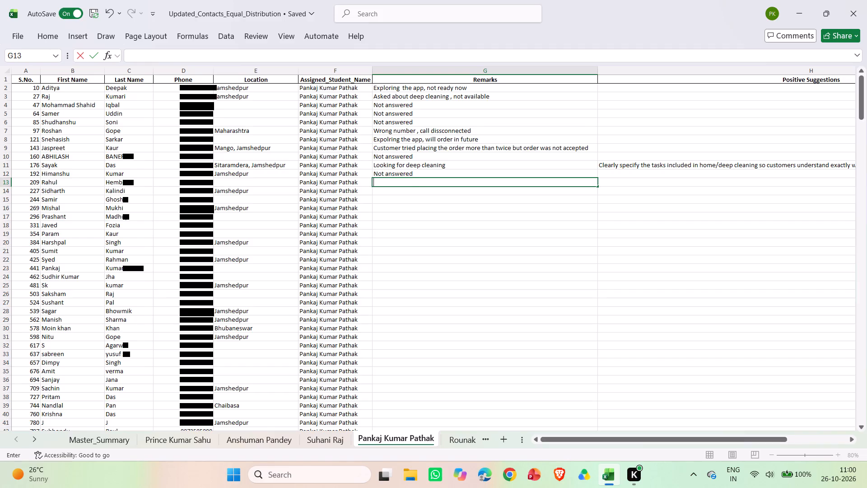
{"action": "type", "text": "NOT"}
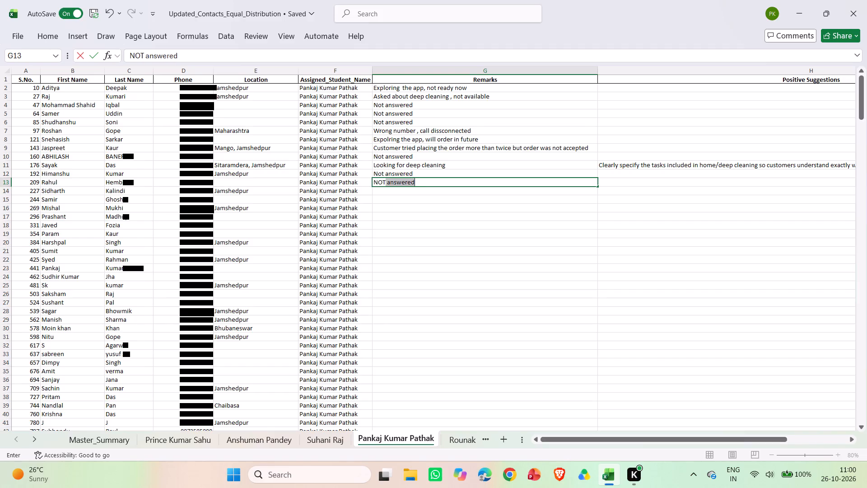
{"action": "key", "text": "Return"}
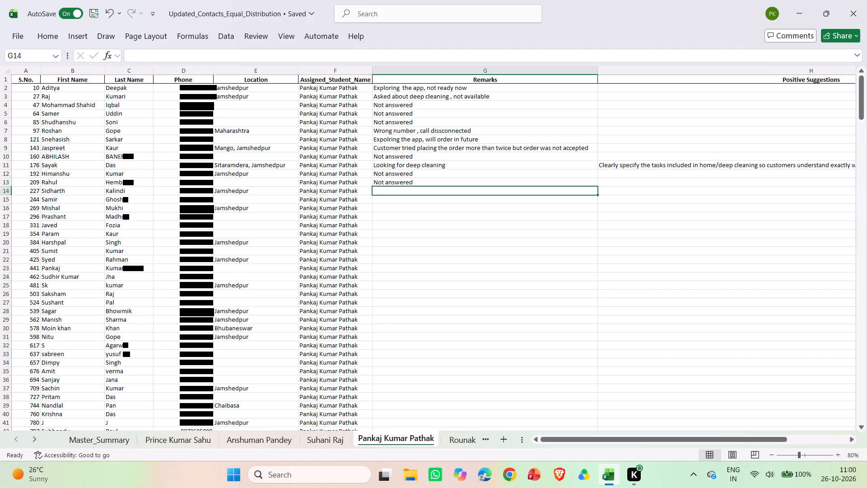
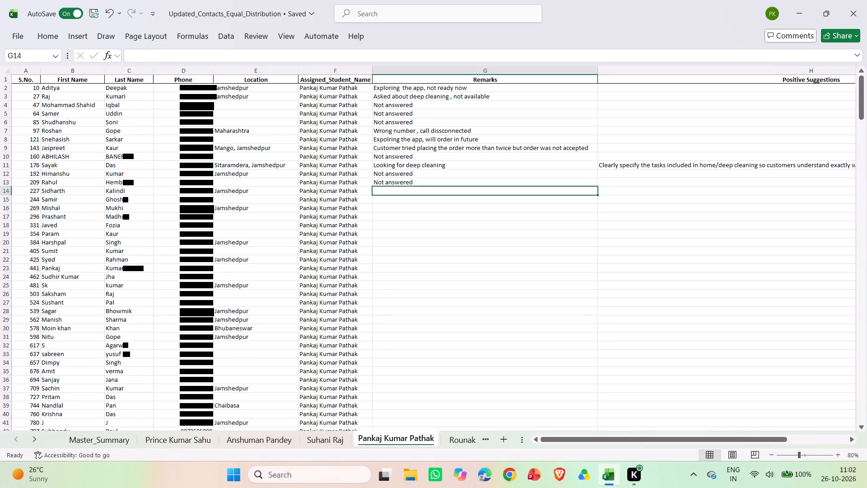
Change the G2 remark for the contact with serial number 10 to "Exploring the app, will order in future".
{"action": "double_click", "coordinate": [476, 86]}
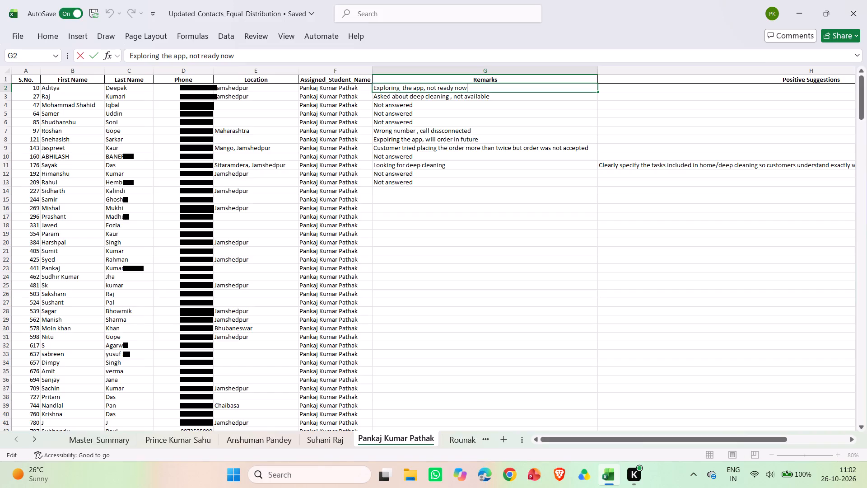
{"action": "key", "text": "BackSpace"}
{"action": "key", "text": "BackSpace"}
{"action": "key", "text": "BackSpace"}
{"action": "key", "text": "BackSpace"}
{"action": "key", "text": "BackSpace"}
{"action": "key", "text": "BackSpace"}
{"action": "key", "text": "BackSpace"}
{"action": "key", "text": "BackSpace"}
{"action": "key", "text": "BackSpace"}
{"action": "key", "text": "BackSpace"}
{"action": "key", "text": "BackSpace"}
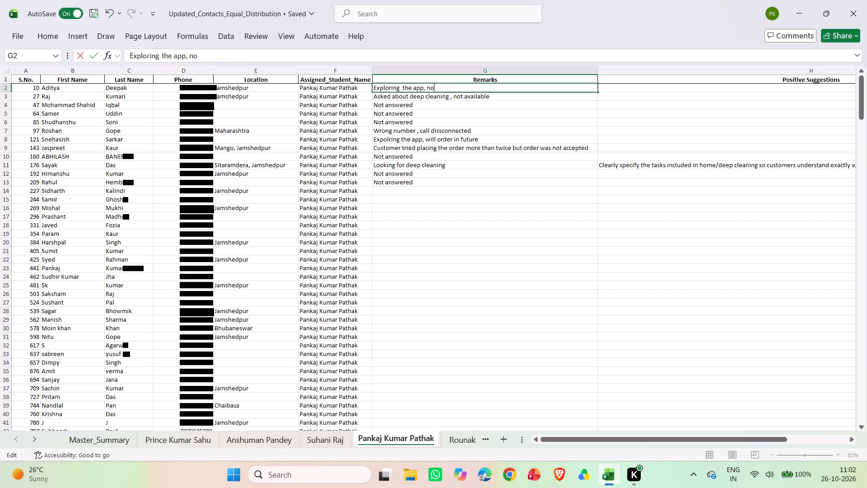
{"action": "key", "text": "BackSpace"}
{"action": "key", "text": "BackSpace"}
{"action": "type", "text": "WI"}
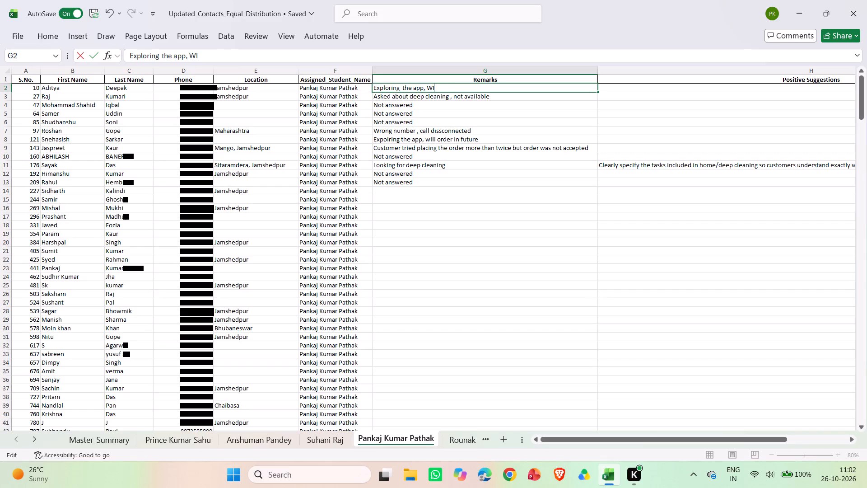
{"action": "key", "text": "BackSpace"}
{"action": "key", "text": "BackSpace"}
{"action": "type", "text": "will"}
{"action": "key", "text": "space"}
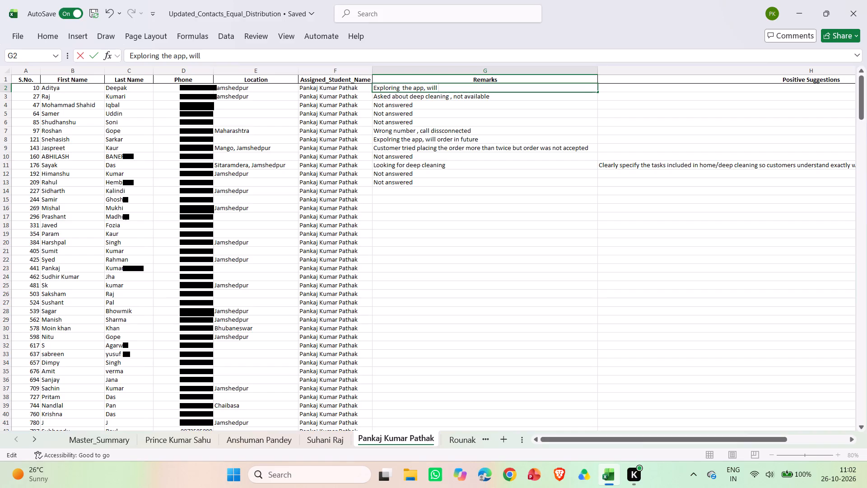
{"action": "type", "text": "or"}
{"action": "type", "text": "der"}
{"action": "key", "text": "space"}
{"action": "type", "text": "in"}
{"action": "key", "text": "space"}
{"action": "type", "text": "future"}
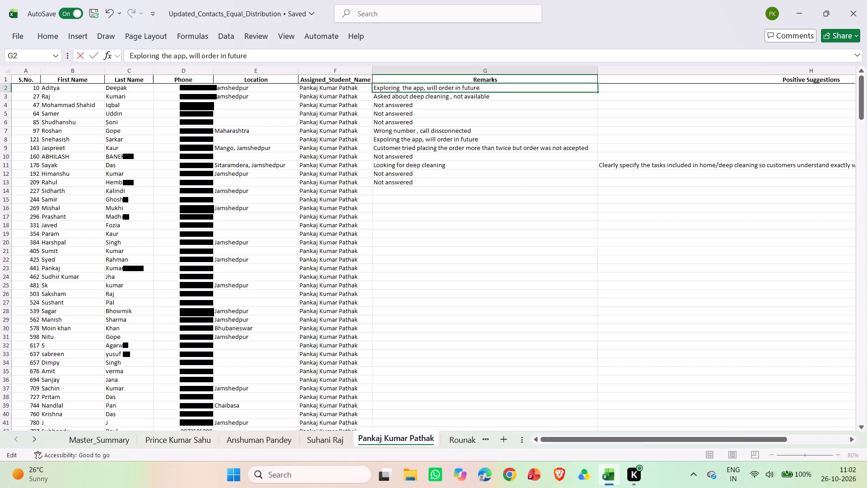
Enter the remark "Exploring the app, will order in future" in G14 for the contact with serial number 227.
{"action": "double_click", "coordinate": [443, 188]}
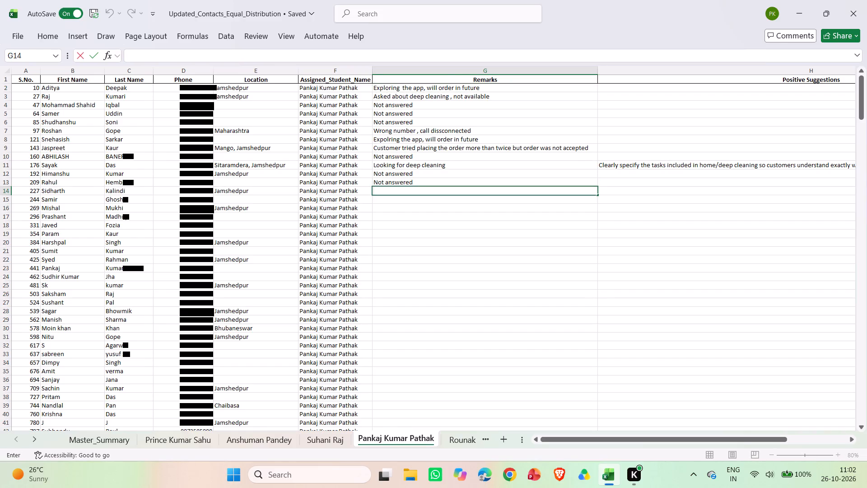
{"action": "type", "text": "explo"}
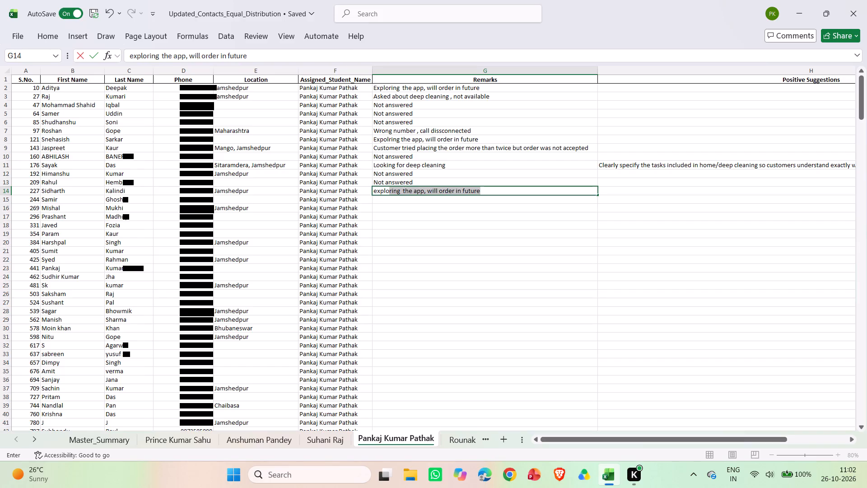
{"action": "key", "text": "Return"}
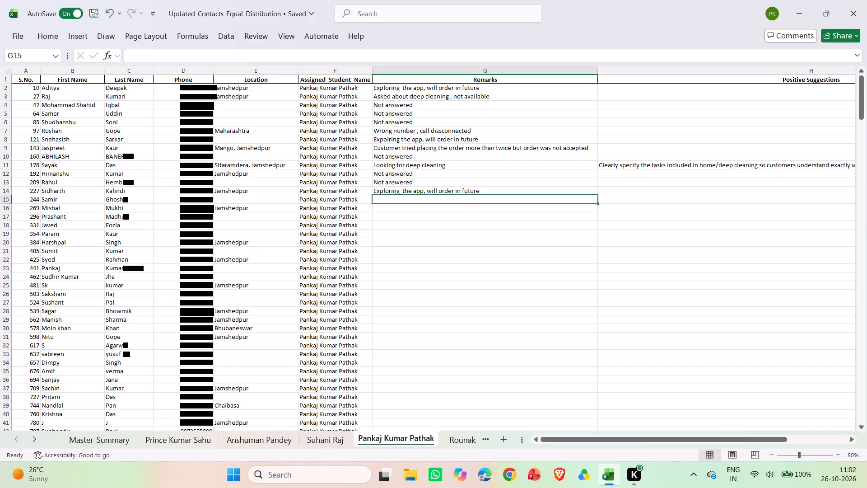
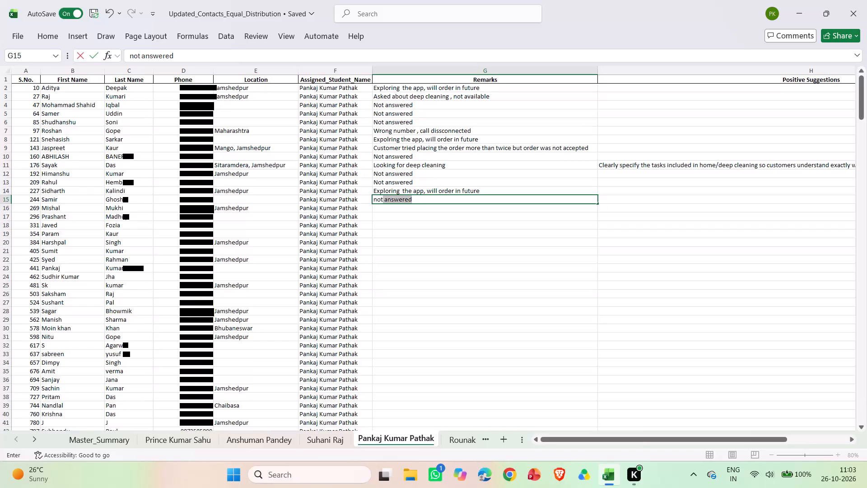
Enter the remark "Not answered" in G15 for the contact with serial number 244.
{"action": "key", "text": "Return"}
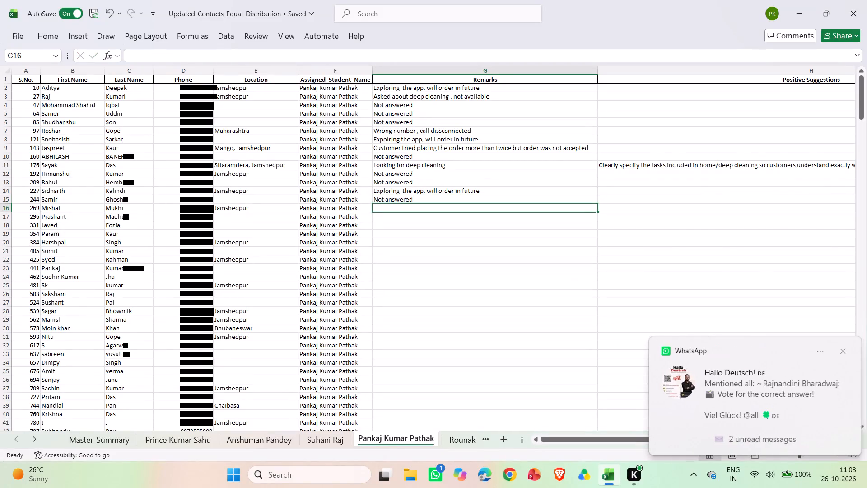
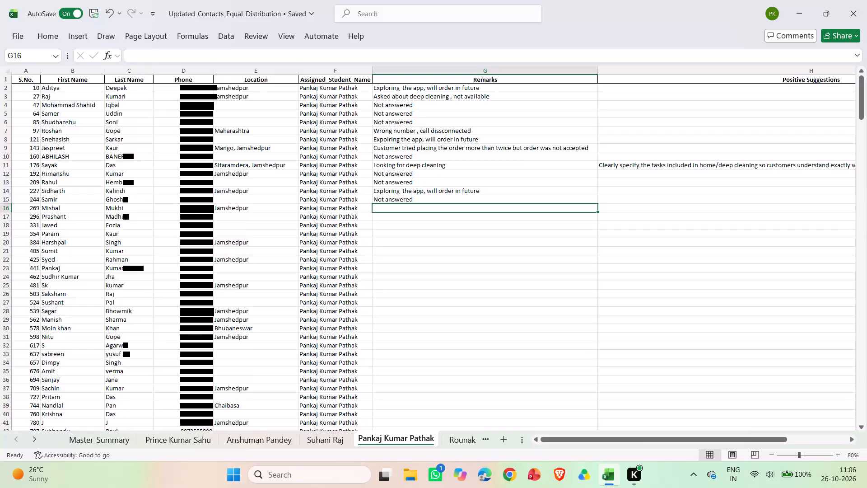
Enter the remark "Customer tried placing the order more than twice but order was not accepted" in G16 for the contact with serial number 269.
{"action": "double_click", "coordinate": [499, 209]}
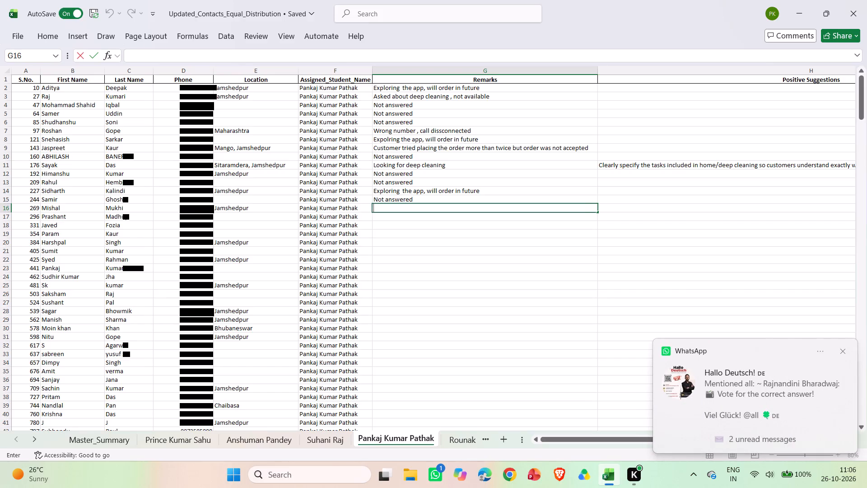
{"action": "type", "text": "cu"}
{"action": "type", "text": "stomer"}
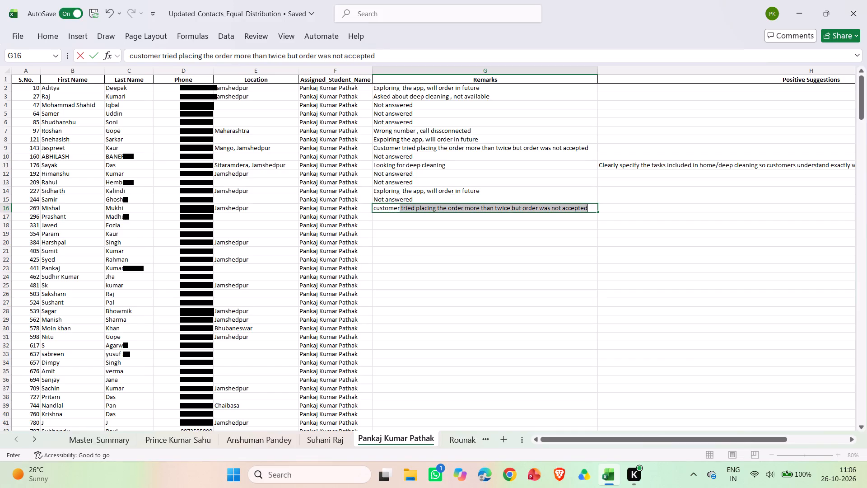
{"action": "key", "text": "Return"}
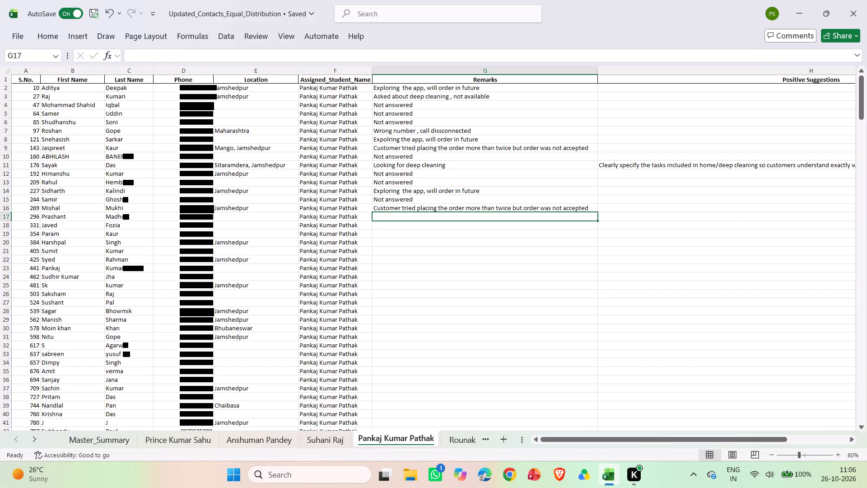
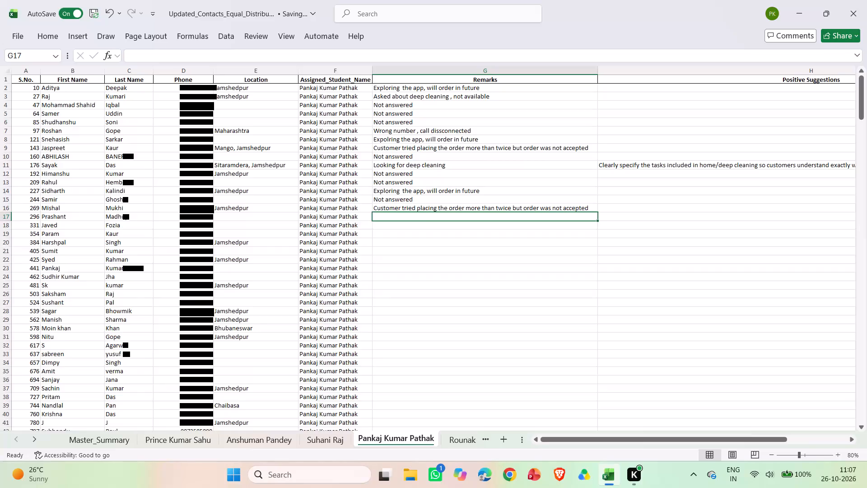
Enter the location "Jamshedpur" in E15 for the contact with serial number 244.
{"action": "double_click", "coordinate": [266, 198]}
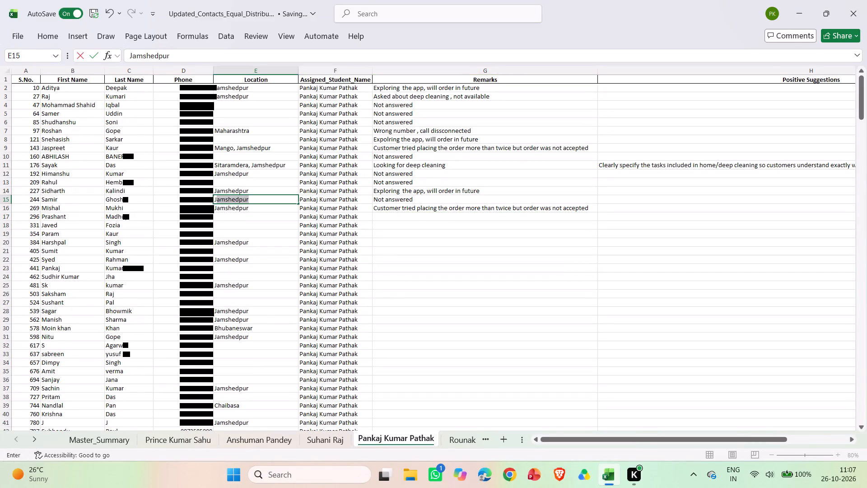
{"action": "key", "text": "a"}
{"action": "type", "text": "mshedpur"}
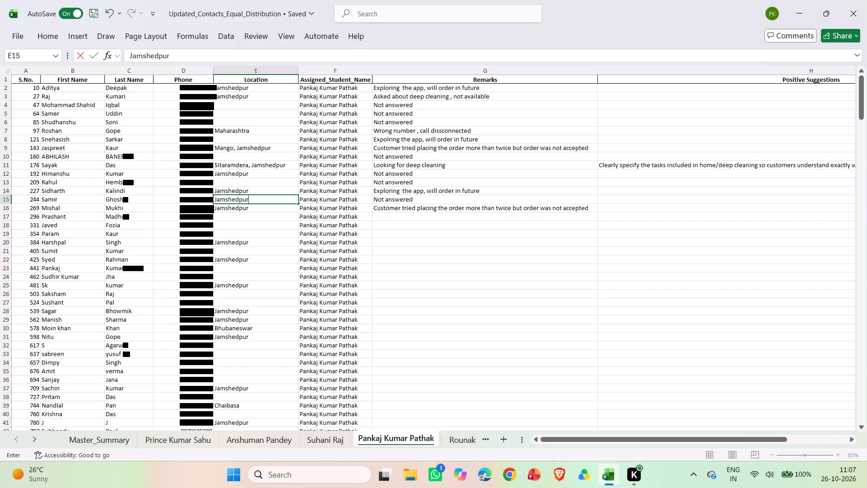
{"action": "key", "text": "Return"}
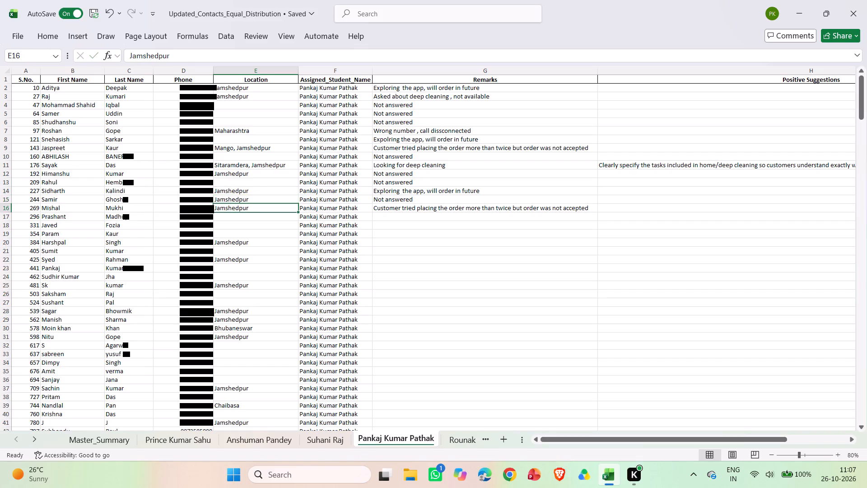
{"action": "key", "text": "Return"}
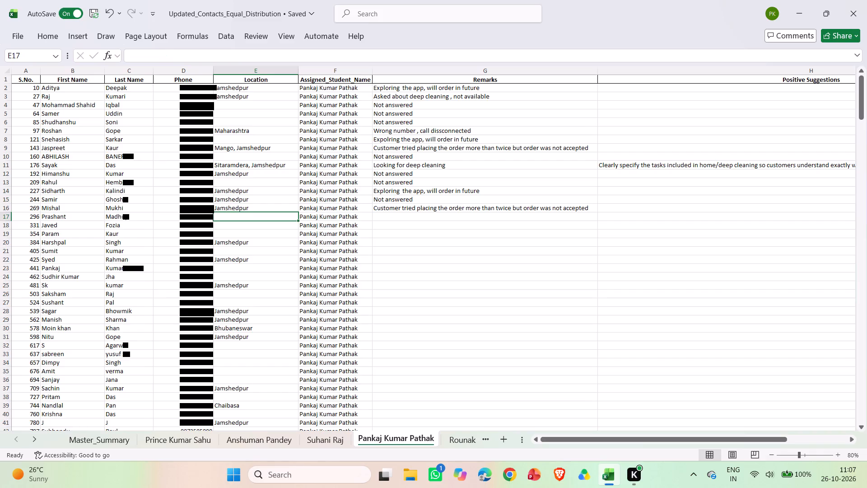
Enter the remark "Not answered" in G17 for the contact with serial number 296.
{"action": "double_click", "coordinate": [408, 214]}
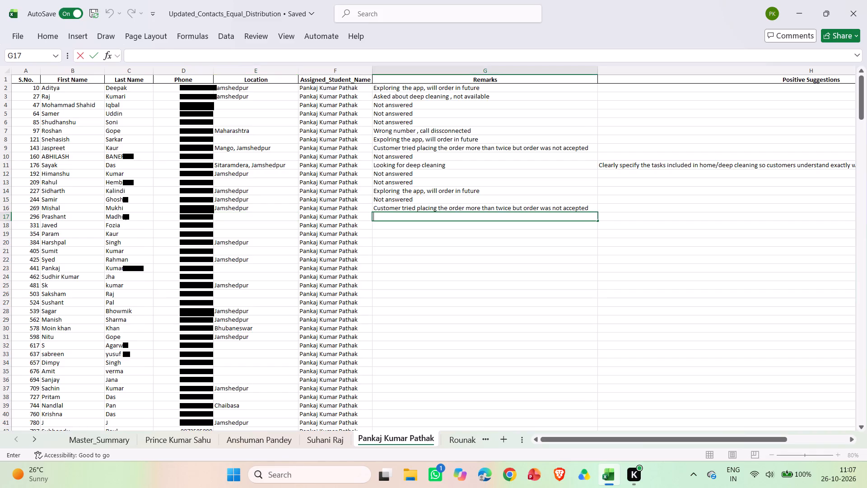
{"action": "type", "text": "not"}
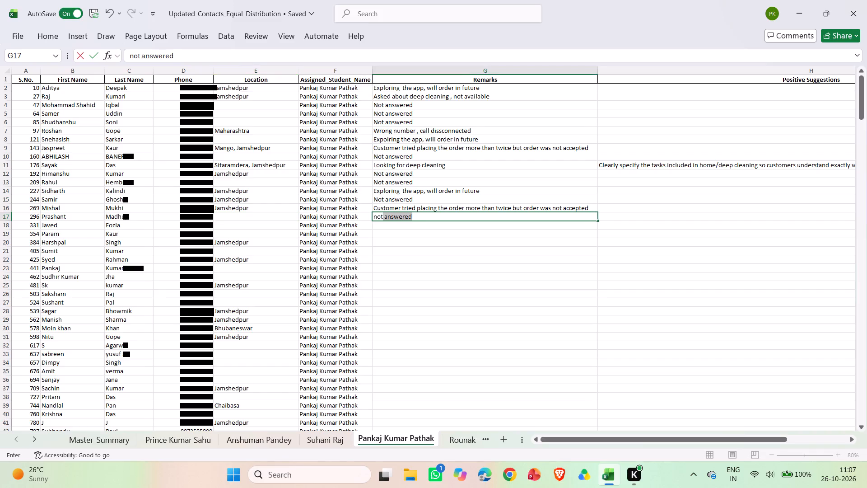
{"action": "key", "text": "Return"}
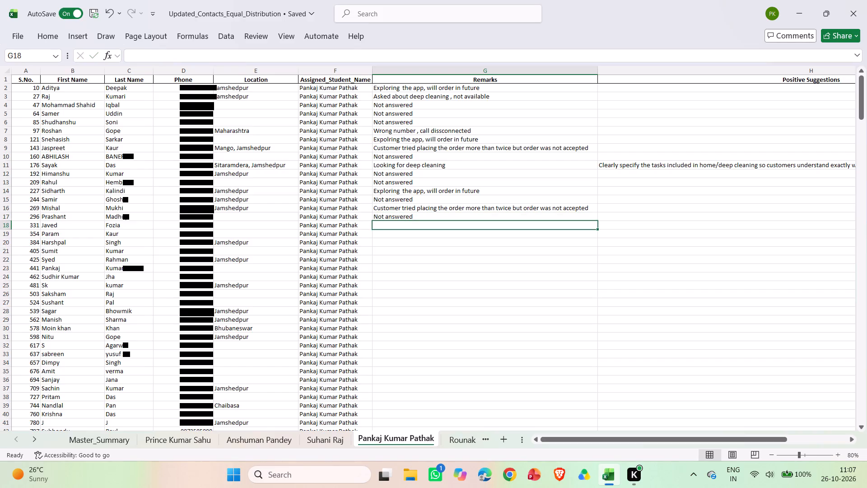
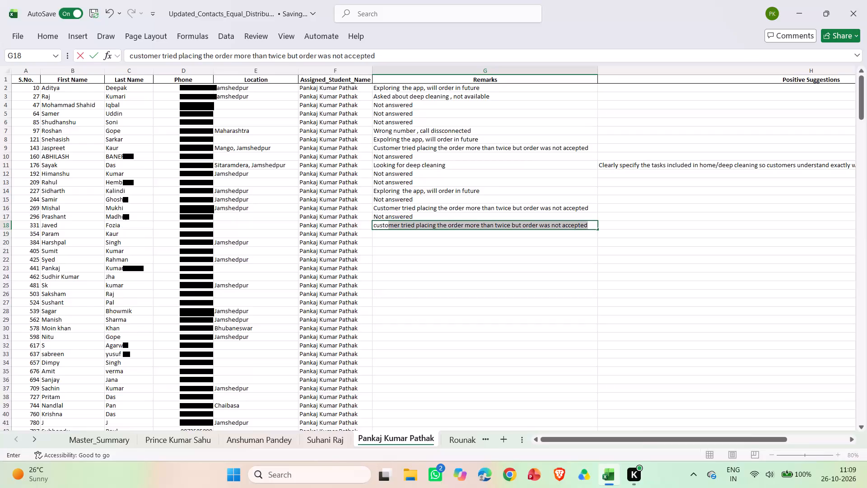
Enter the remark "Customer tried placing the order more than twice but order was not accepted" in G18 for serial number 331.
{"action": "key", "text": "Return"}
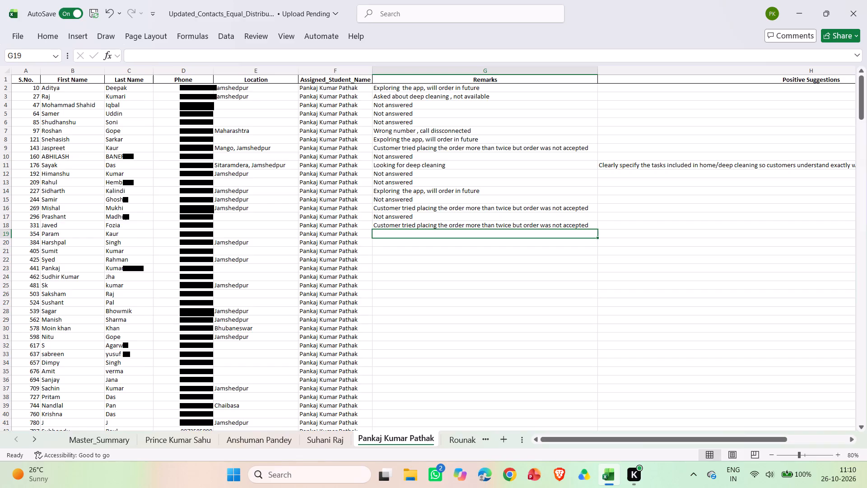
Append "while in need" to the end of the remark in G18 for the contact with serial number 331.
{"action": "double_click", "coordinate": [592, 225]}
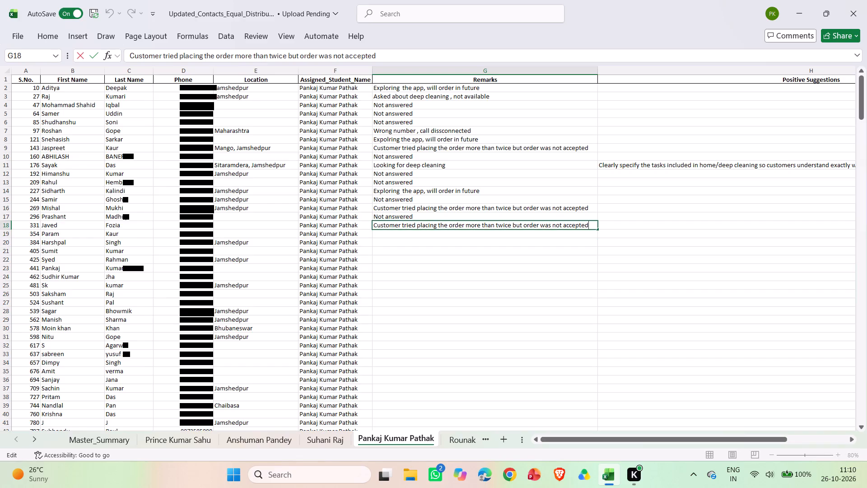
{"action": "key", "text": "space"}
{"action": "type", "text": "when"}
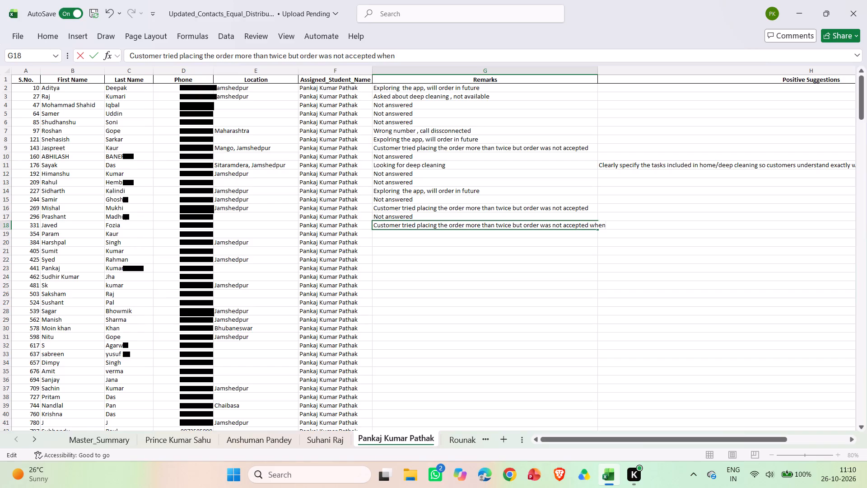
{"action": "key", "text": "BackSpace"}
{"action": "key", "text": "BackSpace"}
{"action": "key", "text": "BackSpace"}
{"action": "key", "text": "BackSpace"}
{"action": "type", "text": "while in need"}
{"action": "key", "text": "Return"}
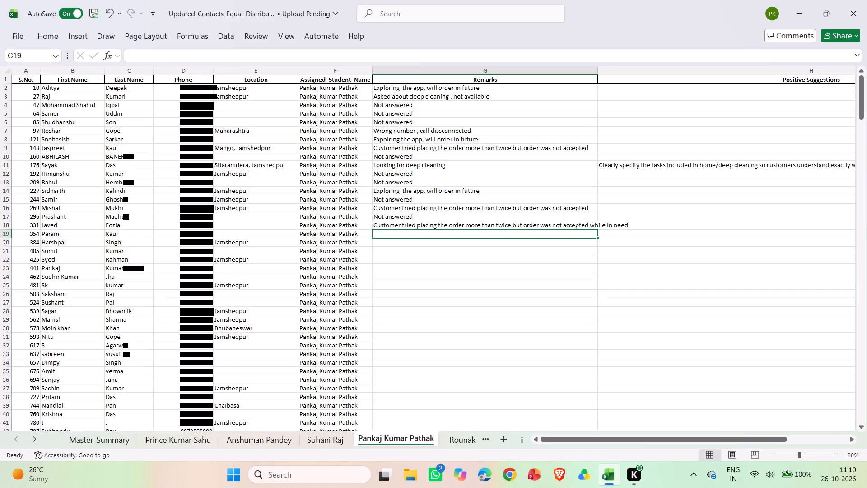
Widen the Remarks column G so the full remark in G18 fits inside its cell.
{"action": "left_click_drag", "start_coordinate": [597, 67], "coordinate": [622, 67]}
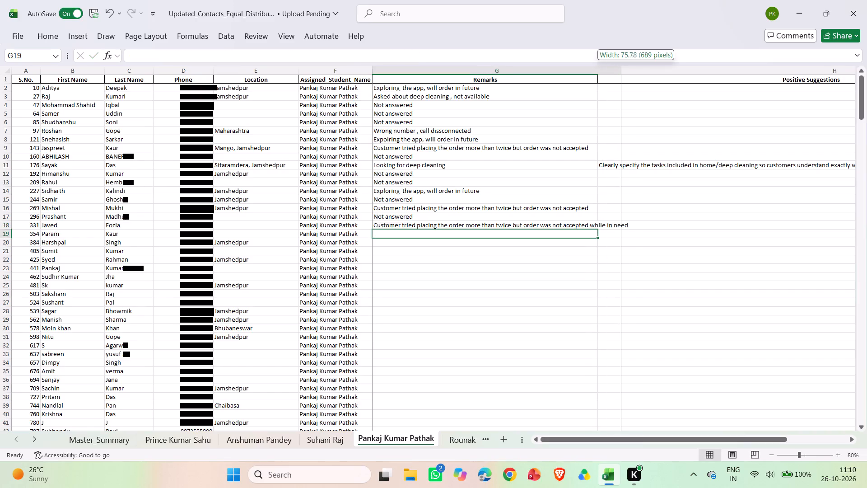
{"action": "left_click_drag", "start_coordinate": [622, 67], "coordinate": [636, 67]}
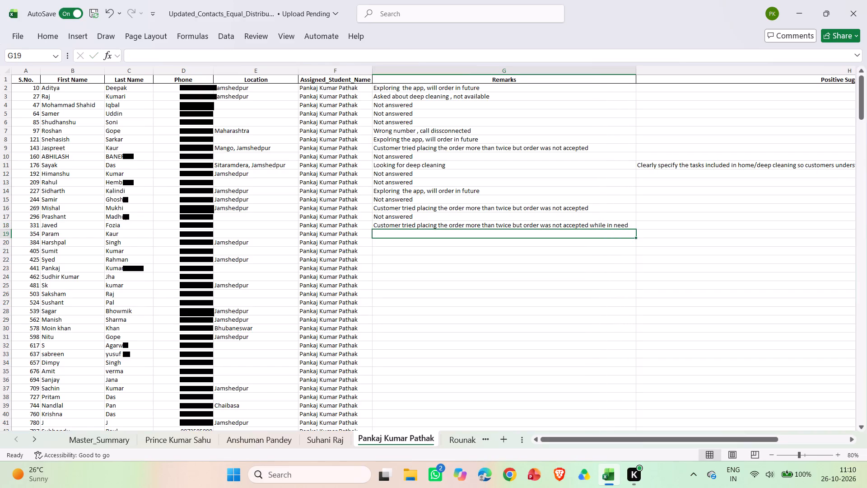
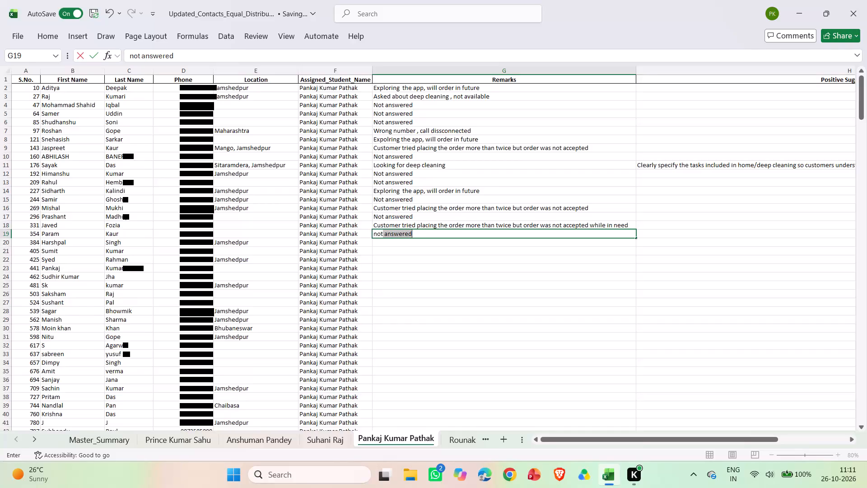
Clear the unfinished entry in G19 and enter the remark "Not answered" for the contact with serial number 354.
{"action": "key", "text": "BackSpace"}
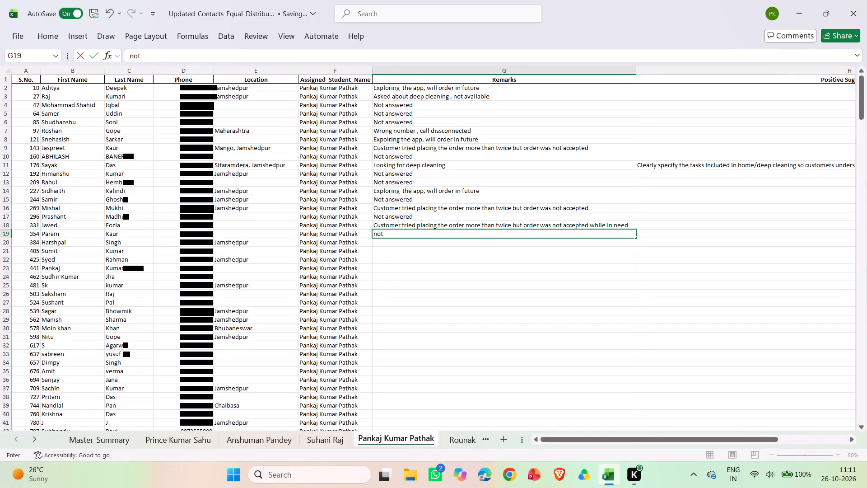
{"action": "key", "text": "BackSpace"}
{"action": "key", "text": "BackSpace"}
{"action": "key", "text": "BackSpace"}
{"action": "key", "text": "BackSpace"}
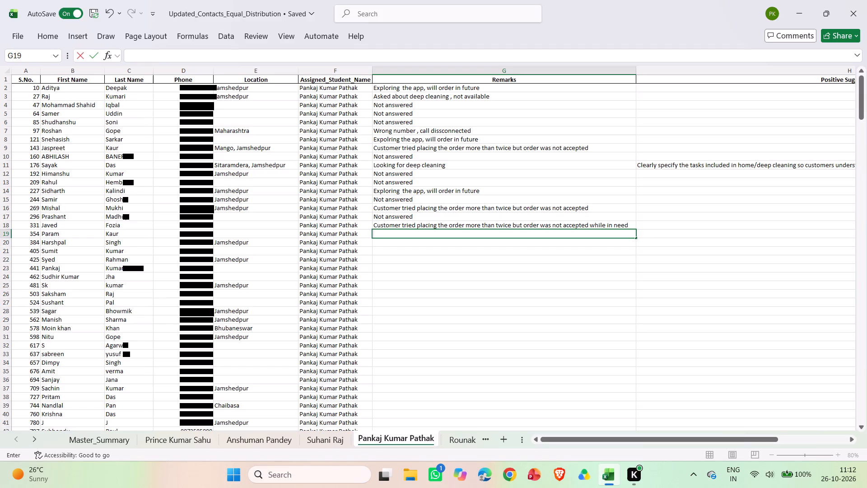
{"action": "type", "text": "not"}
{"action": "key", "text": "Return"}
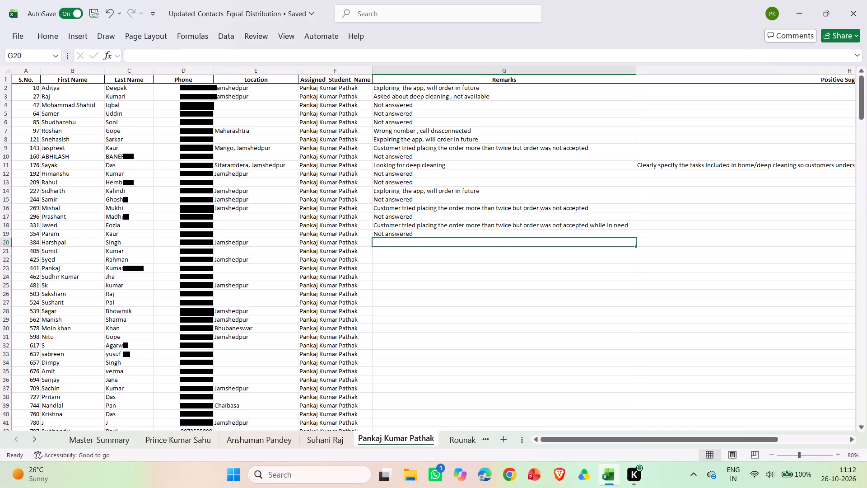
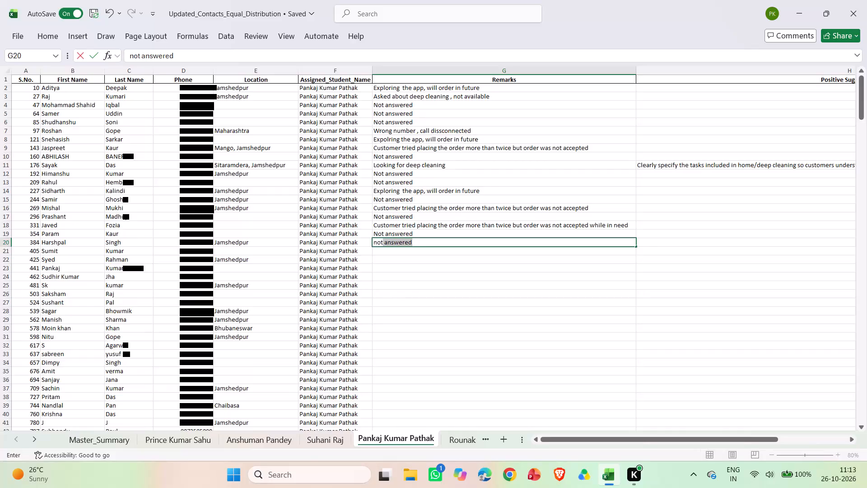
Enter the remark "Not answered" in G20 for the contact with serial number 384.
{"action": "key", "text": "Return"}
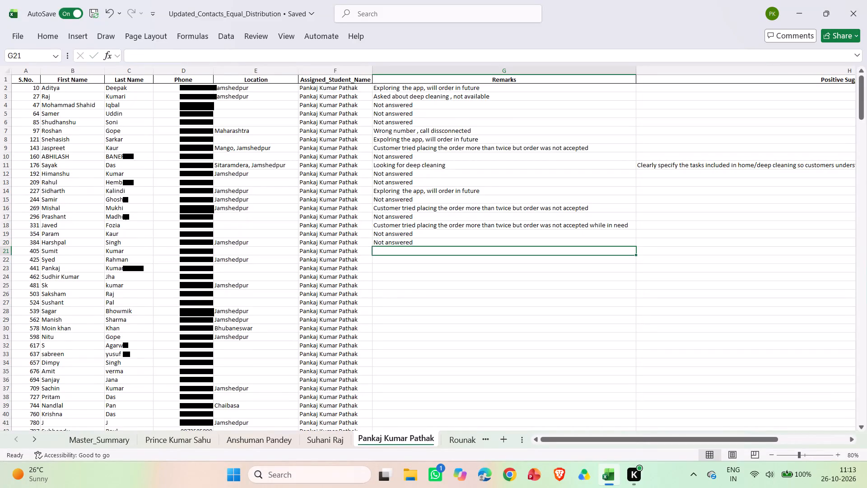
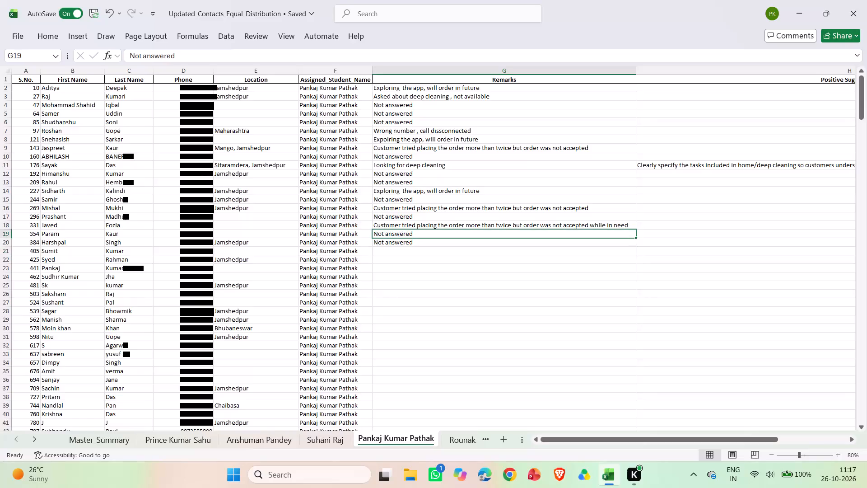
Open the empty Positive Suggestions cell H21 for the contact with serial number 405 for editing.
{"action": "left_click", "coordinate": [465, 253]}
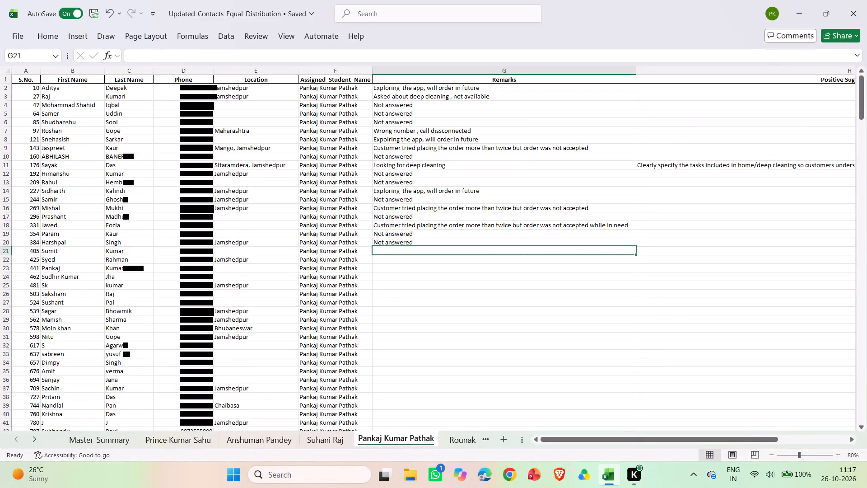
{"action": "double_click", "coordinate": [647, 251]}
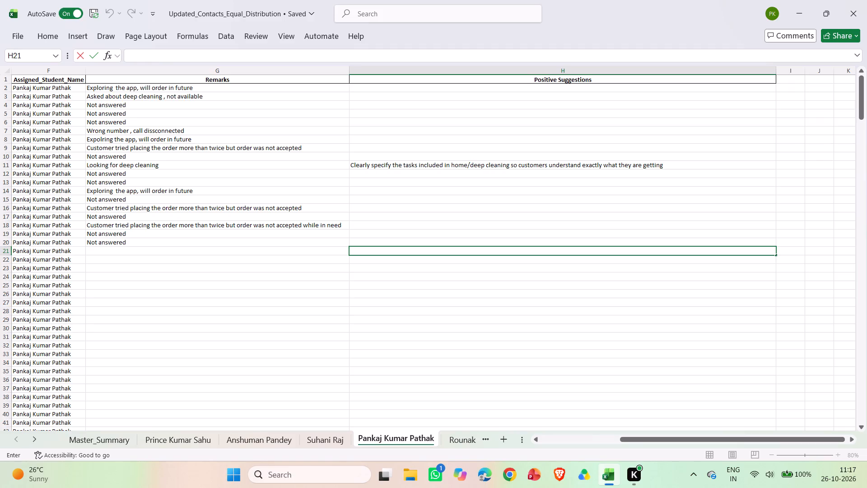
{"action": "left_click_drag", "start_coordinate": [677, 437], "coordinate": [449, 444]}
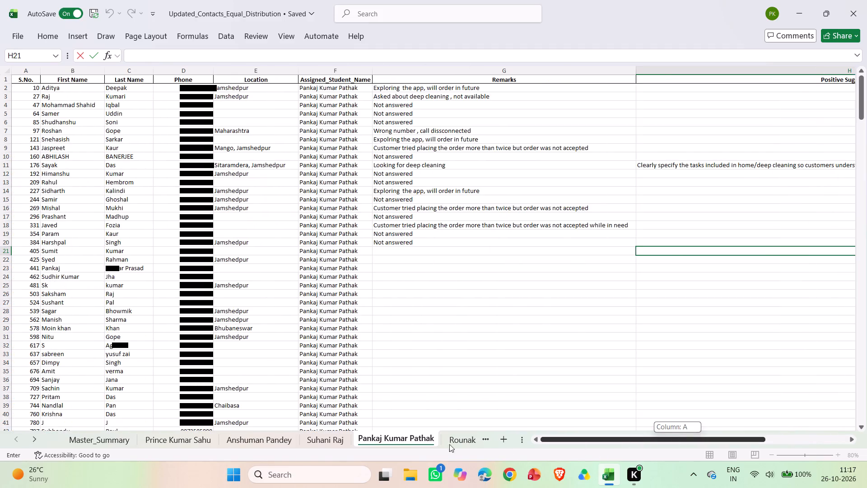
{"action": "left_click_drag", "start_coordinate": [449, 444], "coordinate": [407, 441]}
{"action": "scroll", "coordinate": [88, 221], "scroll_direction": "up", "scroll_amount": 2}
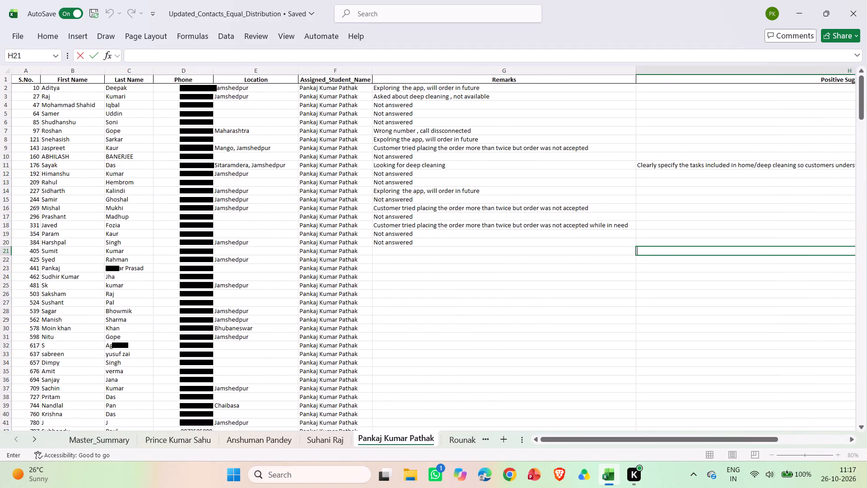
{"action": "scroll", "coordinate": [88, 221], "scroll_direction": "up", "scroll_amount": 3}
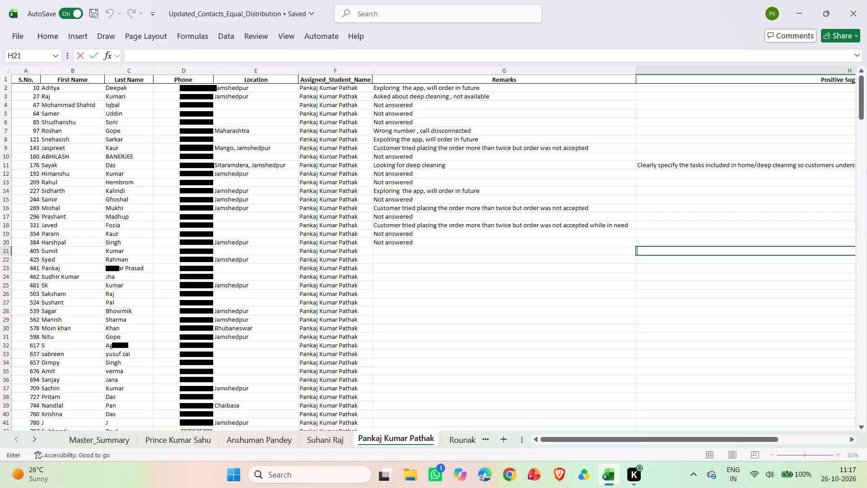
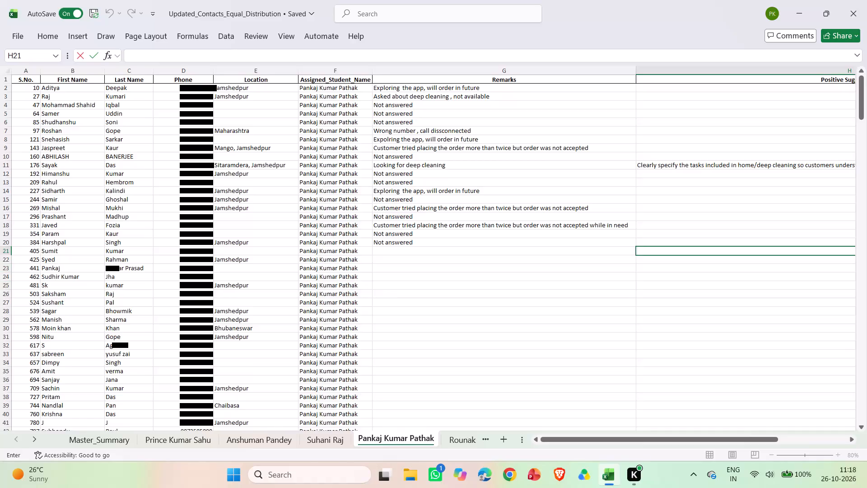
Return to the Positive Suggestions cell H21 for the contact with serial number 405 and open it for editing.
{"action": "scroll", "coordinate": [134, 237], "scroll_direction": "up", "scroll_amount": 4}
{"action": "scroll", "coordinate": [87, 248], "scroll_direction": "up", "scroll_amount": 3}
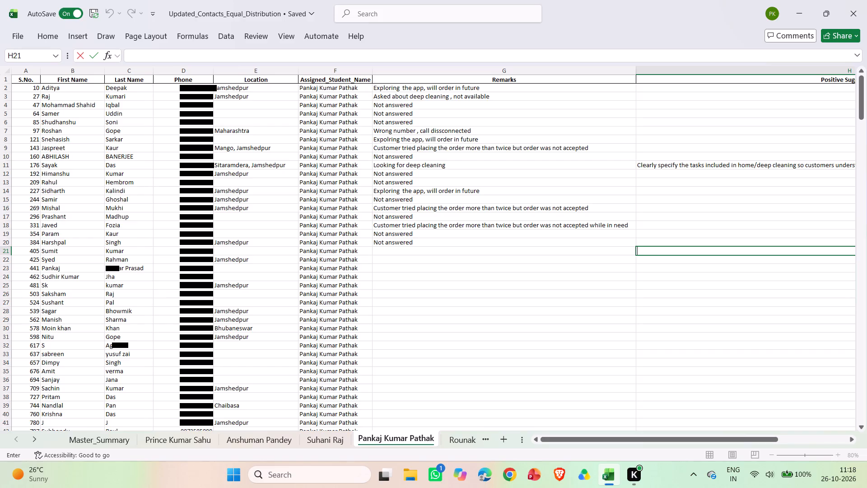
{"action": "left_click", "coordinate": [411, 254]}
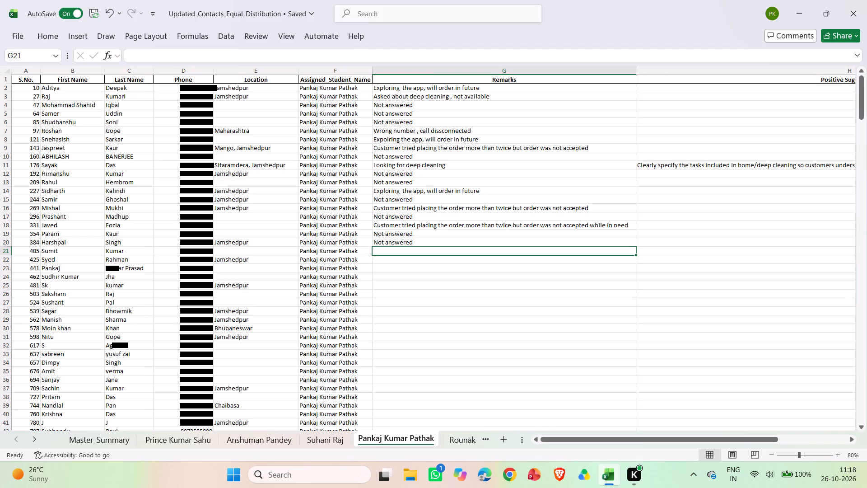
{"action": "double_click", "coordinate": [645, 254]}
{"action": "double_click", "coordinate": [646, 249]}
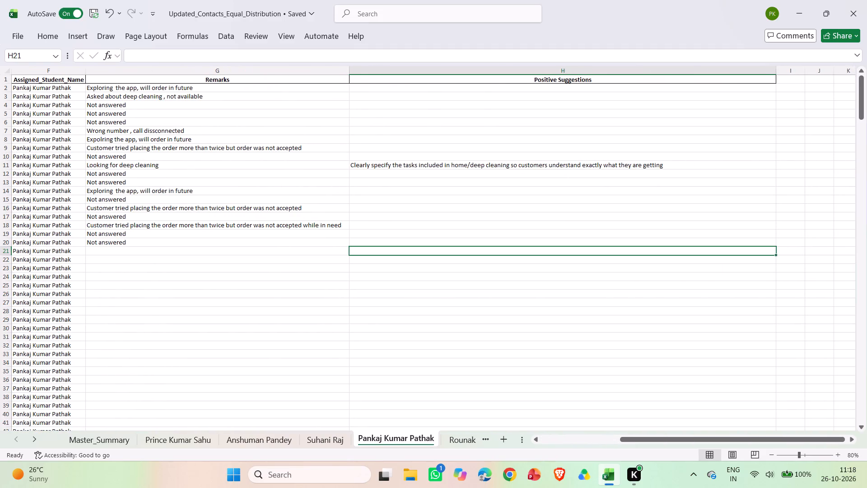
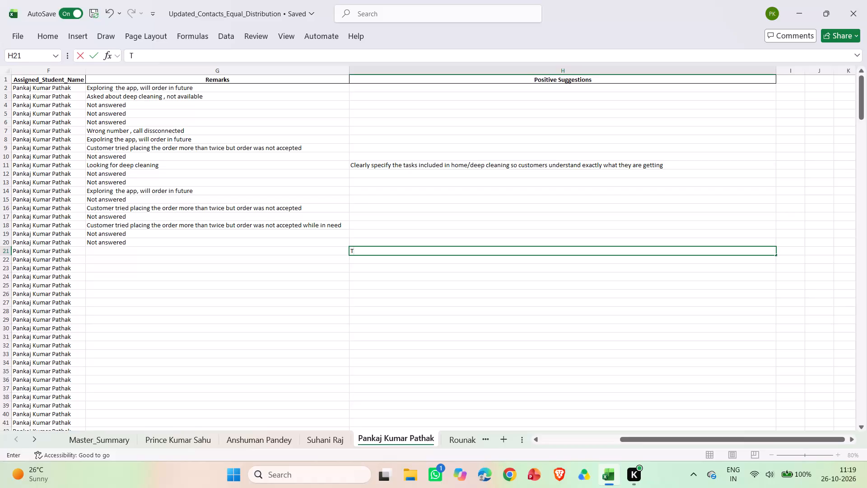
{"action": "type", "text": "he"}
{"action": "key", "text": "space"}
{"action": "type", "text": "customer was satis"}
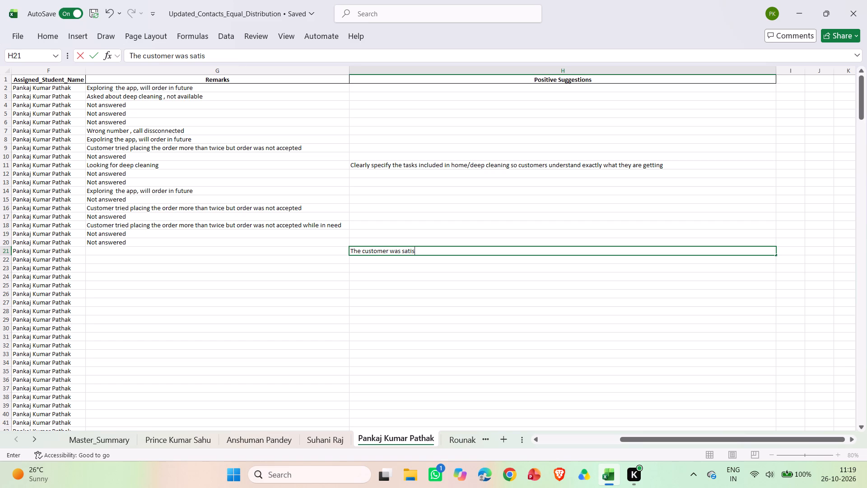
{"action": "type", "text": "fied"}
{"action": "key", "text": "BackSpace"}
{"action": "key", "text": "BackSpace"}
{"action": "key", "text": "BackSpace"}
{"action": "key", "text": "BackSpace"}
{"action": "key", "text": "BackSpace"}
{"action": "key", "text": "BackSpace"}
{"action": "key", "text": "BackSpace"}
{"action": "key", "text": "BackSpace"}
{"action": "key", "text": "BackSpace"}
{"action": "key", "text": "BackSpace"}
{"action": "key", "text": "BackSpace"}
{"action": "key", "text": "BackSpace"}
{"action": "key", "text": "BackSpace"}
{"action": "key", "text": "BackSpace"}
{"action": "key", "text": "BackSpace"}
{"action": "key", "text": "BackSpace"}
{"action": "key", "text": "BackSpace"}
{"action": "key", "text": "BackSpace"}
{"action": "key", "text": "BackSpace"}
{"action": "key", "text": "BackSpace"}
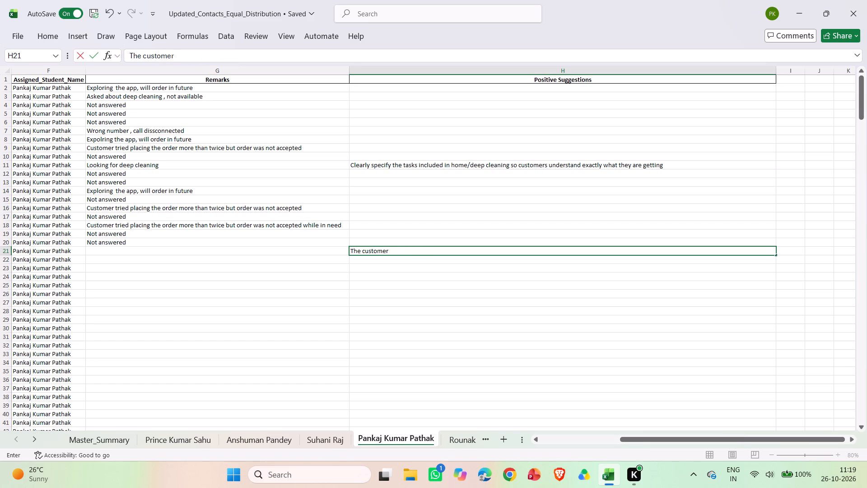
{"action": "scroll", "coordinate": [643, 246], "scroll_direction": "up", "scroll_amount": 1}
Enter the remark "The customer was satisfied with work and gave a good rating" in Remarks cell G21.
{"action": "double_click", "coordinate": [329, 252]}
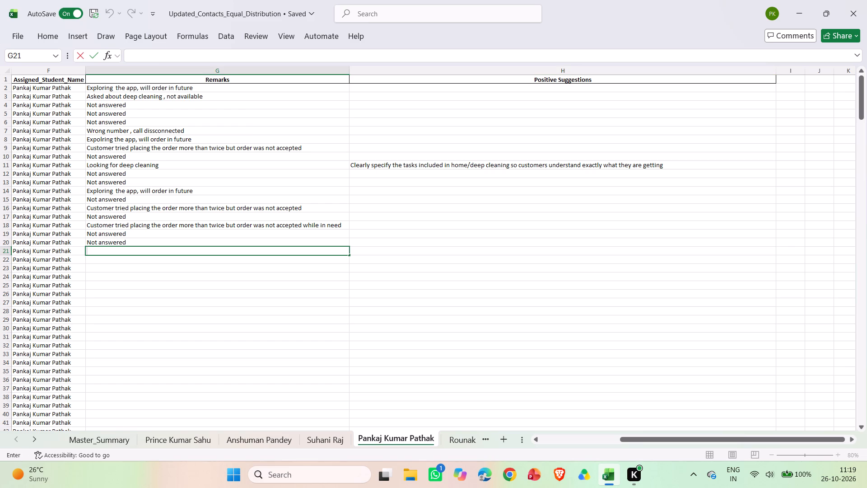
{"action": "type", "text": "he"}
{"action": "key", "text": "space"}
{"action": "type", "text": "customer was"}
{"action": "key", "text": "space"}
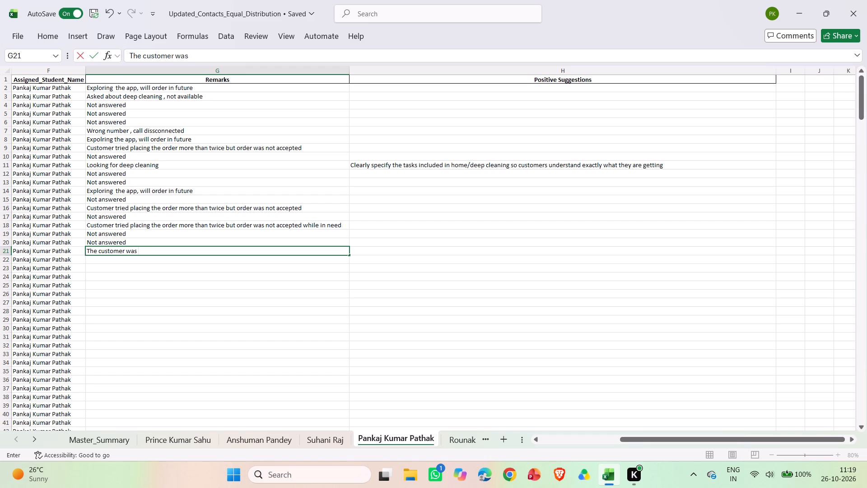
{"action": "type", "text": "satis"}
{"action": "type", "text": "fied with"}
{"action": "key", "text": "space"}
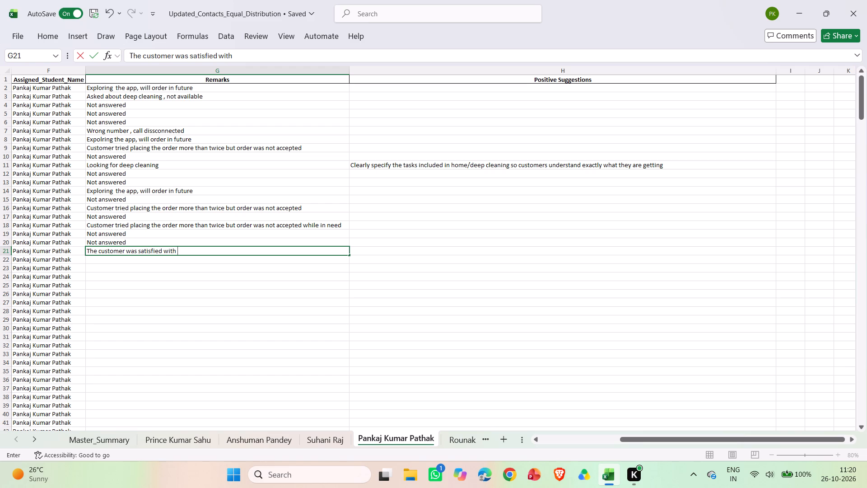
{"action": "type", "text": "woe"}
{"action": "key", "text": "BackSpace"}
{"action": "type", "text": "rk"}
{"action": "key", "text": "space"}
{"action": "type", "text": "and gave a"}
{"action": "key", "text": "space"}
{"action": "type", "text": "good rating"}
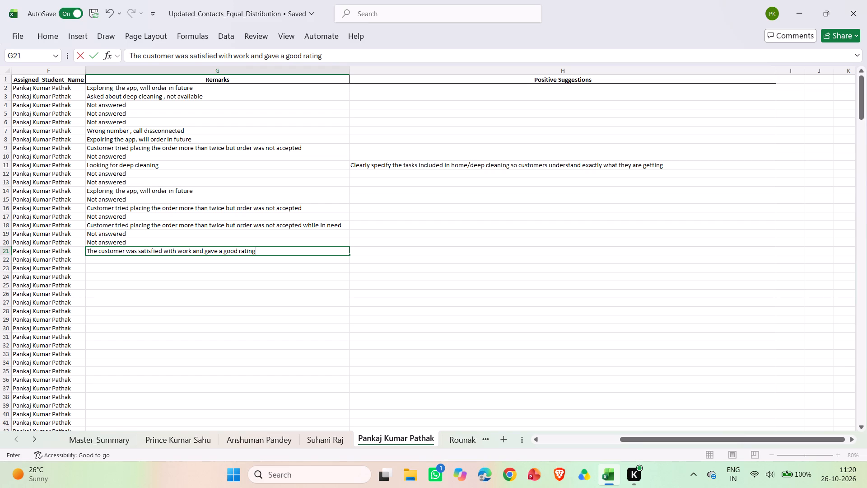
{"action": "key", "text": "Right"}
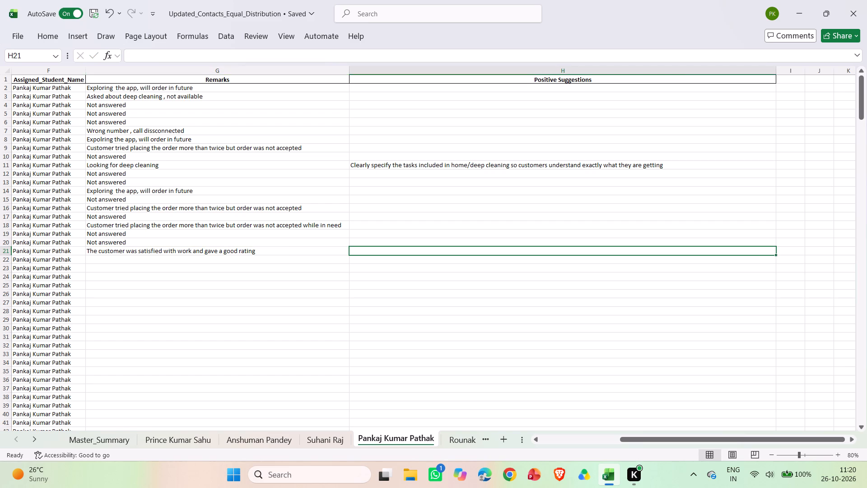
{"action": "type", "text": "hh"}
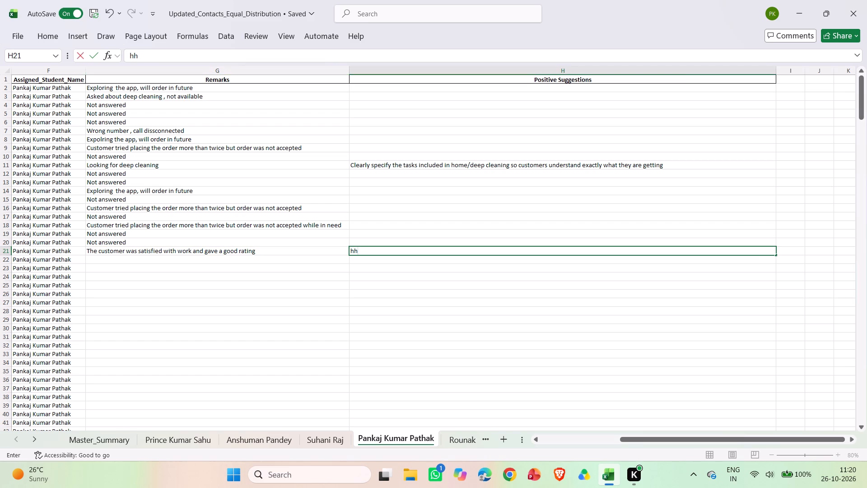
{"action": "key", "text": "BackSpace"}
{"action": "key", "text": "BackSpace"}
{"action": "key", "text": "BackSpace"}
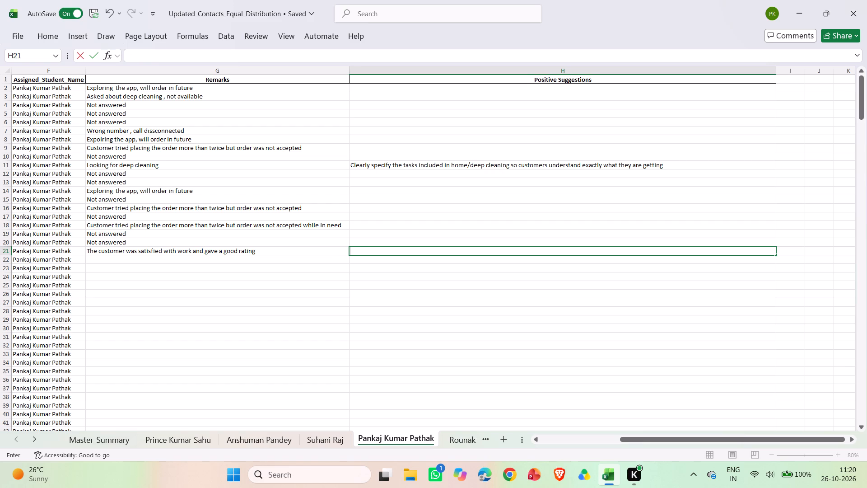
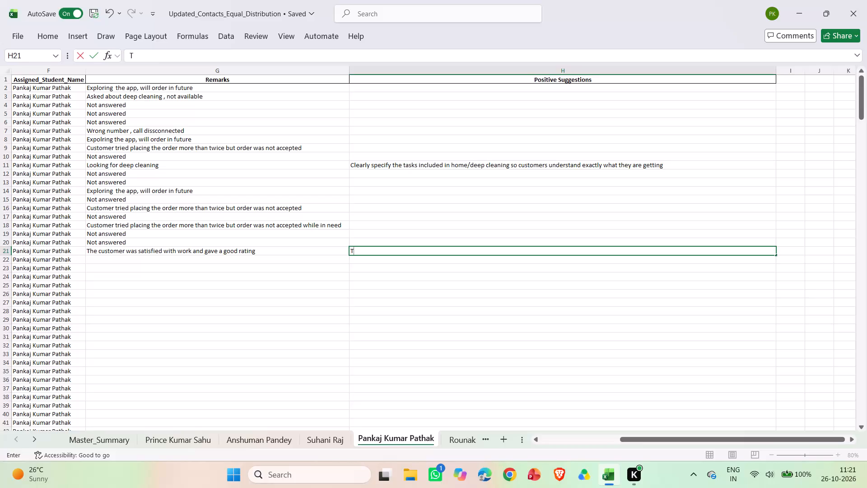
Enter the suggestion beginning "The customer mentioned that the service provider" in Positive Suggestions cell H21.
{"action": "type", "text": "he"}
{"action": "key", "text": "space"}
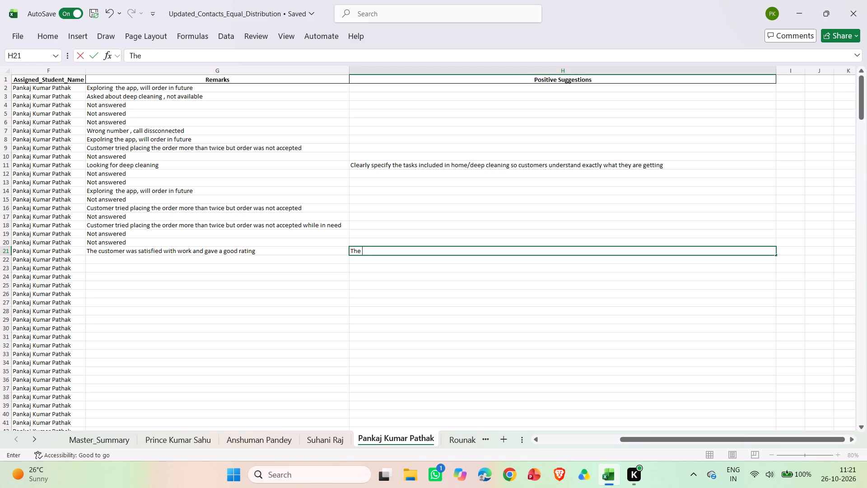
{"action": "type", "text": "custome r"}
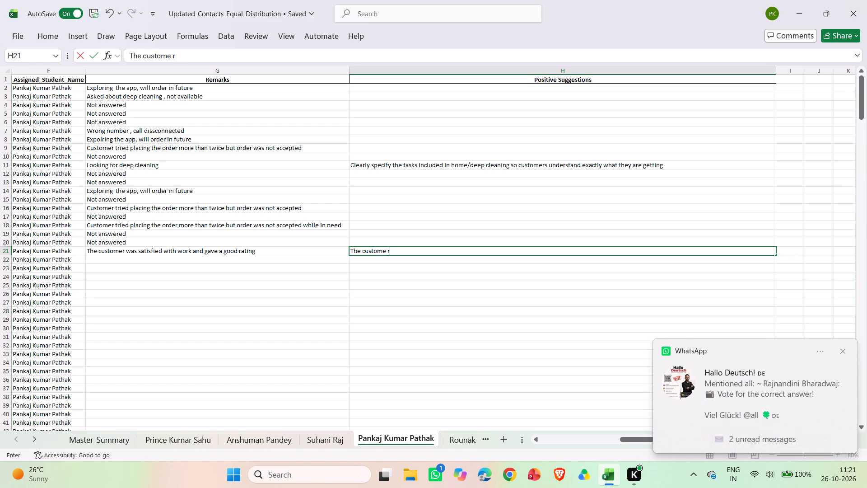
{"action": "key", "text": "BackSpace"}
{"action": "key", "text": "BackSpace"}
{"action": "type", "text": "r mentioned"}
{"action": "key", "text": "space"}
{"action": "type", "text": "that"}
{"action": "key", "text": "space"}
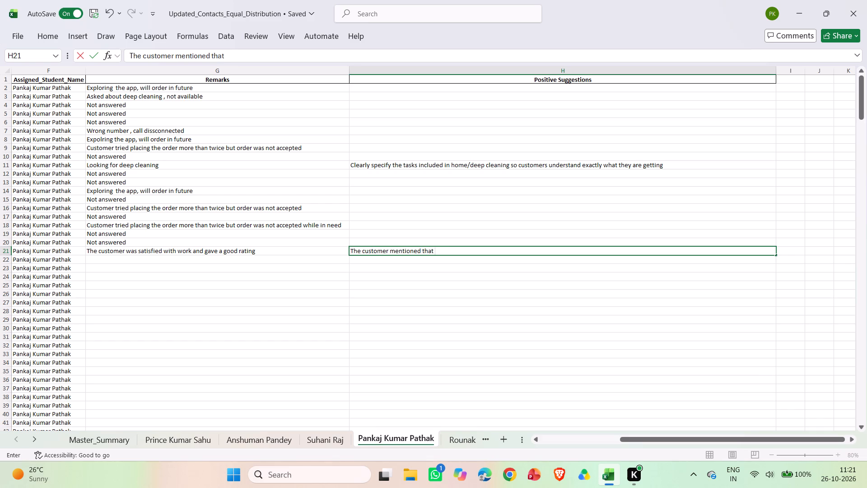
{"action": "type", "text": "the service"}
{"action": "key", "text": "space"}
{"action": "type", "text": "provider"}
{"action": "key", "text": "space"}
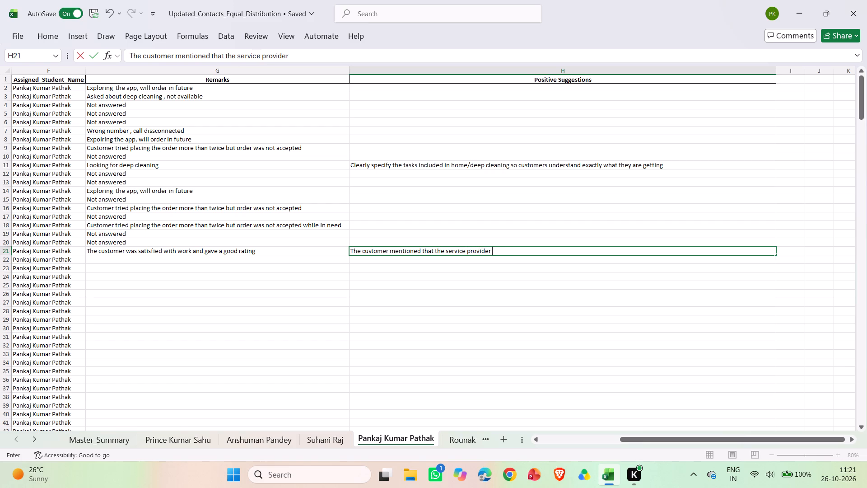
Complete the positive suggestion in H21 with "needed guidence, so they explainded the tasks to wnsue everything was done properly.".
{"action": "type", "text": "needed"}
{"action": "key", "text": "space"}
{"action": "type", "text": "guiden"}
{"action": "type", "text": "ce"}
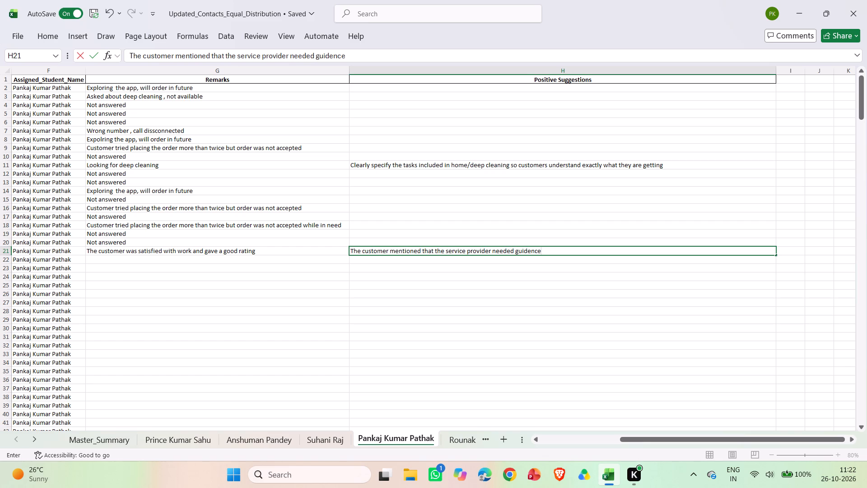
{"action": "type", "text": ","}
{"action": "key", "text": "space"}
{"action": "type", "text": "so they"}
{"action": "key", "text": "space"}
{"action": "key", "text": "w"}
{"action": "key", "text": "BackSpace"}
{"action": "key", "text": "e"}
{"action": "type", "text": "xplainded"}
{"action": "key", "text": "space"}
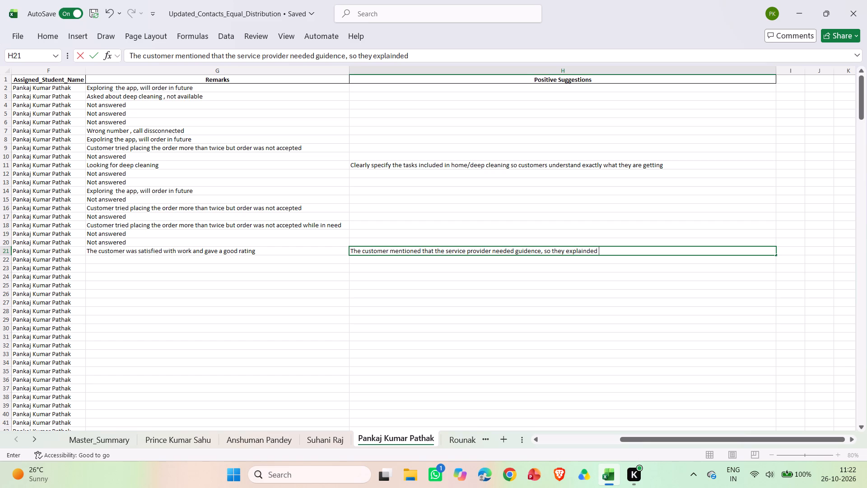
{"action": "type", "text": "the tasks"}
{"action": "key", "text": "space"}
{"action": "type", "text": "tp"}
{"action": "key", "text": "BackSpace"}
{"action": "key", "text": "o"}
{"action": "key", "text": "space"}
{"action": "type", "text": "wn"}
{"action": "type", "text": "sue"}
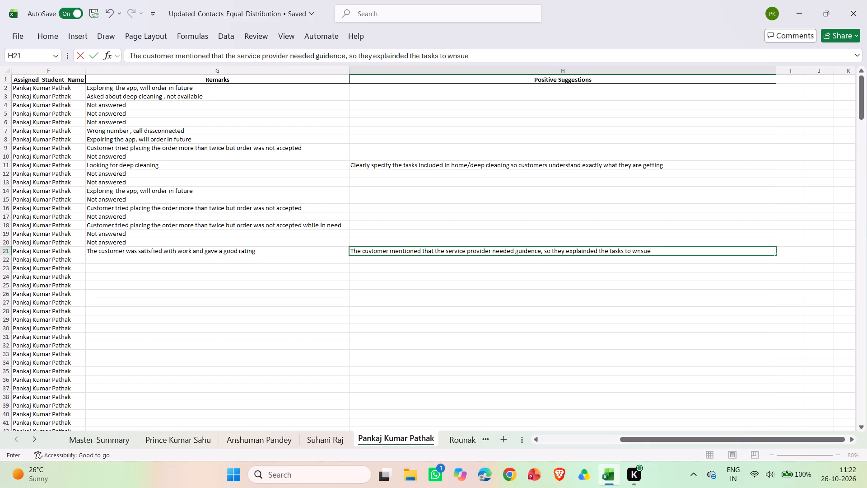
{"action": "key", "text": "space"}
{"action": "type", "text": "ev"}
{"action": "type", "text": "ery"}
{"action": "type", "text": "thing"}
{"action": "key", "text": "space"}
{"action": "type", "text": "was done"}
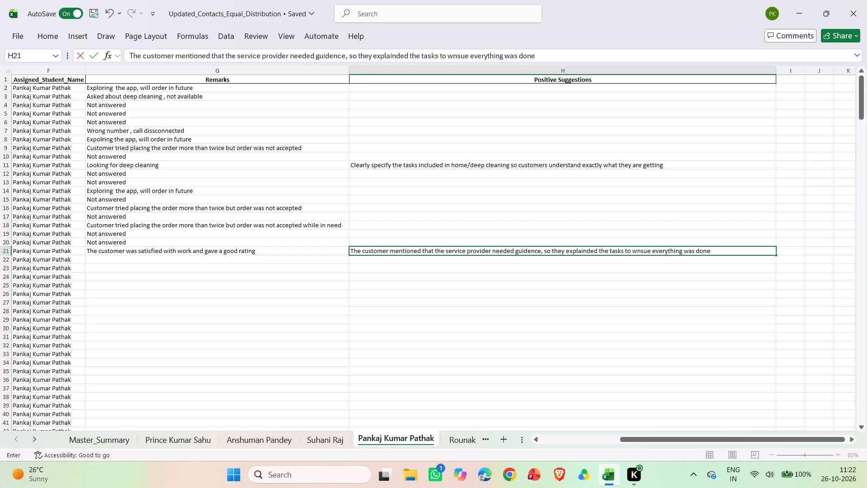
{"action": "key", "text": "space"}
{"action": "type", "text": "pe"}
{"action": "key", "text": "BackSpace"}
{"action": "type", "text": "roperly"}
{"action": "key", "text": "period"}
{"action": "key", "text": "Return"}
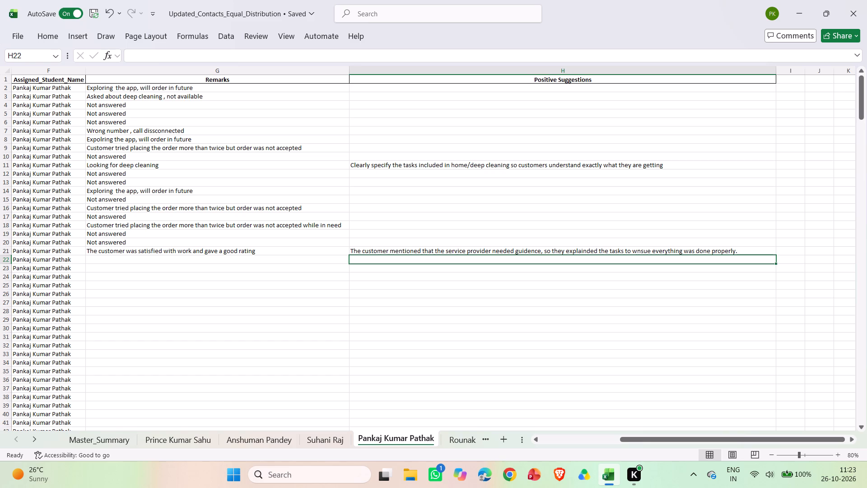
Correct the misspelled word "wnsue" to "ensure" in the positive suggestion in H21.
{"action": "left_click", "coordinate": [638, 253]}
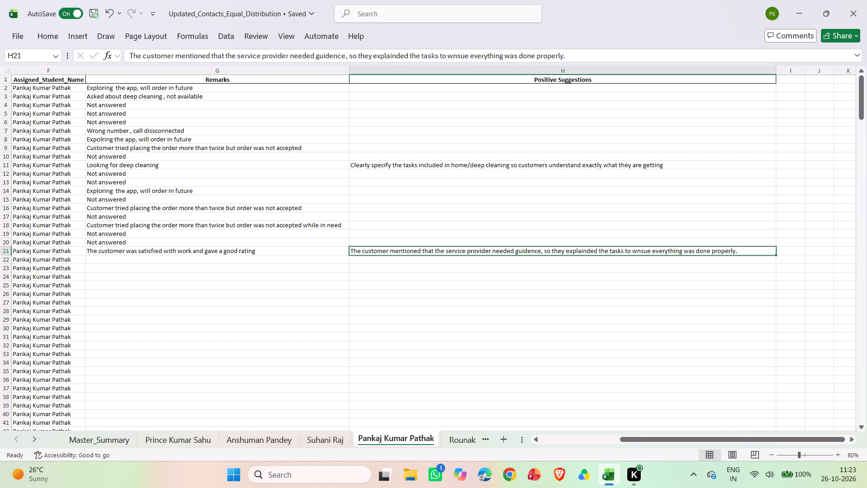
{"action": "double_click", "coordinate": [648, 252]}
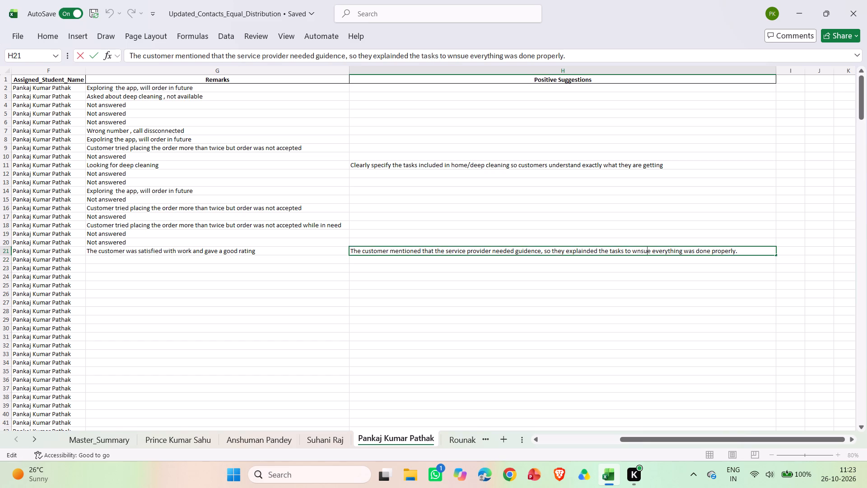
{"action": "key", "text": "BackSpace"}
{"action": "key", "text": "BackSpace"}
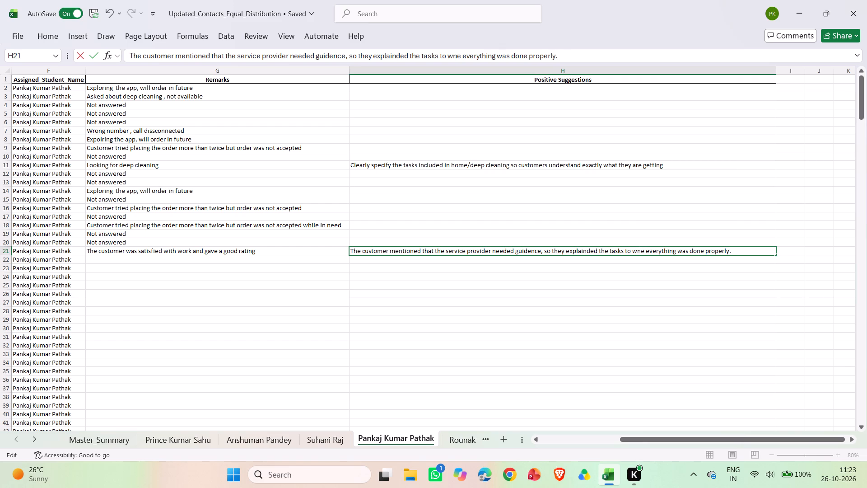
{"action": "key", "text": "BackSpace"}
{"action": "key", "text": "BackSpace"}
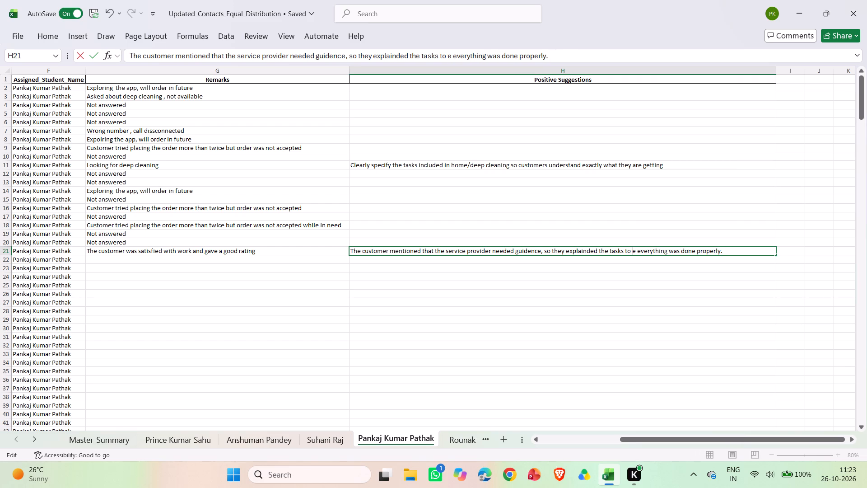
{"action": "type", "text": "en"}
{"action": "type", "text": "sur"}
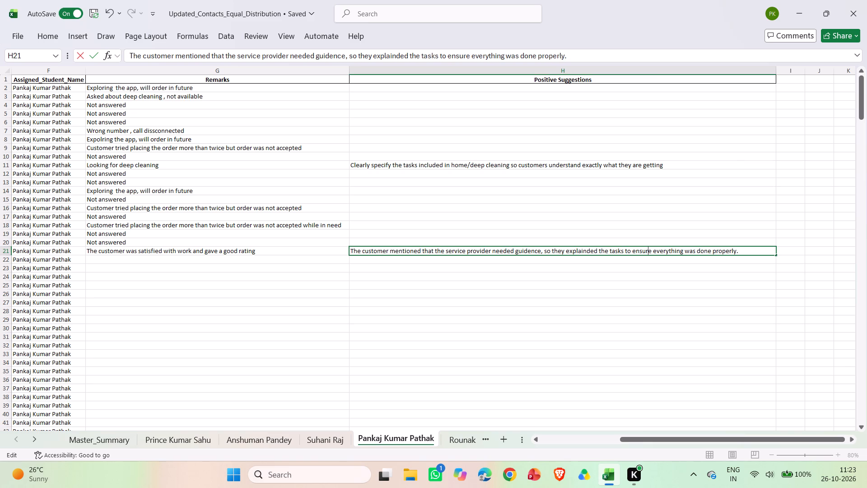
Open Remarks cell G22 for entry and bring up the contact details for row 22.
{"action": "double_click", "coordinate": [164, 258]}
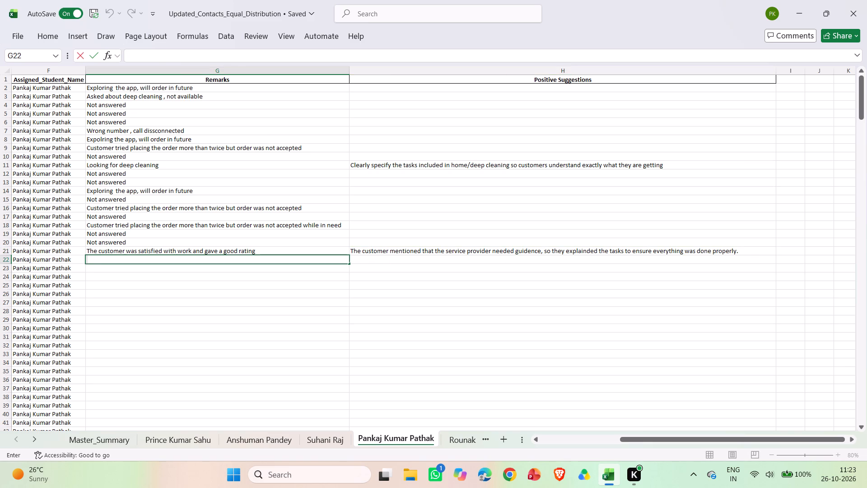
{"action": "left_click_drag", "start_coordinate": [651, 438], "coordinate": [311, 475]}
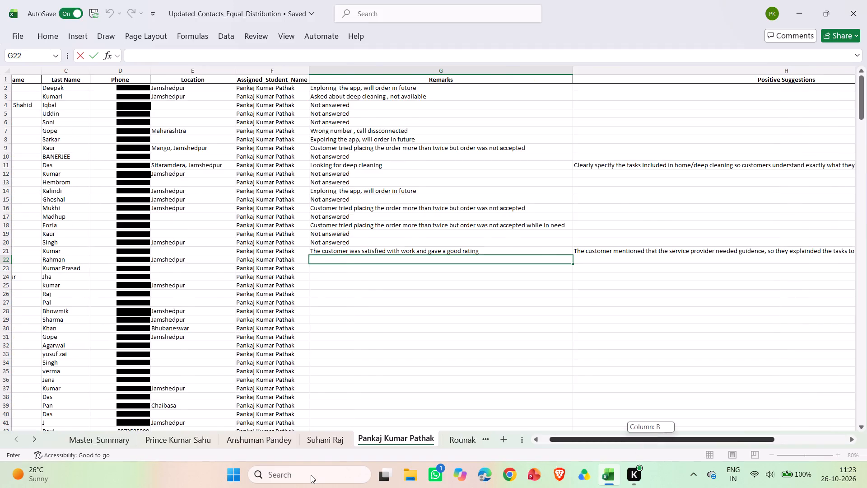
{"action": "left_click_drag", "start_coordinate": [311, 475], "coordinate": [309, 474]}
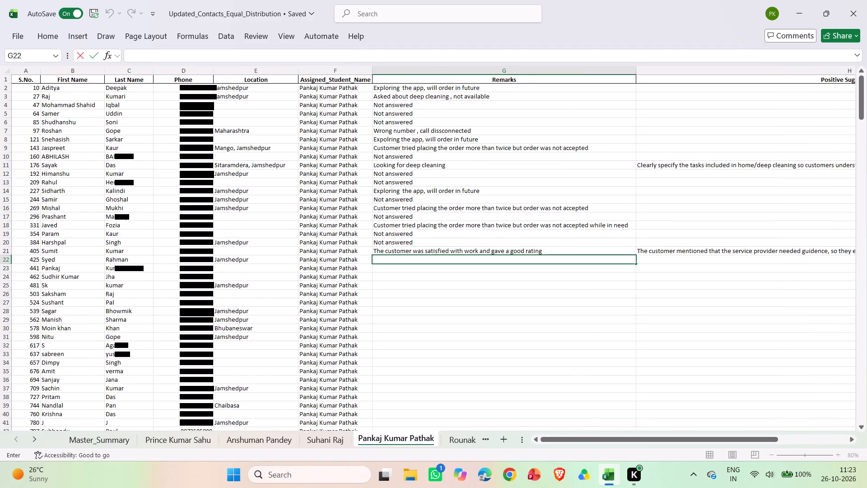
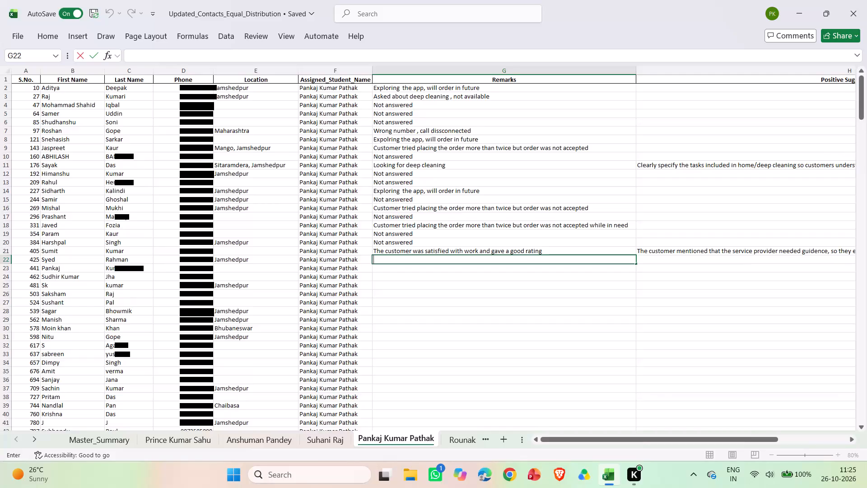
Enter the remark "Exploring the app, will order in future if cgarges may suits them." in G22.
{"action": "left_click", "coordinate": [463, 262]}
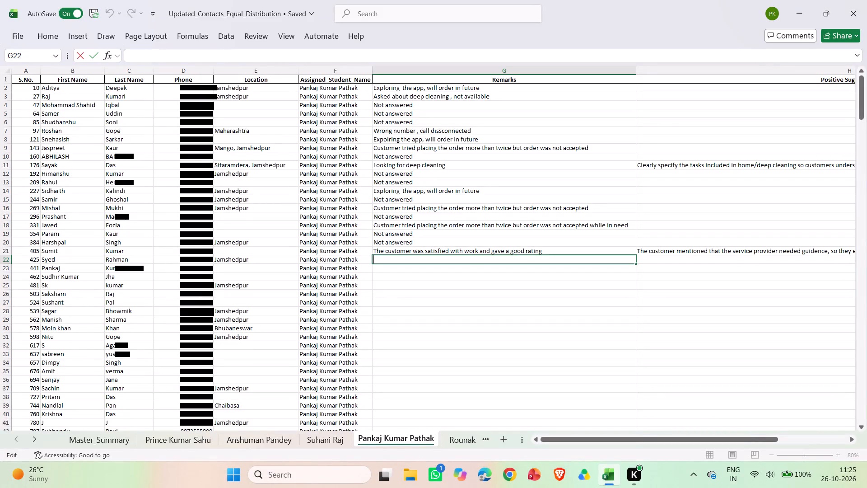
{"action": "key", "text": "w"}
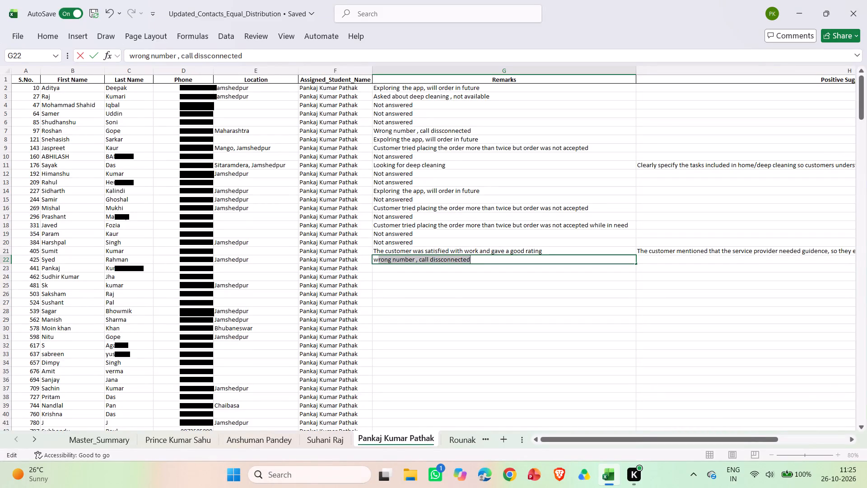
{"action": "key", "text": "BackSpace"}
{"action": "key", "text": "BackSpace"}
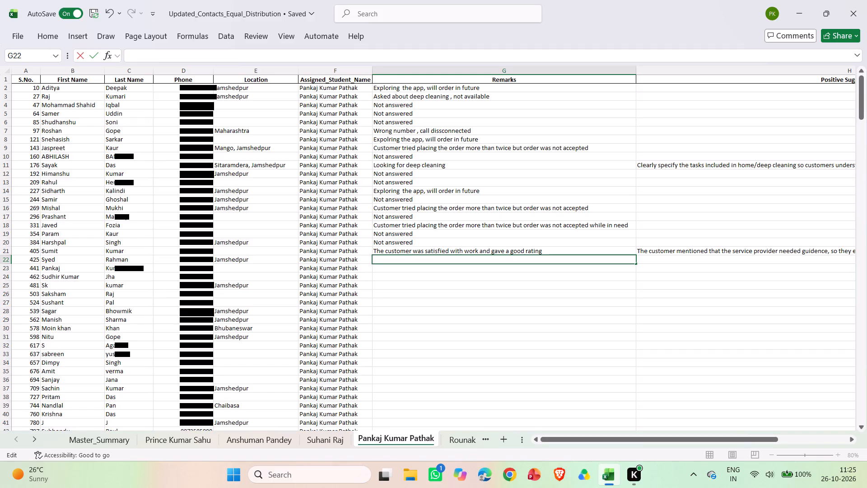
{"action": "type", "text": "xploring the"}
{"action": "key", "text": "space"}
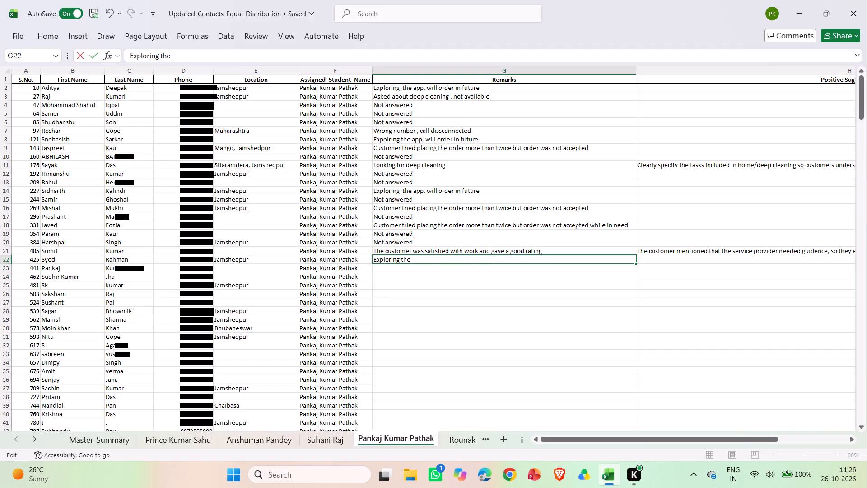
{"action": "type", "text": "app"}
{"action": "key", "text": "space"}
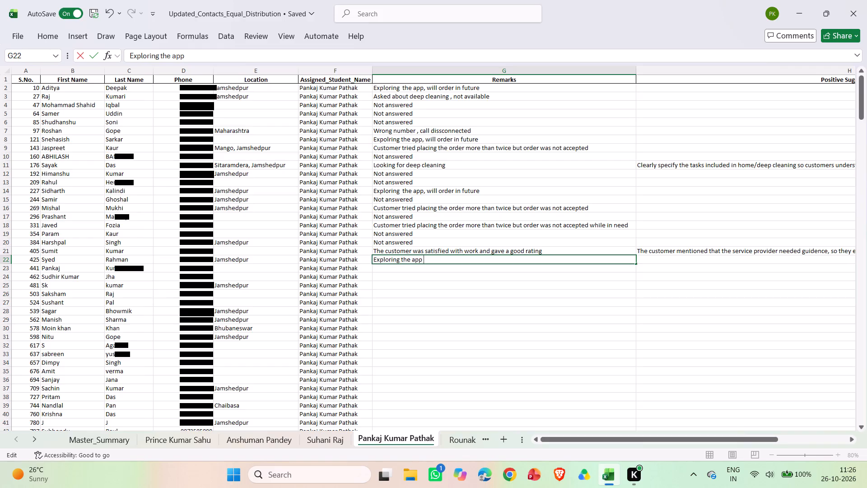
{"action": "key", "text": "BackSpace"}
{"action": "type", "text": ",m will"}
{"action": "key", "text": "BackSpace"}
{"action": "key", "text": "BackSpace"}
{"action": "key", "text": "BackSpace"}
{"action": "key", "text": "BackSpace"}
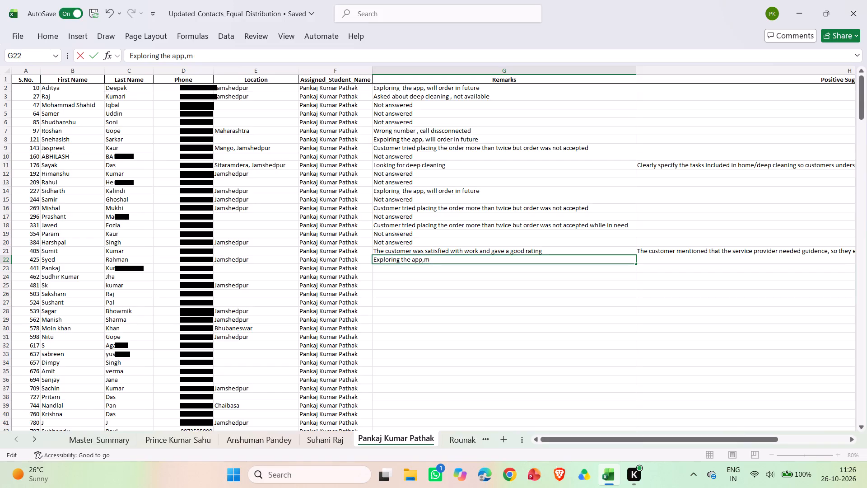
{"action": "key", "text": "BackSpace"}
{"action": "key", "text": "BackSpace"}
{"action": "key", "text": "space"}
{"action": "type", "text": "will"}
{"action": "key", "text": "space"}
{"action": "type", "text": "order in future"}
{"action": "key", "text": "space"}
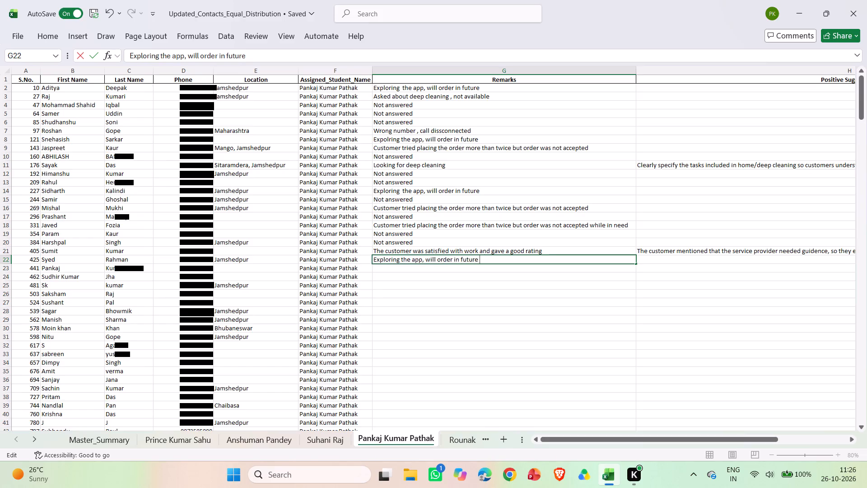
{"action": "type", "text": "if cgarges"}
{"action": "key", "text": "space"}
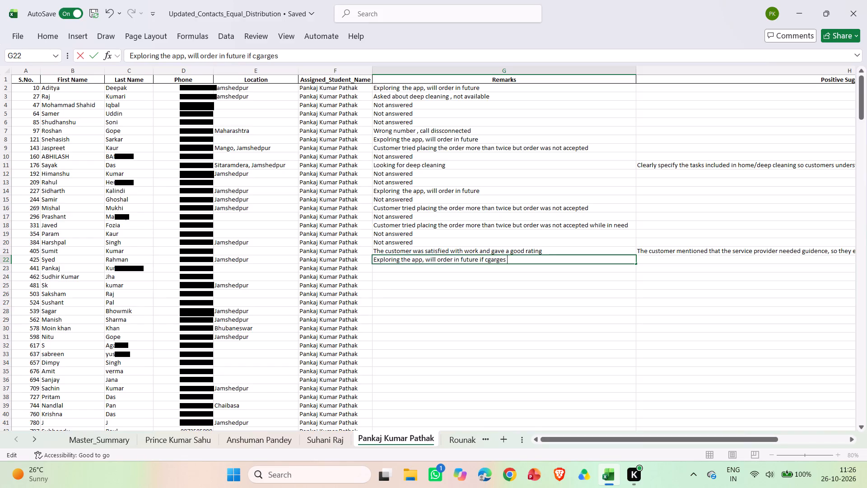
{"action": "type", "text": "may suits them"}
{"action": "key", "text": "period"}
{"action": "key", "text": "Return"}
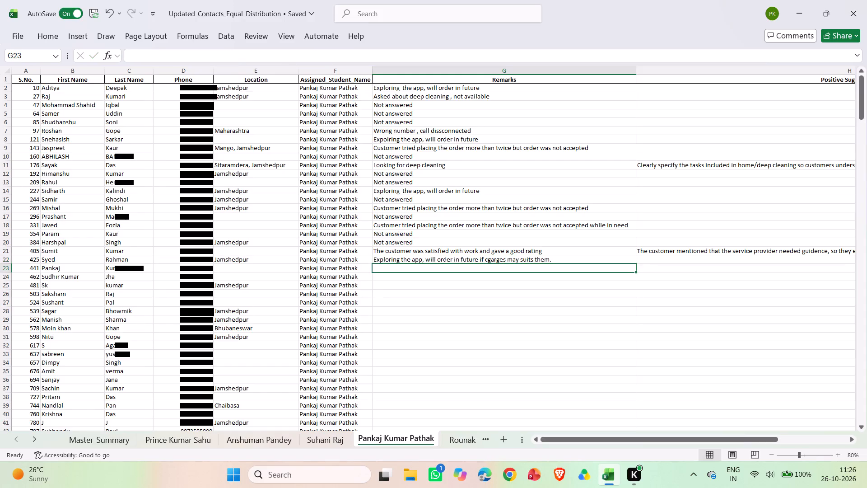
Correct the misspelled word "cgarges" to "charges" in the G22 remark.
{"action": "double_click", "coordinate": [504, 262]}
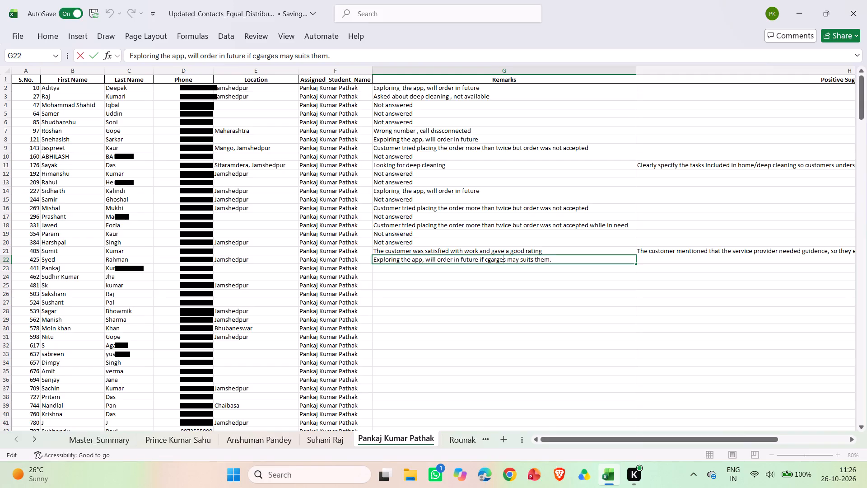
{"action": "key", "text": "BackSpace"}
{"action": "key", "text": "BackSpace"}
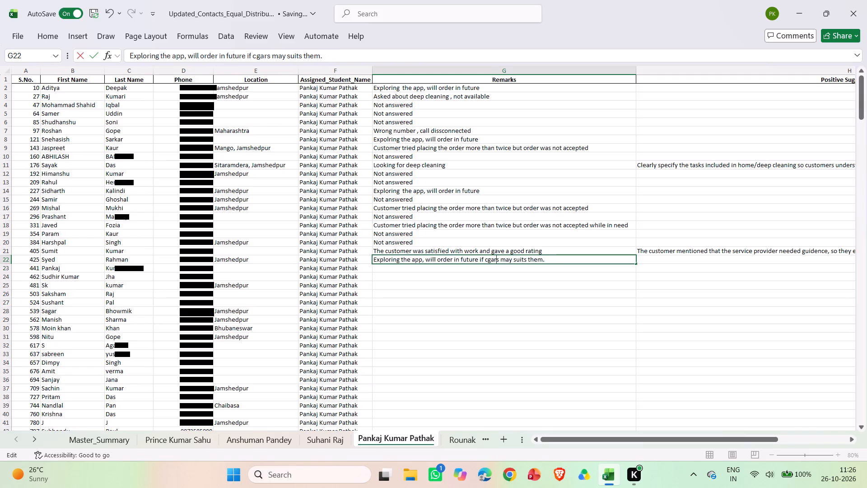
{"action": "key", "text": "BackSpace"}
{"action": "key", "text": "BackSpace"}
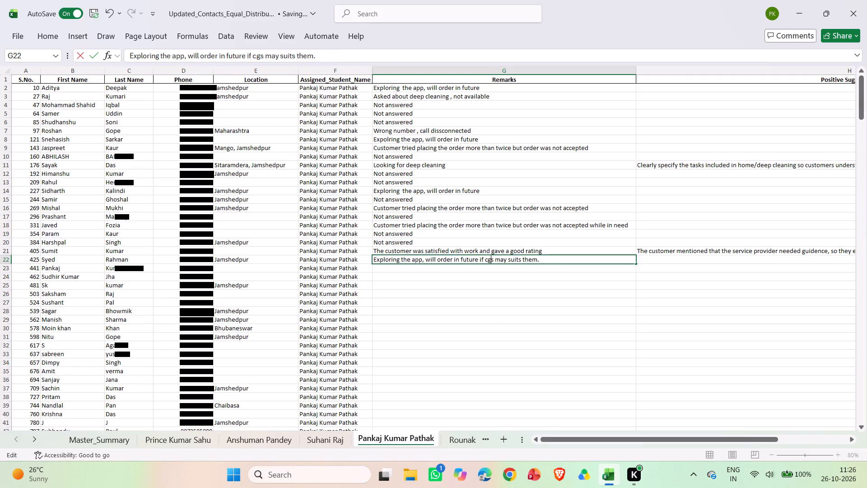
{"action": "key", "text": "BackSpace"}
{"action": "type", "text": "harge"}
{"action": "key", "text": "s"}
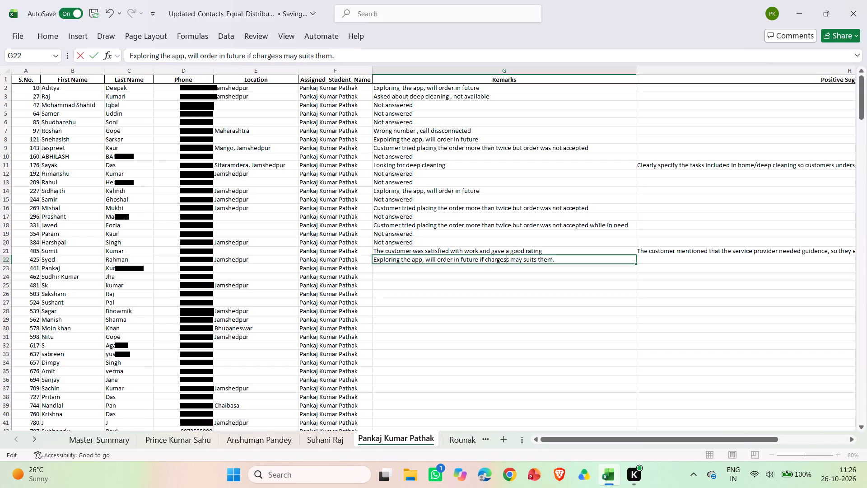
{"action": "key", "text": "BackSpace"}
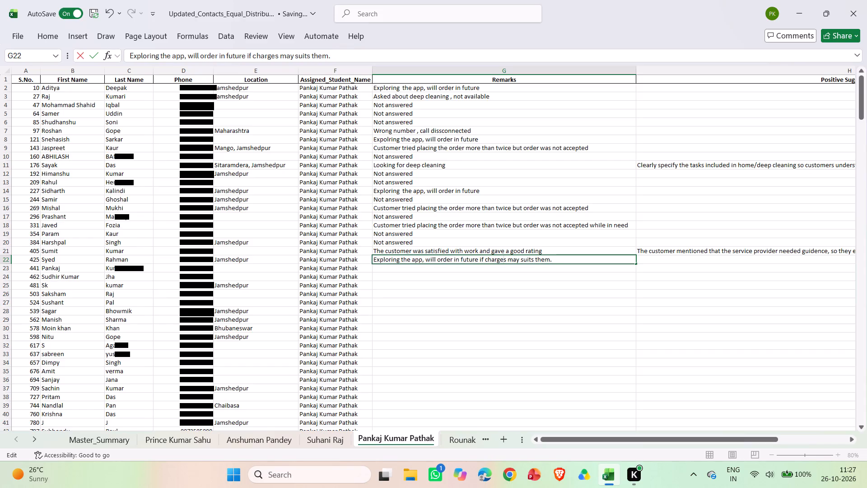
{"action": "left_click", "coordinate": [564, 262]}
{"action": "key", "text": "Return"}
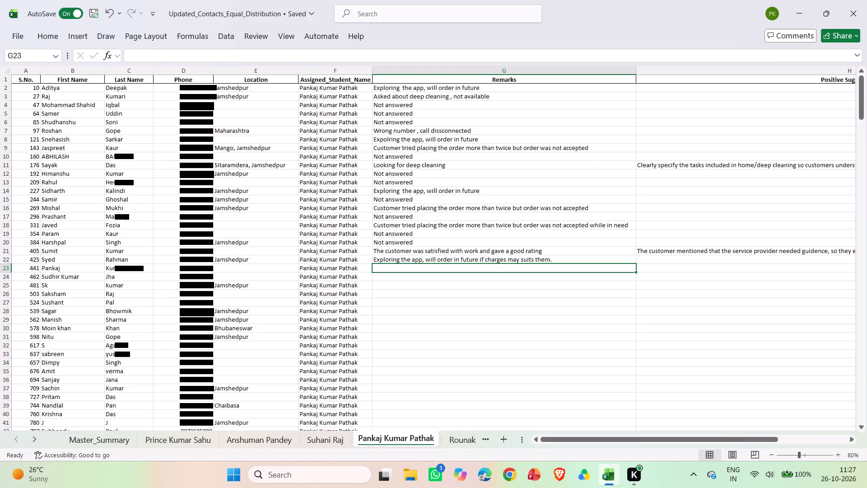
Clear the remark in G22 and start a new one reading "Customer was exploring the app,".
{"action": "key", "text": "Up"}
{"action": "key", "text": "Return"}
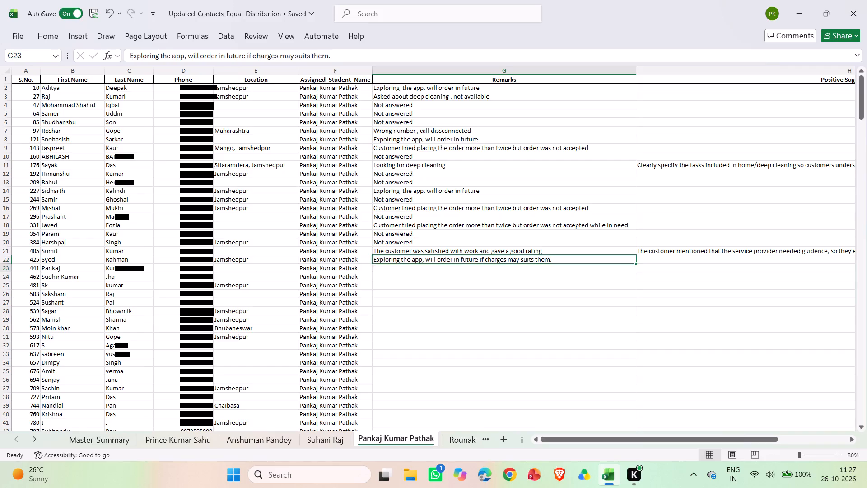
{"action": "key", "text": "Up"}
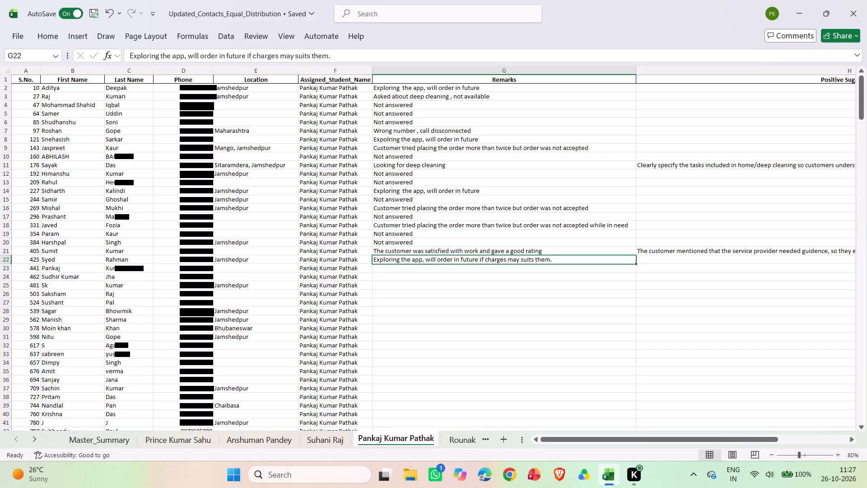
{"action": "key", "text": "BackSpace"}
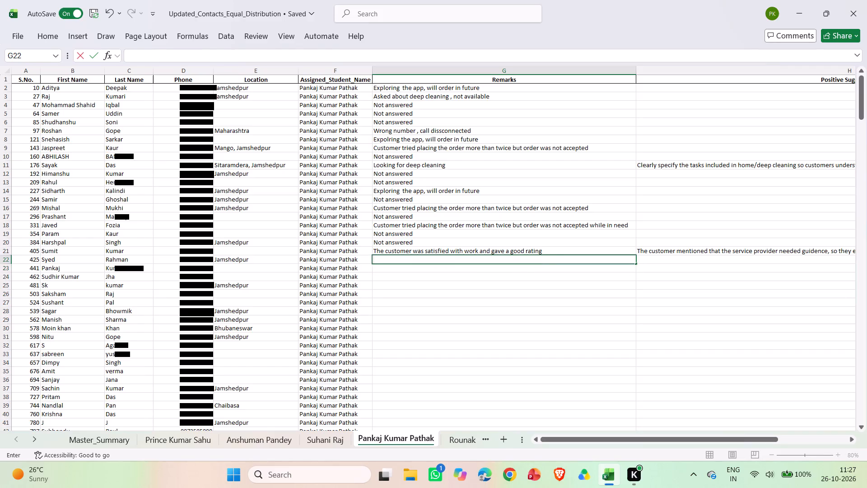
{"action": "type", "text": "ustome4"}
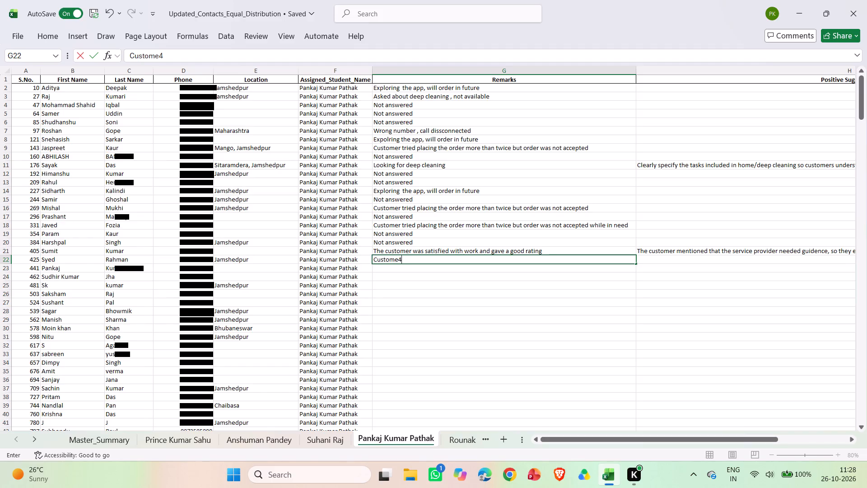
{"action": "key", "text": "BackSpace"}
{"action": "type", "text": "r"}
{"action": "key", "text": "space"}
{"action": "type", "text": "was"}
{"action": "key", "text": "space"}
{"action": "key", "text": "e"}
{"action": "type", "text": "xploring"}
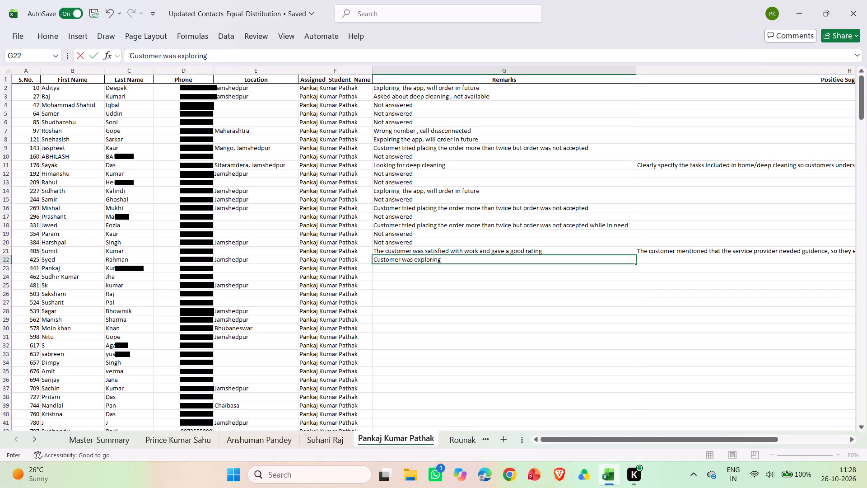
{"action": "key", "text": "space"}
{"action": "type", "text": "the app"}
{"action": "key", "text": "space"}
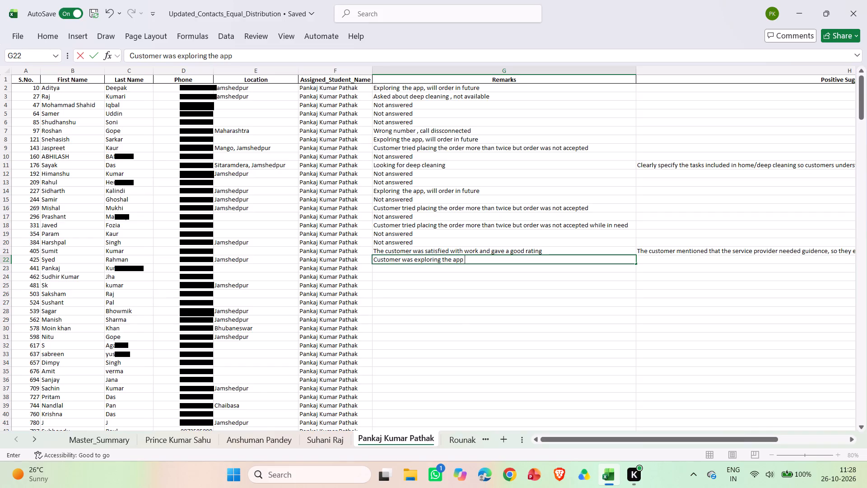
{"action": "key", "text": "BackSpace"}
{"action": "type", "text": ","}
{"action": "key", "text": "space"}
Continue the G22 remark with the words "didn't place the order".
{"action": "type", "text": "dd"}
{"action": "key", "text": "BackSpace"}
{"action": "type", "text": "id"}
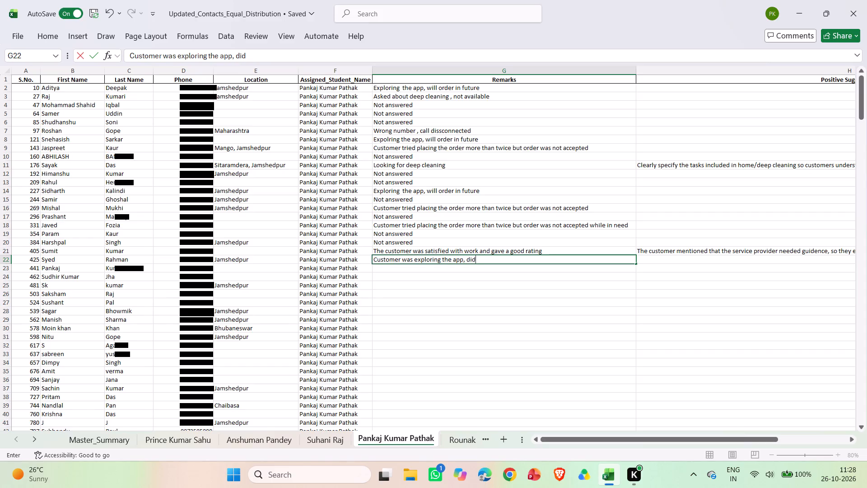
{"action": "key", "text": "n"}
{"action": "key", "text": "semicolon"}
{"action": "key", "text": "t"}
{"action": "key", "text": "BackSpace"}
{"action": "key", "text": "BackSpace"}
{"action": "key", "text": "shift+colon"}
{"action": "key", "text": "BackSpace"}
{"action": "key", "text": "shift+quotedbl"}
{"action": "key", "text": "t"}
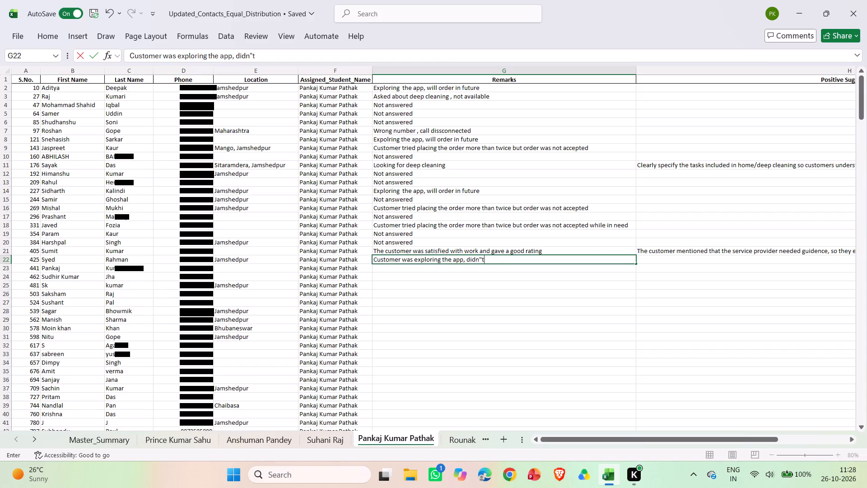
{"action": "key", "text": "BackSpace"}
{"action": "key", "text": "BackSpace"}
{"action": "type", "text": "'"}
{"action": "key", "text": "space"}
{"action": "key", "text": "BackSpace"}
{"action": "key", "text": "t"}
{"action": "key", "text": "space"}
{"action": "type", "text": "place"}
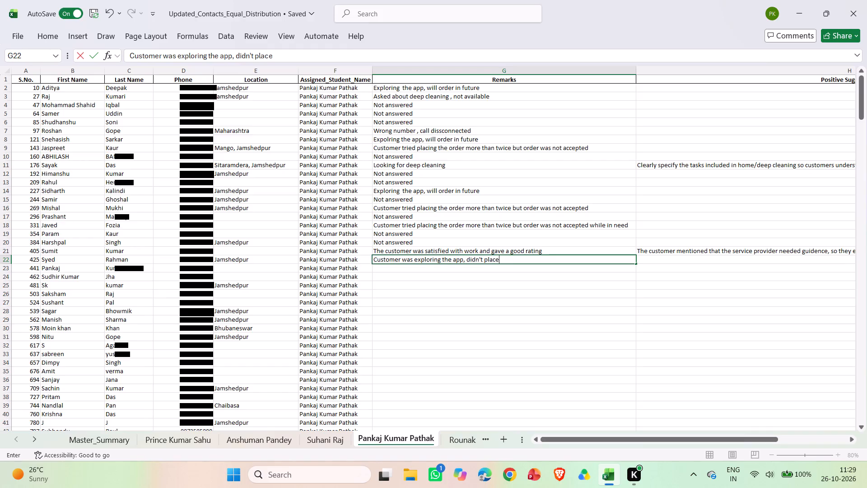
{"action": "key", "text": "space"}
{"action": "type", "text": "the order"}
Continue the G22 remark with the words ", and said they'll".
{"action": "type", "text": ", and"}
{"action": "key", "text": "space"}
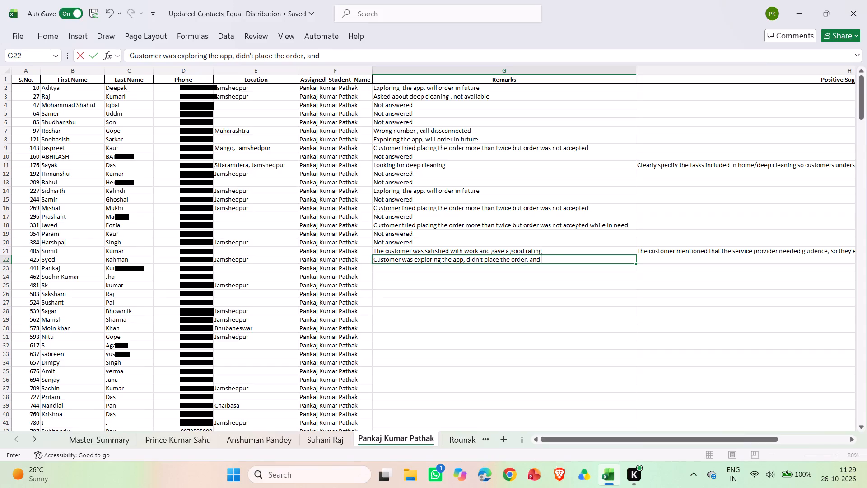
{"action": "key", "text": "t"}
{"action": "key", "text": "BackSpace"}
{"action": "type", "text": "said"}
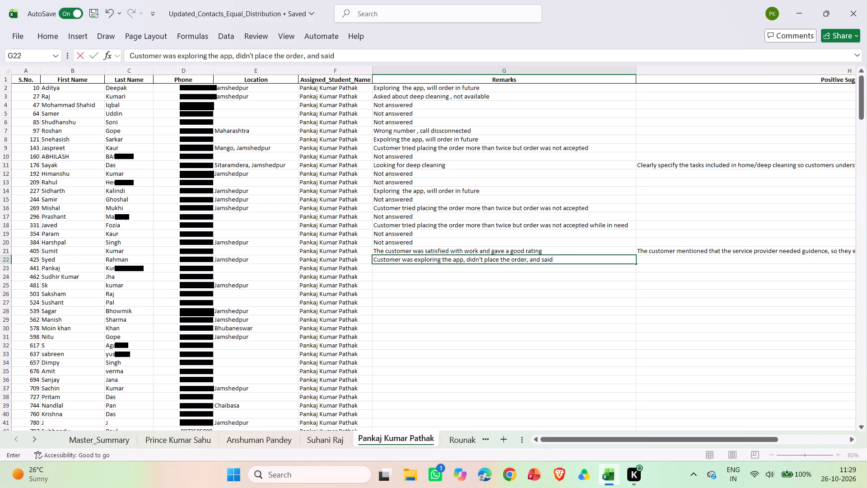
{"action": "key", "text": "space"}
{"action": "type", "text": "the"}
{"action": "type", "text": "'ll"}
{"action": "key", "text": "space"}
{"action": "key", "text": "BackSpace"}
{"action": "key", "text": "BackSpace"}
{"action": "key", "text": "BackSpace"}
{"action": "key", "text": "BackSpace"}
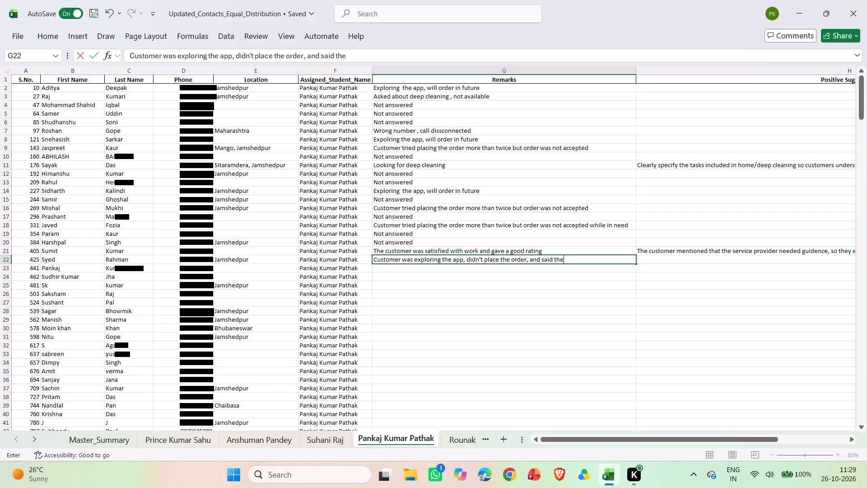
{"action": "key", "text": "BackSpace"}
{"action": "type", "text": "ey"}
{"action": "key", "text": "apostrophe"}
{"action": "type", "text": "ll"}
{"action": "key", "text": "space"}
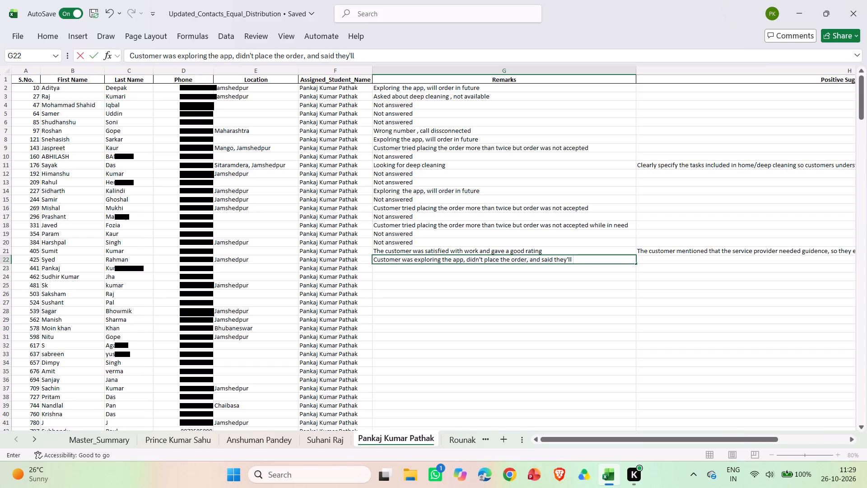
Finish the G22 remark with "order later if charges suit them." and commit the entry.
{"action": "type", "text": "order l"}
{"action": "type", "text": "ater"}
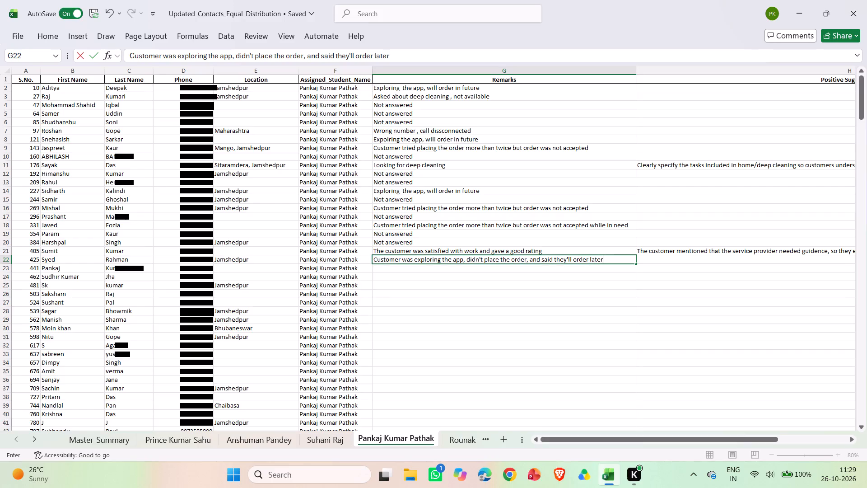
{"action": "key", "text": "space"}
{"action": "type", "text": "if"}
{"action": "key", "text": "space"}
{"action": "type", "text": "charges"}
{"action": "key", "text": "space"}
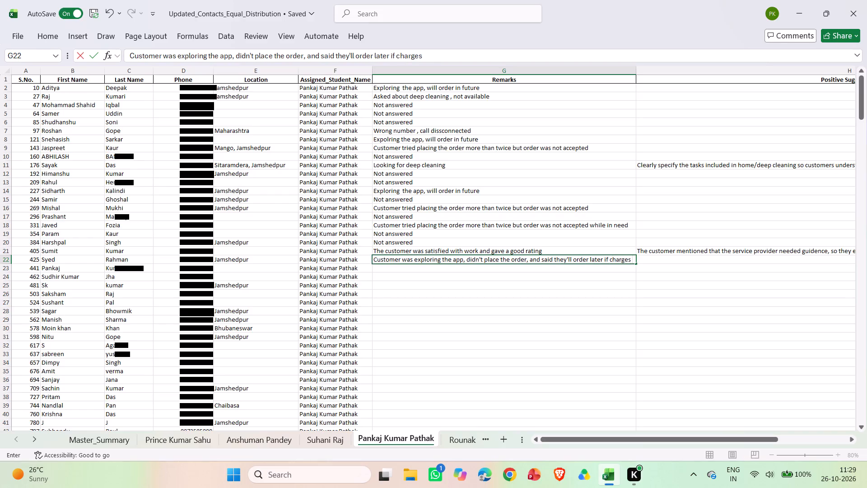
{"action": "type", "text": "suit"}
{"action": "key", "text": "space"}
{"action": "type", "text": "them"}
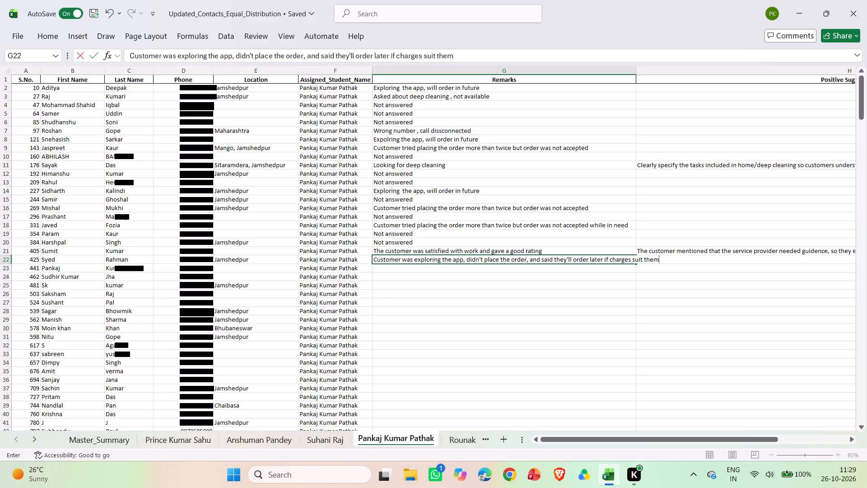
{"action": "key", "text": "period"}
{"action": "key", "text": "Return"}
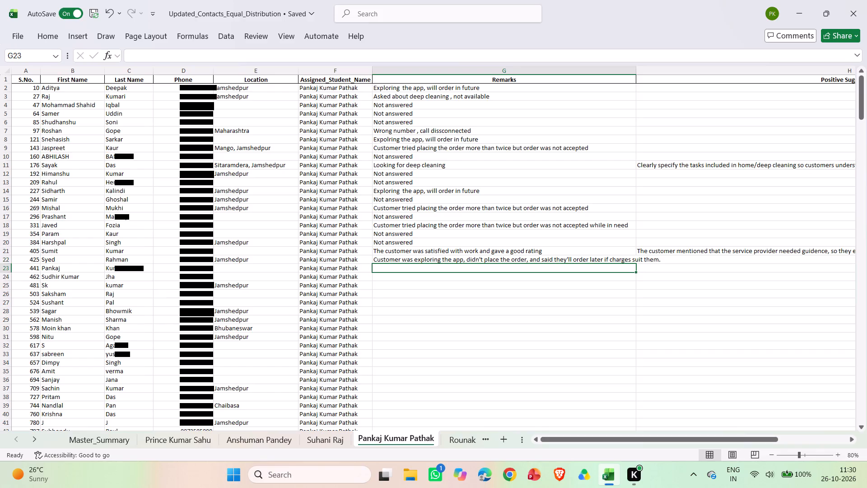
Widen the Remarks column G enough to fit the full remark in G22.
{"action": "left_click_drag", "start_coordinate": [636, 70], "coordinate": [670, 67]}
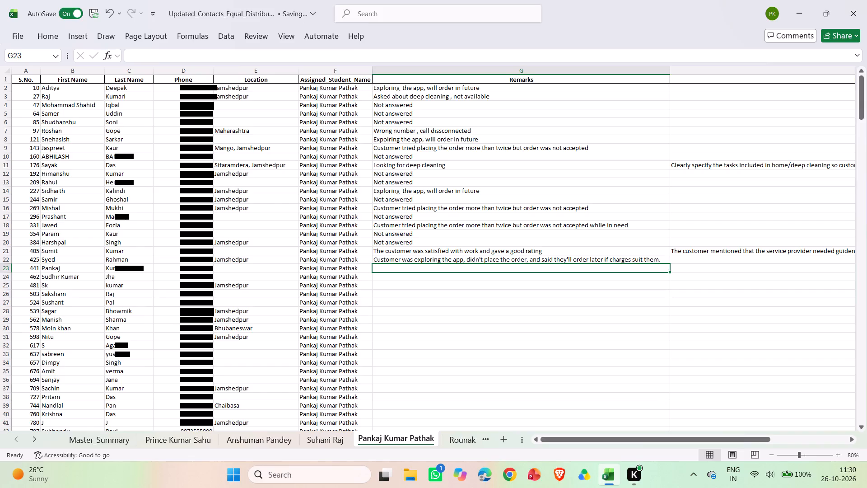
Open the empty Remarks cell G23 for editing.
{"action": "double_click", "coordinate": [511, 267]}
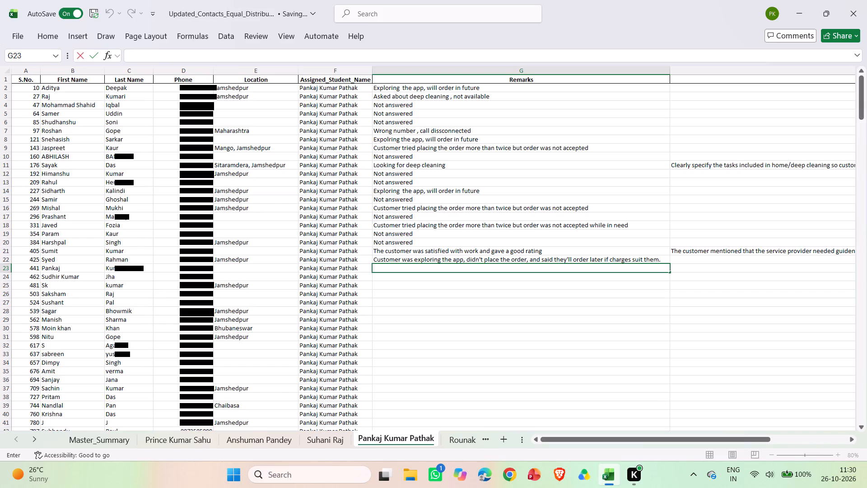
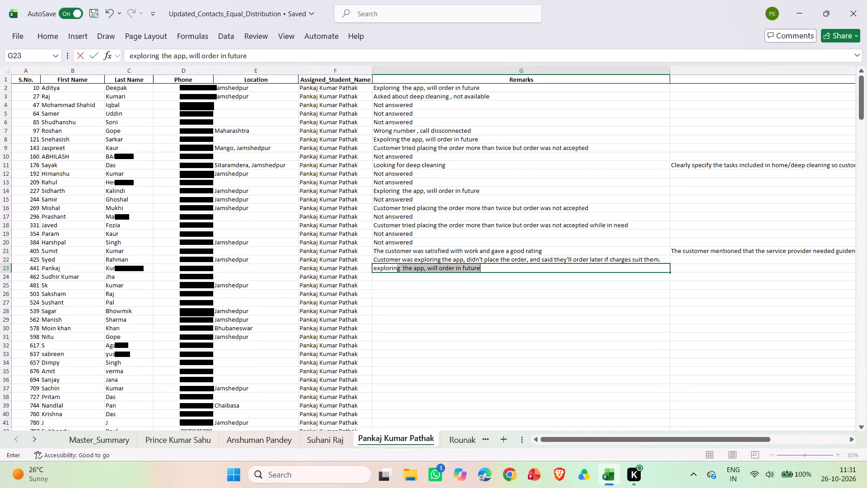
Accept the suggested remark "exploring the app, will order in future" as the entry in Remarks cell G23.
{"action": "key", "text": "Return"}
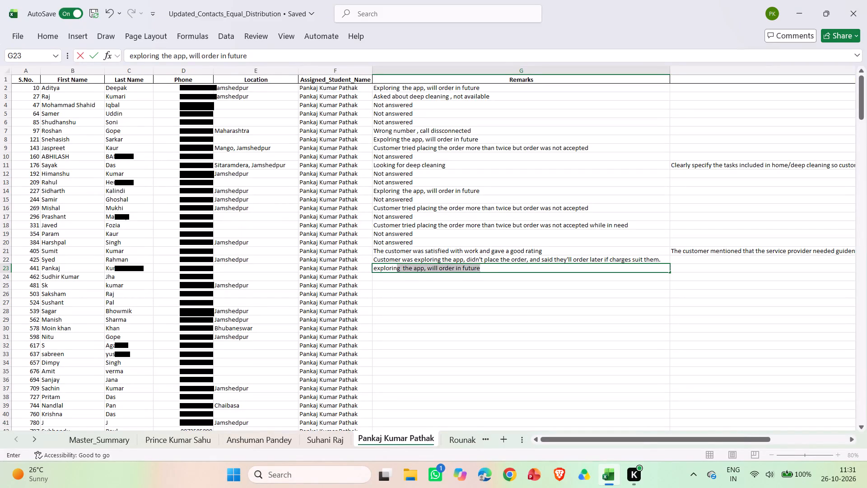
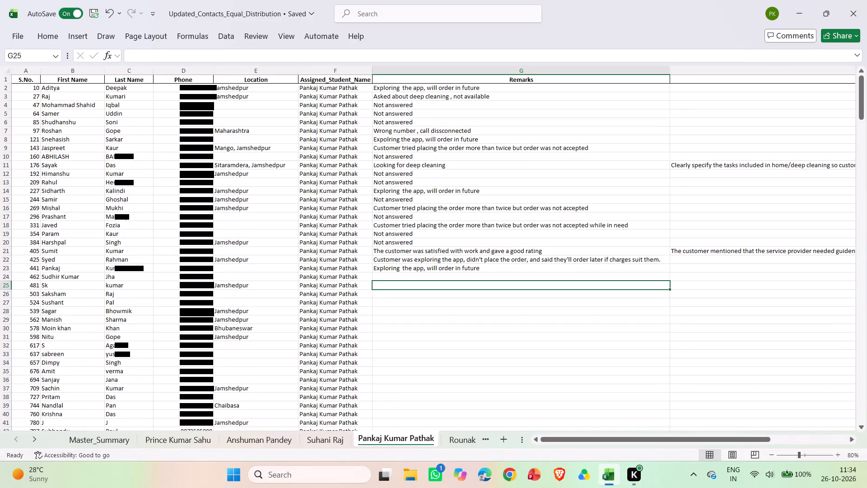
Enter the remark "Not answered" in Remarks cell G25 for contact S.No. 481.
{"action": "type", "text": "no"}
{"action": "key", "text": "t"}
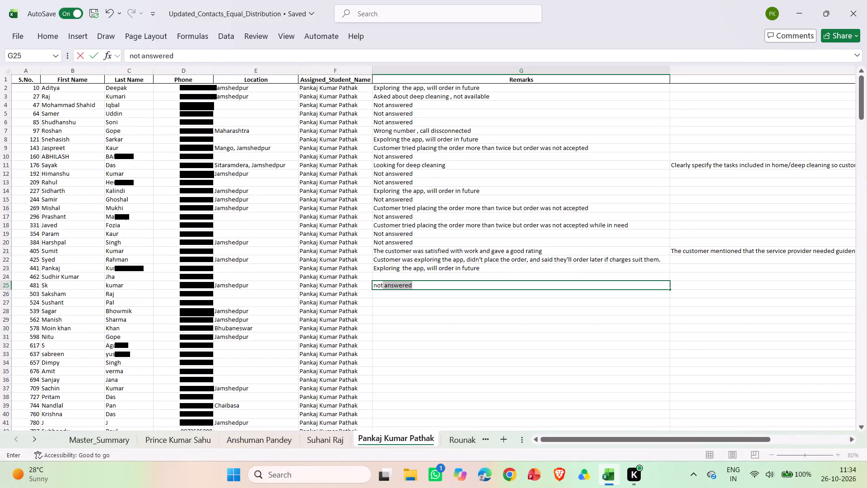
{"action": "key", "text": "Return"}
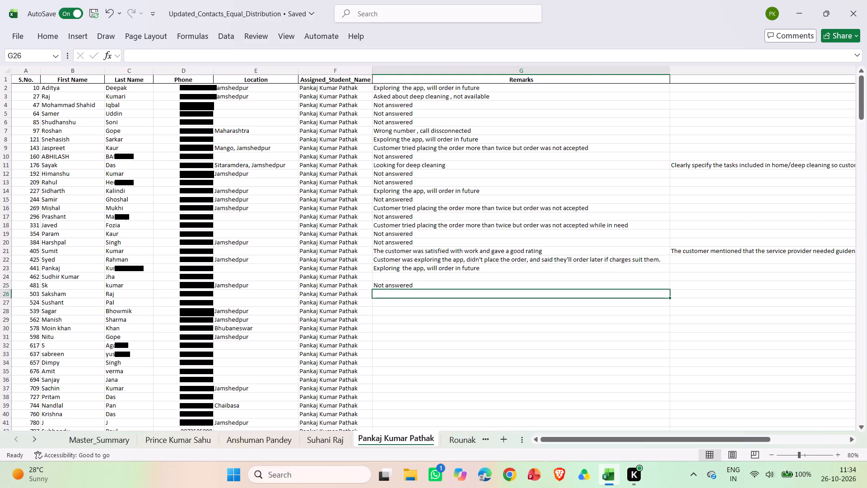
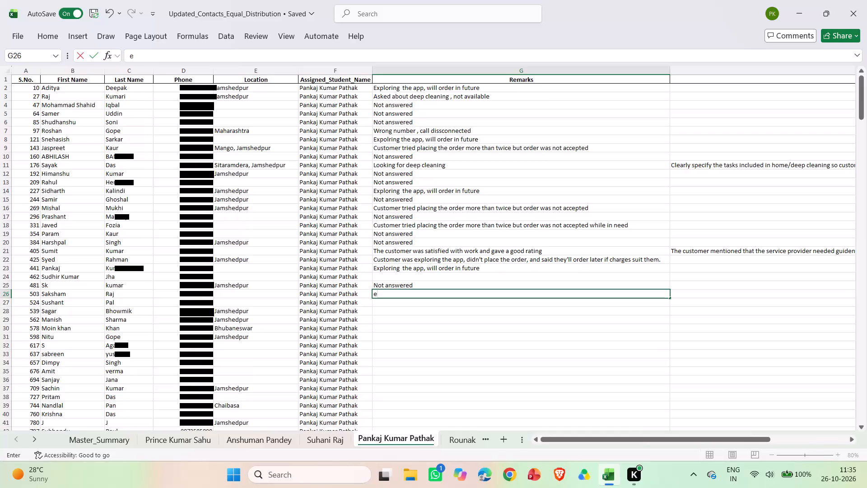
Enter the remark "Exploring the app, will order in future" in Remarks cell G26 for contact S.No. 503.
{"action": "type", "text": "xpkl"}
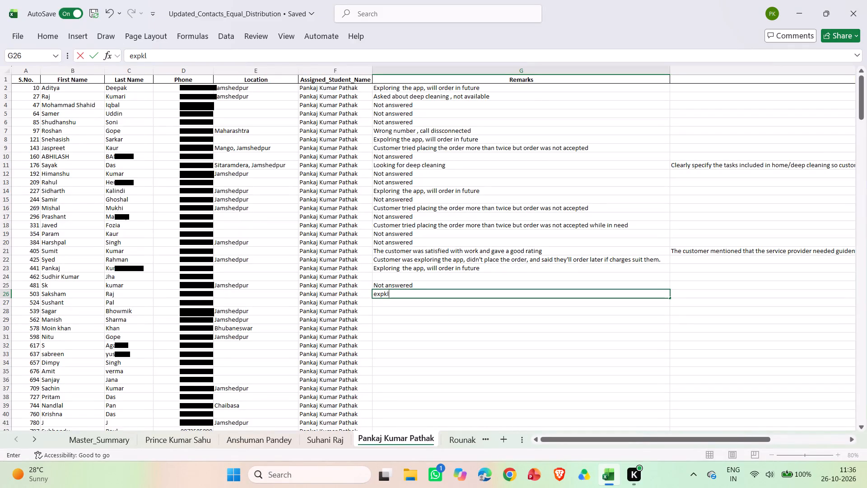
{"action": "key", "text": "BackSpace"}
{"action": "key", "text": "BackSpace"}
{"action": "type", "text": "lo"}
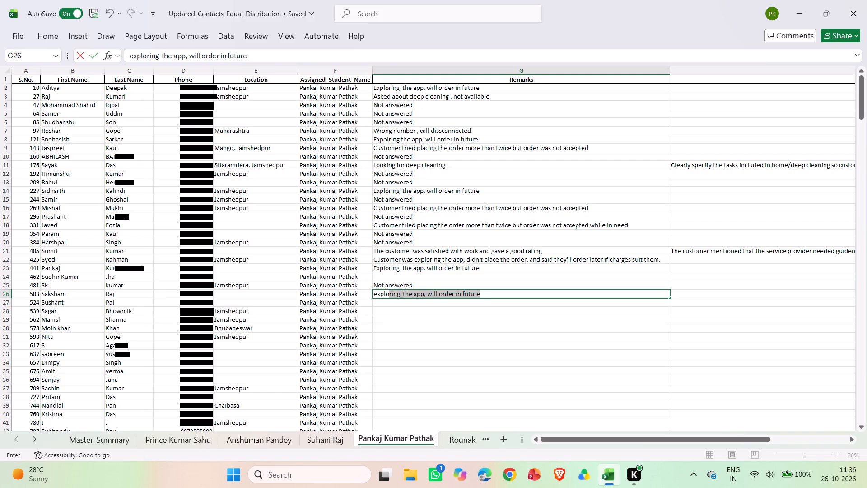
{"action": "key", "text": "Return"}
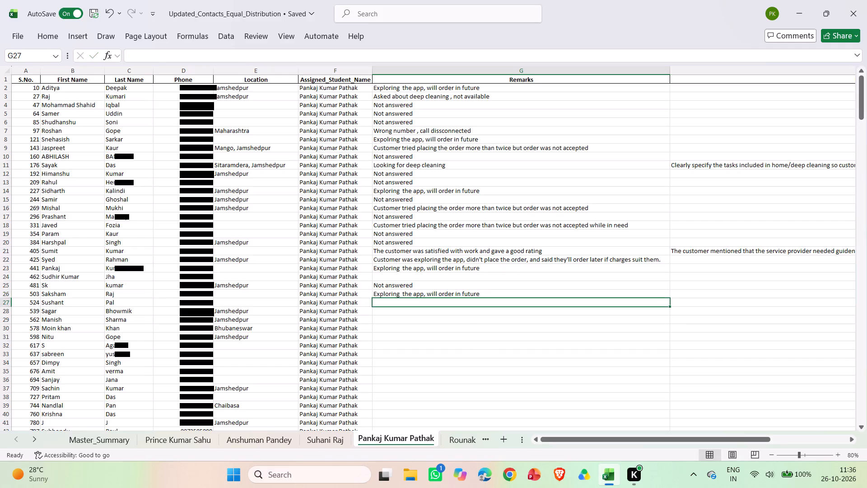
Replace the remark in cell G26 for contact S.No. 503 with "Looking for job", starting with a capital L.
{"action": "key", "text": "Up"}
{"action": "key", "text": "BackSpace"}
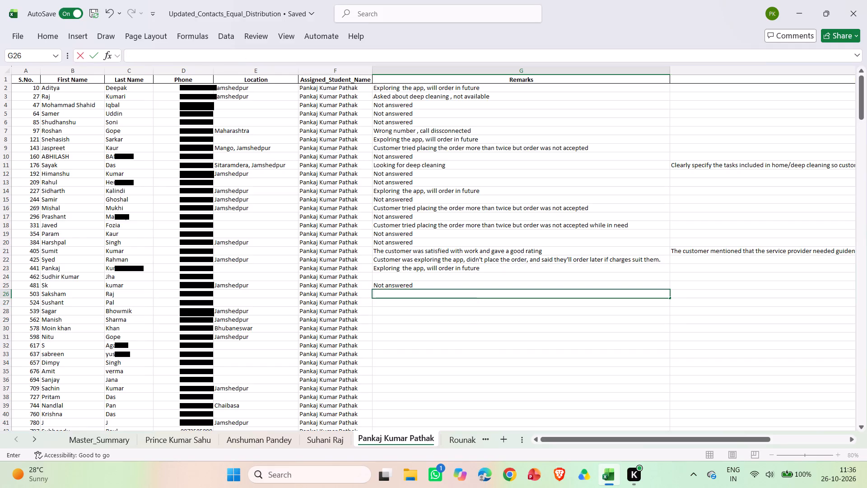
{"action": "key", "text": "e"}
{"action": "key", "text": "x"}
{"action": "key", "text": "BackSpace"}
{"action": "key", "text": "BackSpace"}
{"action": "key", "text": "BackSpace"}
{"action": "type", "text": "looking"}
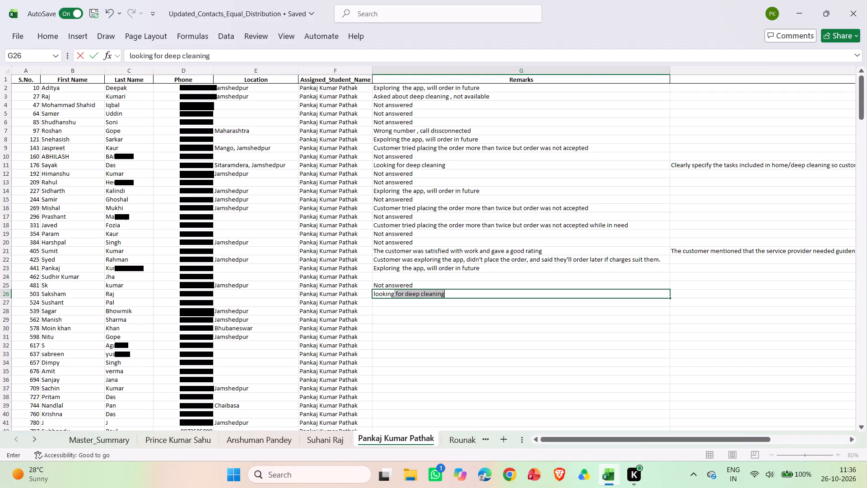
{"action": "key", "text": "space"}
{"action": "key", "text": "f"}
{"action": "type", "text": "or job"}
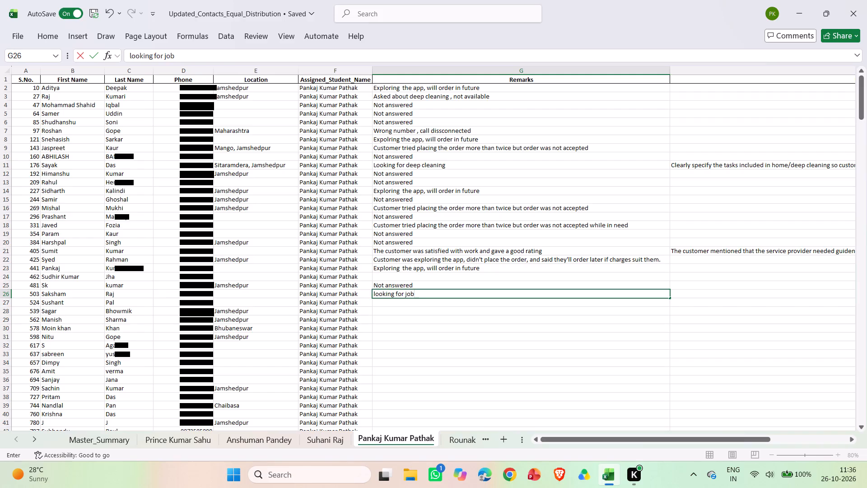
{"action": "left_click", "coordinate": [377, 292]}
{"action": "key", "text": "BackSpace"}
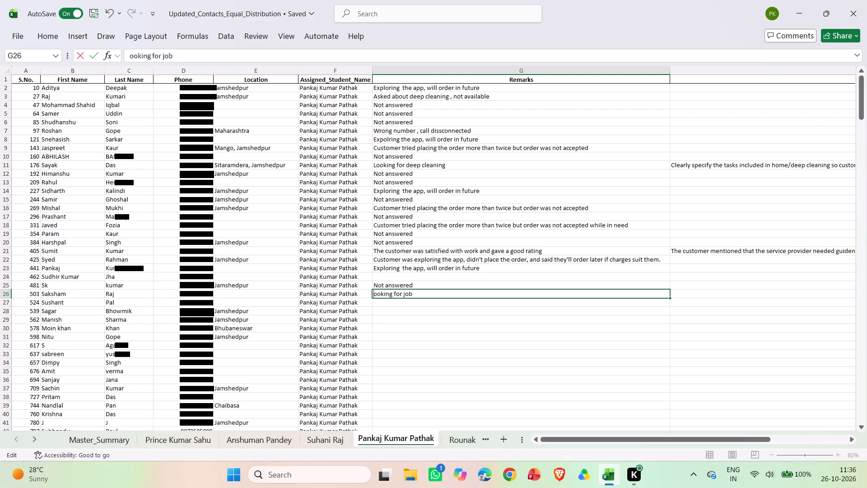
{"action": "key", "text": "l"}
Extend the remark in cell G26 with ", said don't call again" after "Looking for job".
{"action": "left_click", "coordinate": [428, 295]}
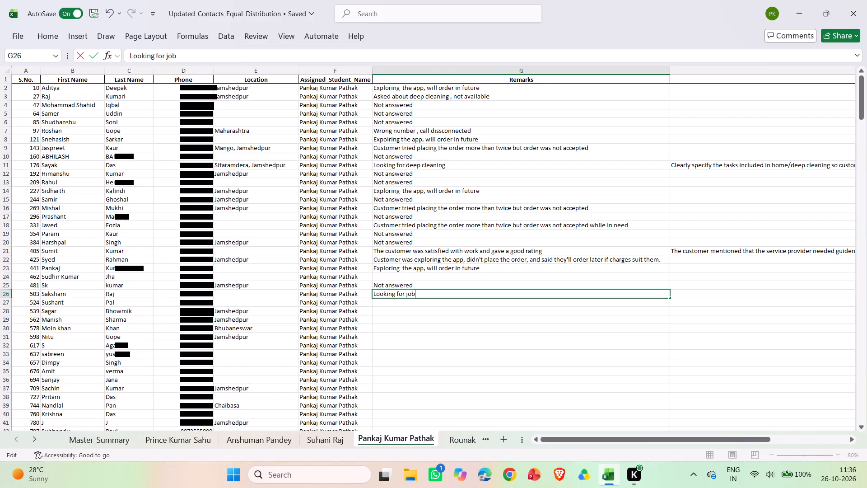
{"action": "key", "text": "comma"}
{"action": "key", "text": "space"}
{"action": "type", "text": "siad"}
{"action": "key", "text": "space"}
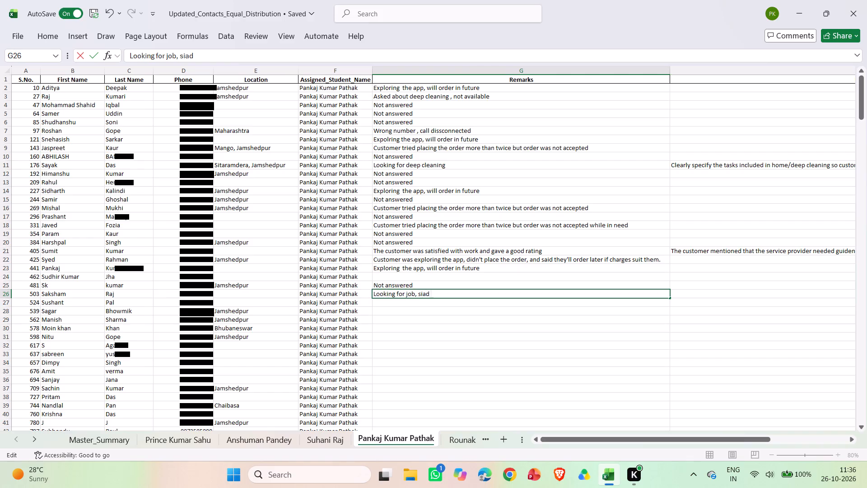
{"action": "key", "text": "BackSpace"}
{"action": "key", "text": "BackSpace"}
{"action": "key", "text": "BackSpace"}
{"action": "key", "text": "BackSpace"}
{"action": "type", "text": "aid"}
{"action": "key", "text": "space"}
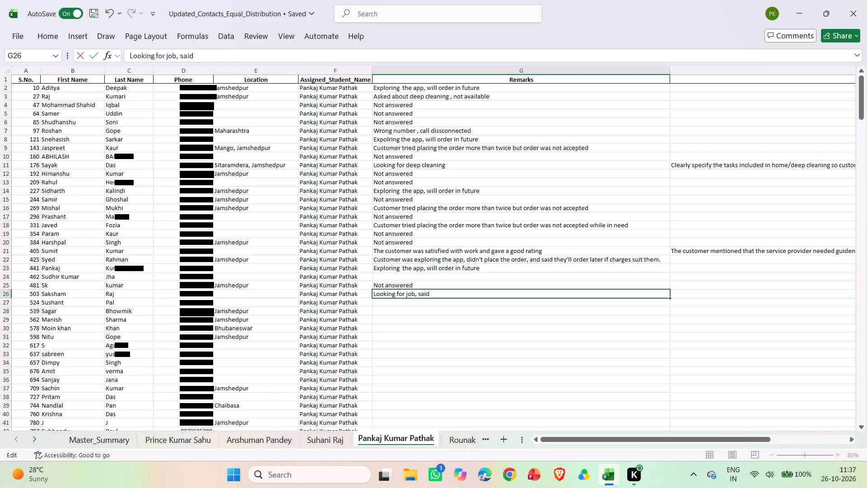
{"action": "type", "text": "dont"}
Complete the remark in Remarks cell G26 for contact S.No. 503 as "Looking for job, said don't call again".
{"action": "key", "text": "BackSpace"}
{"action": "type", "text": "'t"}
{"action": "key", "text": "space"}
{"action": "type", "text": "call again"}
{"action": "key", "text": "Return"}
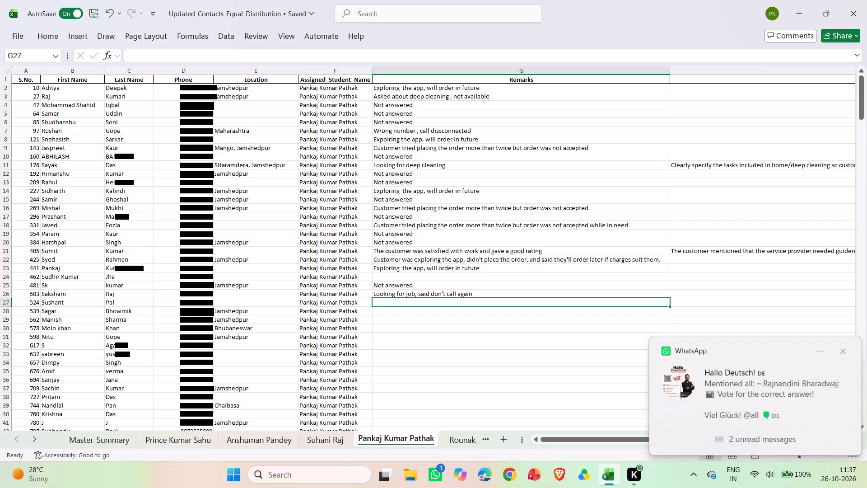
Select the empty Remarks cell G24 for contact S.No. 462.
{"action": "left_click", "coordinate": [451, 275]}
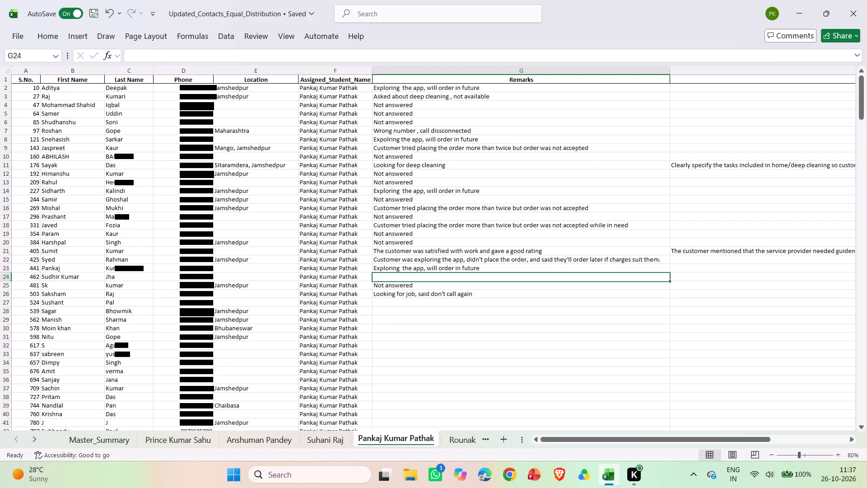
Open Remarks cell G27 for contact S.No. 524 for editing.
{"action": "double_click", "coordinate": [429, 300]}
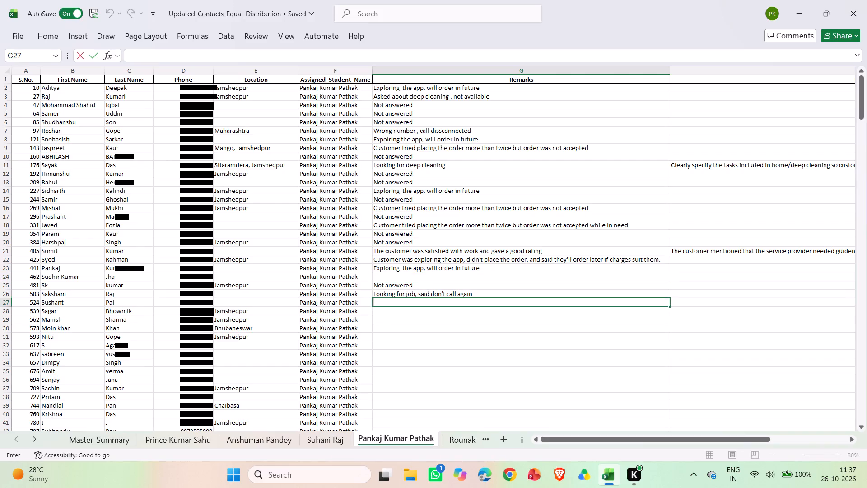
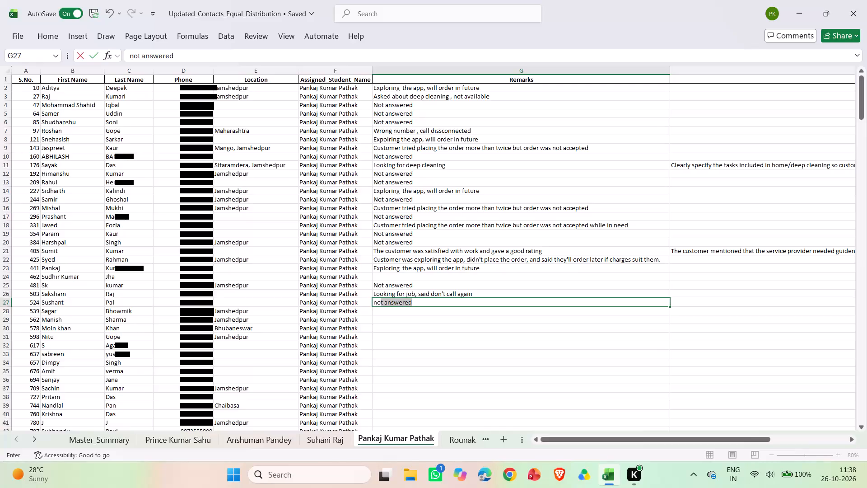
Enter the remark "Not answered" in Remarks cell G27 for contact S.No. 524.
{"action": "key", "text": "Return"}
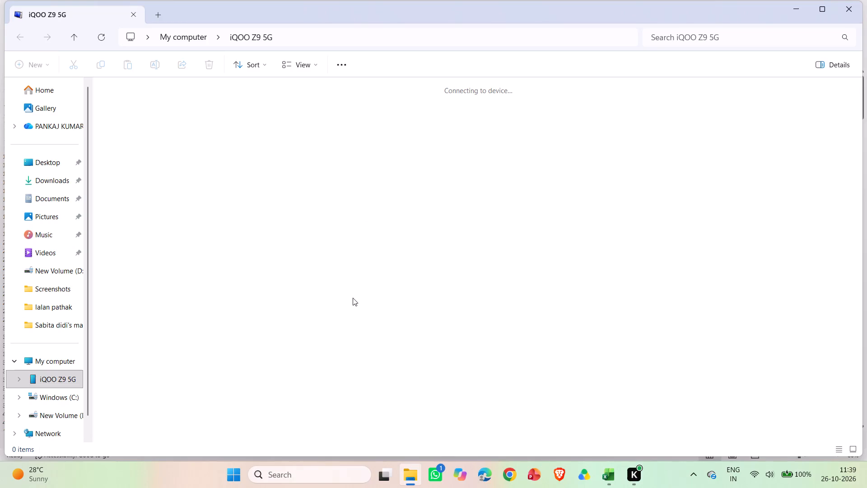
Close the iQOO Z9 5G device window in File Explorer and return to the contacts workbook.
{"action": "left_click", "coordinate": [846, 7]}
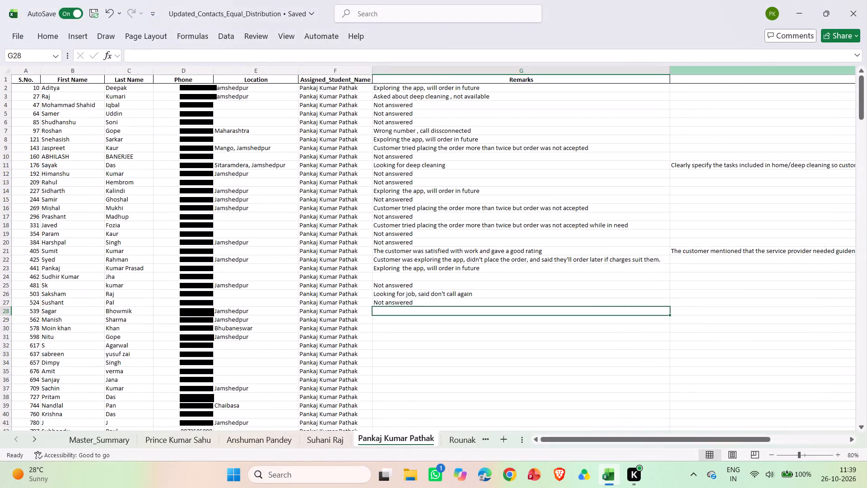
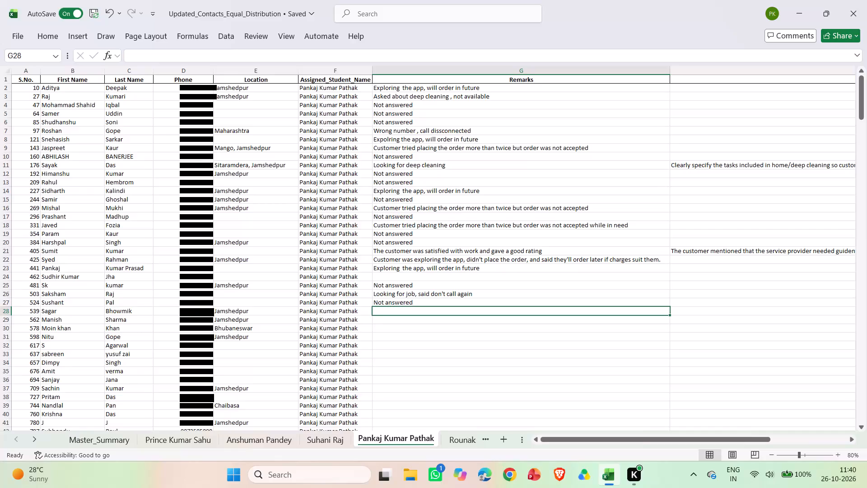
Fill the skipped Remarks cell G24 for contact S.No. 462 with "Not answered" and return to the empty cell G28.
{"action": "left_click", "coordinate": [430, 310]}
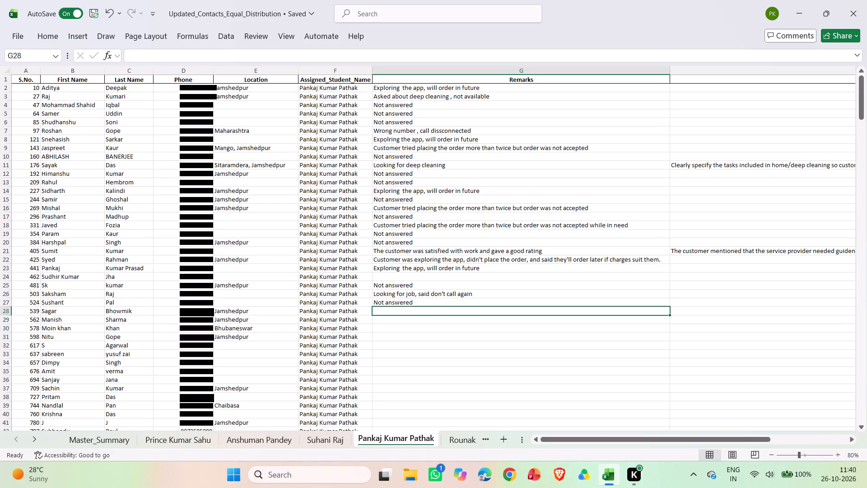
{"action": "left_click", "coordinate": [427, 274]}
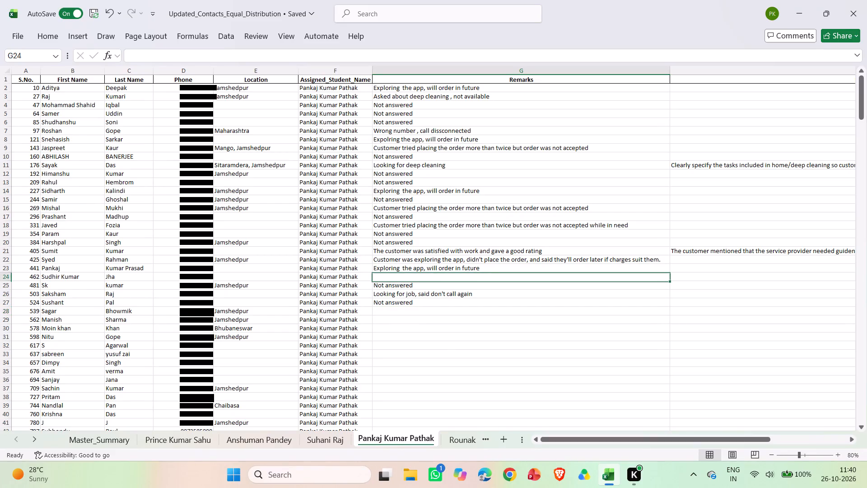
{"action": "key", "text": "n"}
{"action": "key", "text": "Return"}
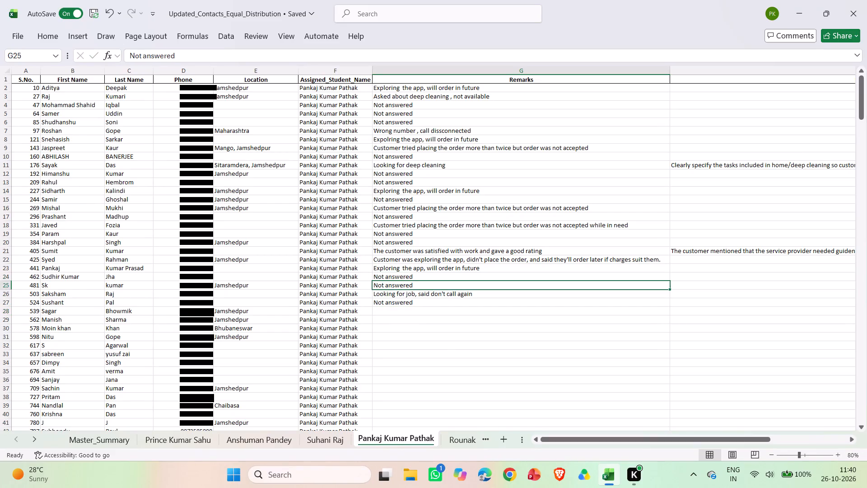
{"action": "key", "text": "Return"}
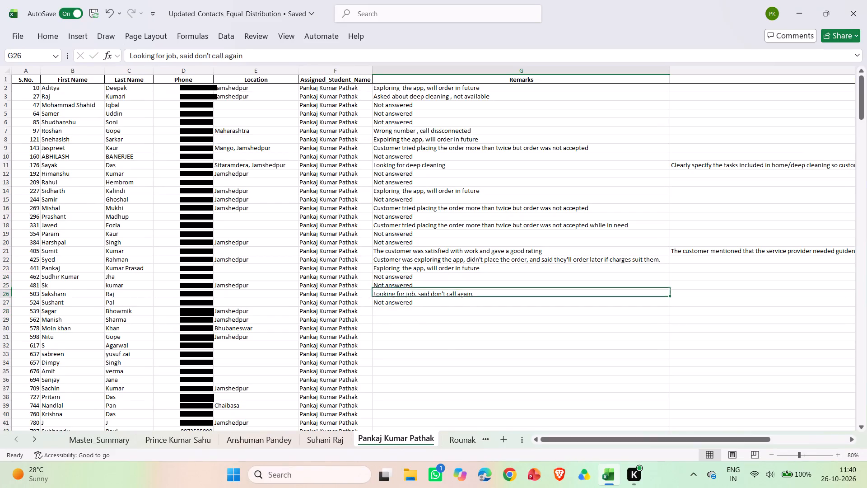
{"action": "key", "text": "Return"}
{"action": "key", "text": "Return"}
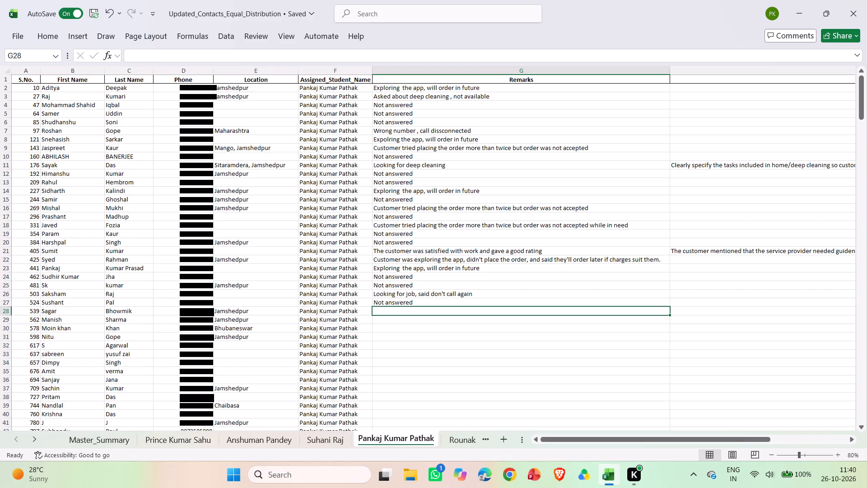
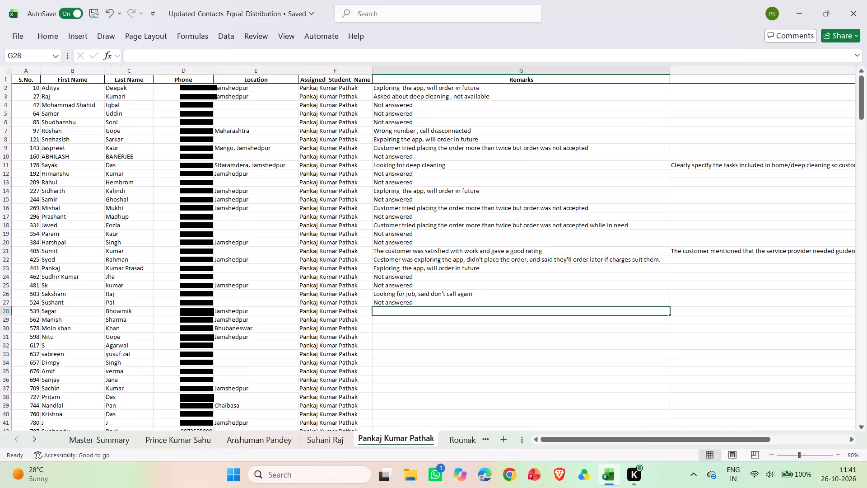
Enter the remark "Customer said the work is done already" in cell G28 for contact S.No. 539.
{"action": "left_click", "coordinate": [414, 312]}
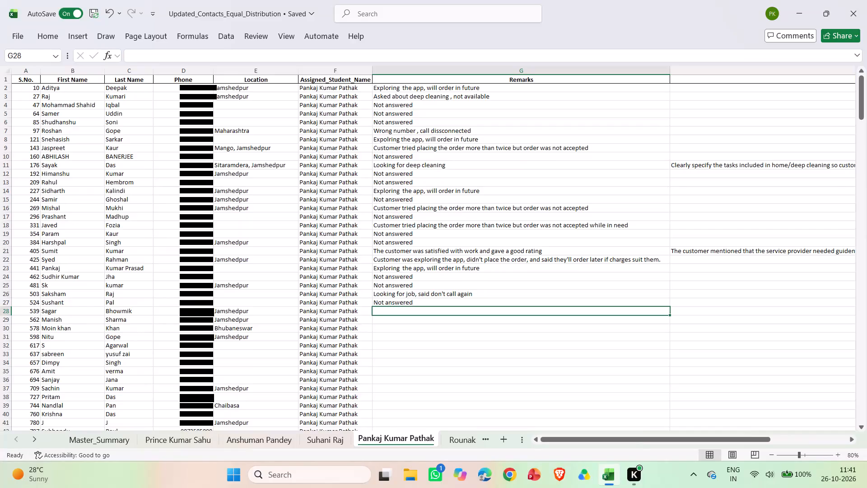
{"action": "double_click", "coordinate": [414, 312]}
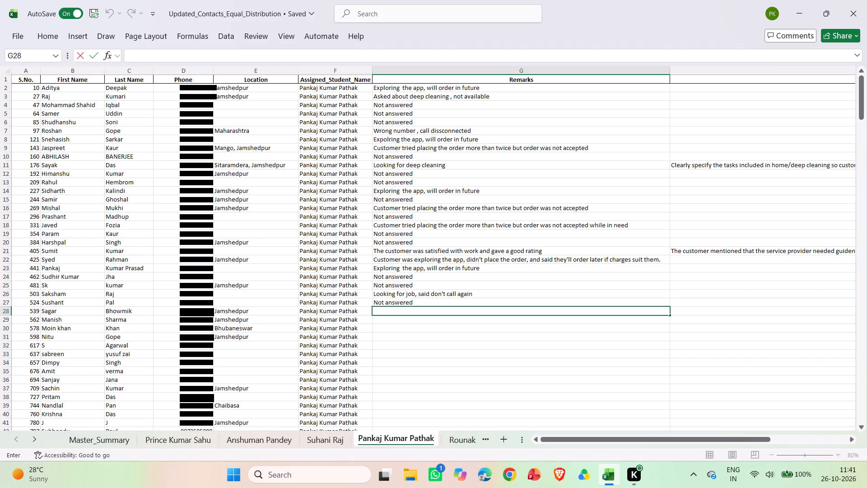
{"action": "key", "text": "c"}
{"action": "type", "text": "us"}
{"action": "type", "text": "to"}
{"action": "type", "text": "mer"}
{"action": "key", "text": "space"}
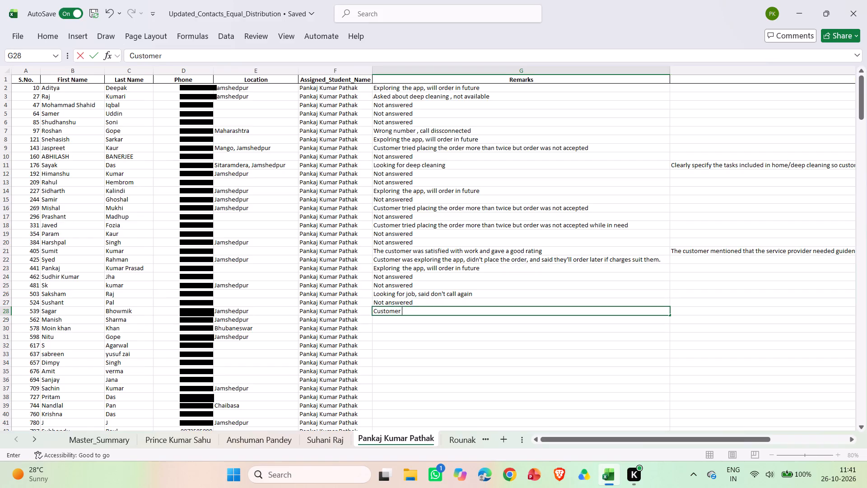
{"action": "type", "text": "said"}
{"action": "key", "text": "space"}
{"action": "type", "text": "the"}
{"action": "key", "text": "space"}
{"action": "type", "text": "work"}
{"action": "key", "text": "space"}
{"action": "type", "text": "is"}
{"action": "key", "text": "space"}
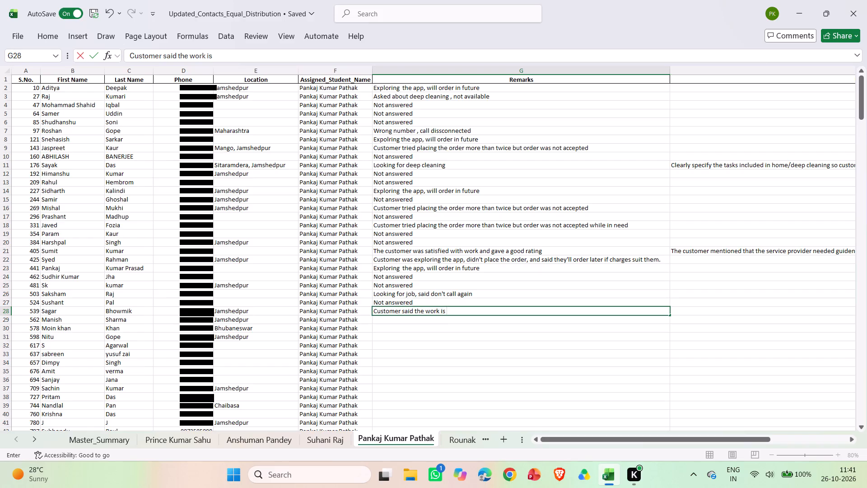
{"action": "type", "text": "do"}
{"action": "type", "text": "ne"}
{"action": "key", "text": "space"}
{"action": "type", "text": "al,re"}
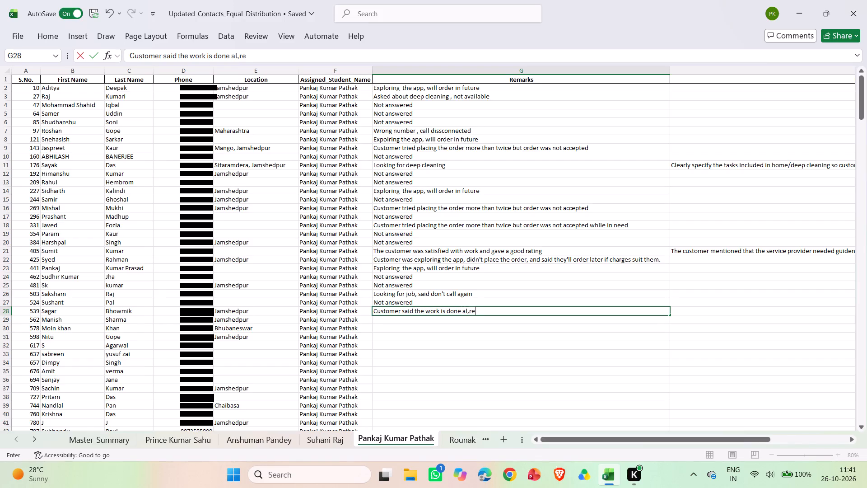
{"action": "type", "text": "ad"}
{"action": "key", "text": "y"}
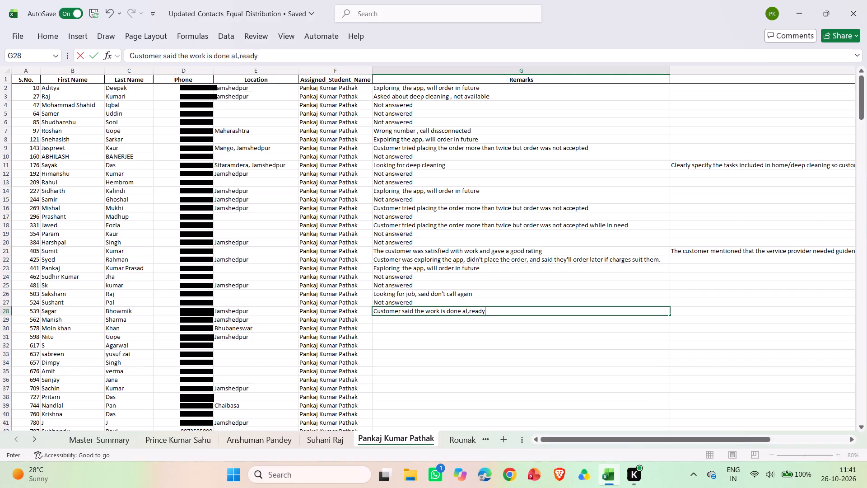
{"action": "key", "text": "BackSpace"}
{"action": "key", "text": "BackSpace"}
{"action": "key", "text": "BackSpace"}
{"action": "key", "text": "BackSpace"}
{"action": "key", "text": "BackSpace"}
{"action": "key", "text": "BackSpace"}
{"action": "type", "text": "re"}
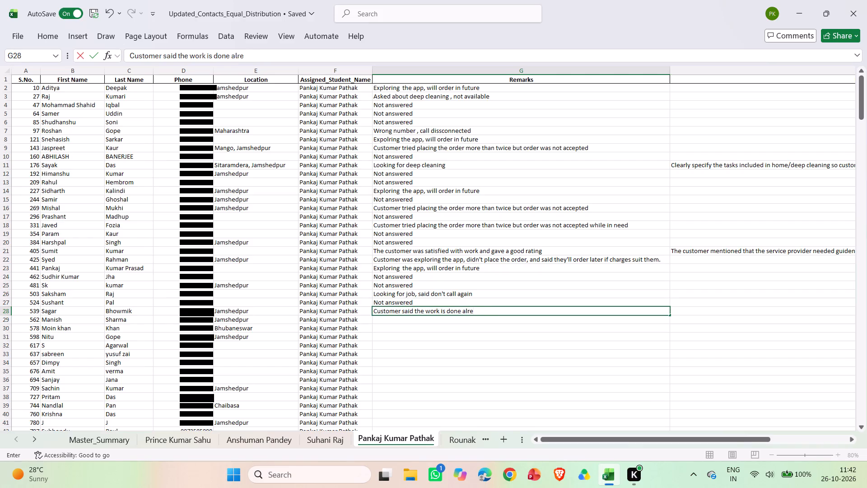
{"action": "key", "text": "a"}
{"action": "type", "text": "dy"}
{"action": "key", "text": "Return"}
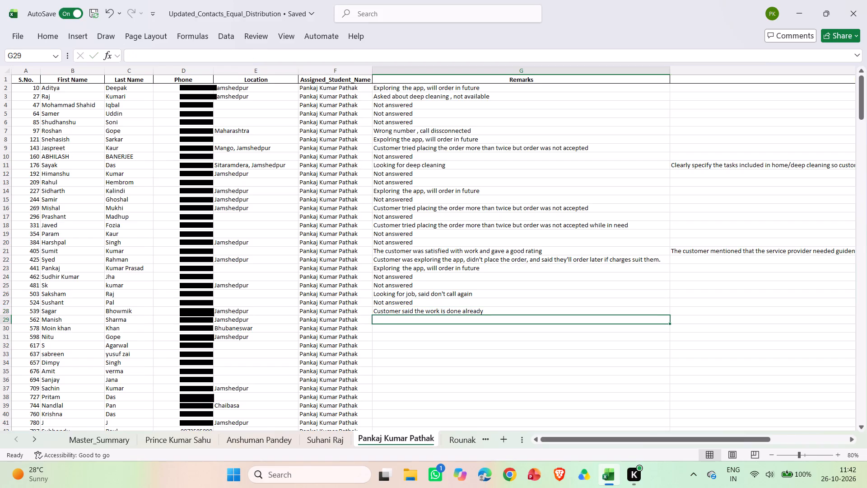
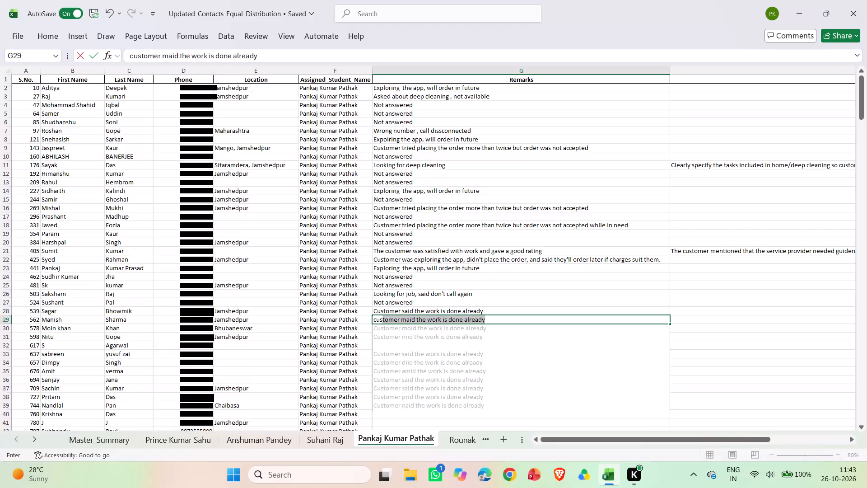
Enter the remark "Customer tried placing the order many times from the past weeks but order was not accepted" in cell G29 for contact S.No. 562.
{"action": "type", "text": "tomer"}
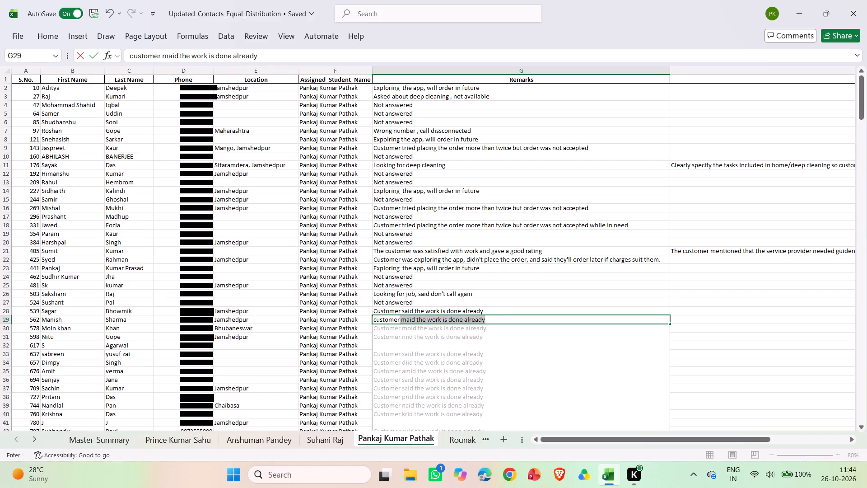
{"action": "key", "text": "t"}
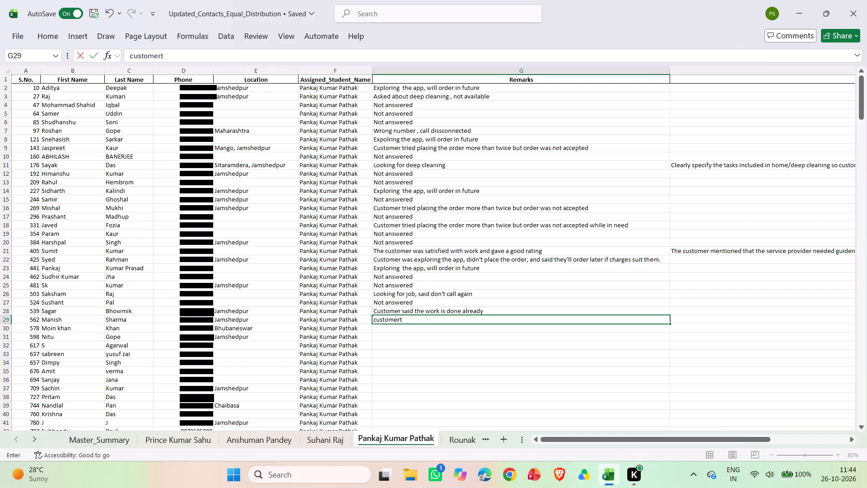
{"action": "key", "text": "BackSpace"}
{"action": "key", "text": "space"}
{"action": "type", "text": "tr"}
{"action": "type", "text": "ied"}
{"action": "scroll", "coordinate": [422, 333], "scroll_direction": "up", "scroll_amount": 1}
{"action": "scroll", "coordinate": [525, 248], "scroll_direction": "up", "scroll_amount": 2}
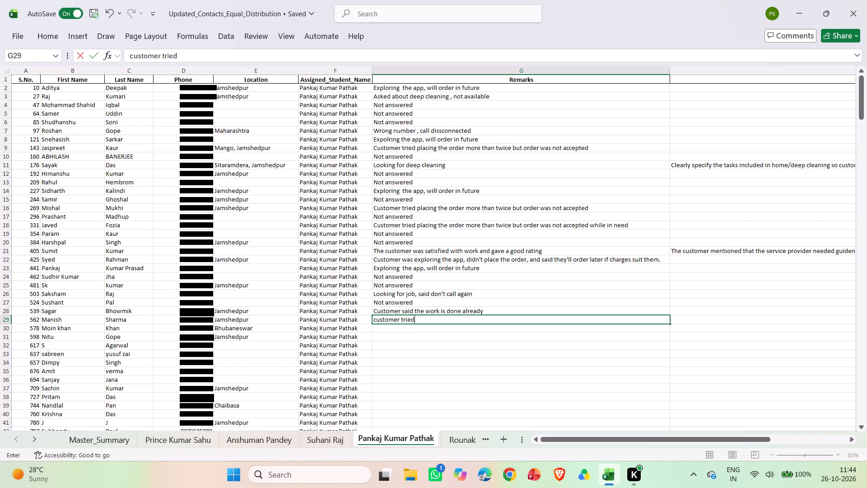
{"action": "left_click", "coordinate": [376, 323]}
{"action": "key", "text": "BackSpace"}
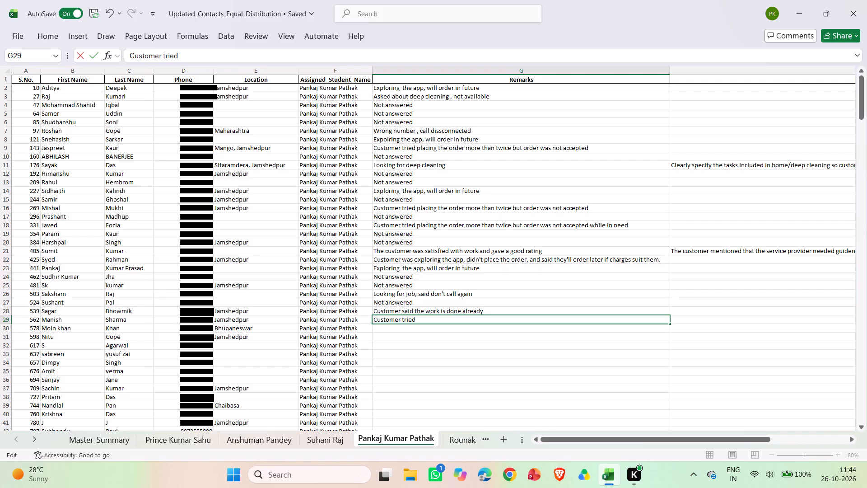
{"action": "left_click", "coordinate": [429, 321]}
{"action": "key", "text": "space"}
{"action": "type", "text": "pla"}
{"action": "type", "text": "ci"}
{"action": "type", "text": "ng"}
{"action": "key", "text": "space"}
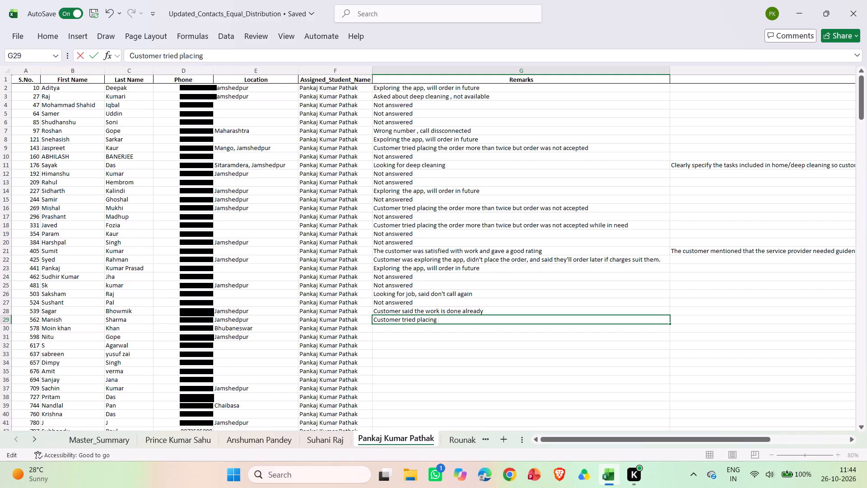
{"action": "type", "text": "th"}
{"action": "type", "text": "r"}
{"action": "key", "text": "space"}
{"action": "key", "text": "BackSpace"}
{"action": "key", "text": "BackSpace"}
{"action": "type", "text": "e"}
{"action": "key", "text": "space"}
{"action": "type", "text": "order"}
{"action": "key", "text": "space"}
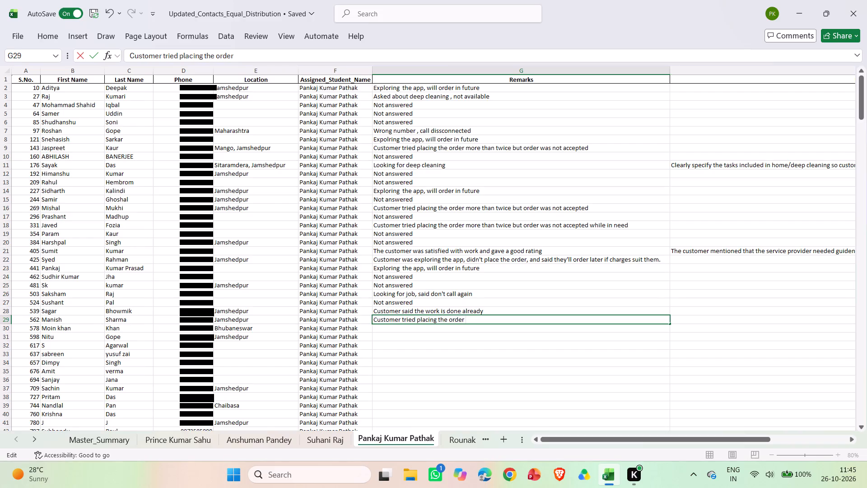
{"action": "type", "text": "ma"}
{"action": "type", "text": "ny"}
{"action": "key", "text": "space"}
{"action": "type", "text": "times"}
{"action": "key", "text": "space"}
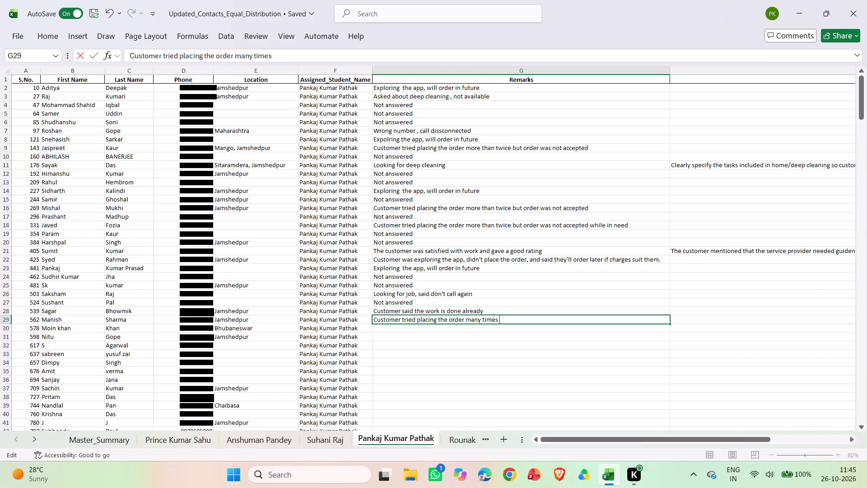
{"action": "type", "text": "from the past weeks"}
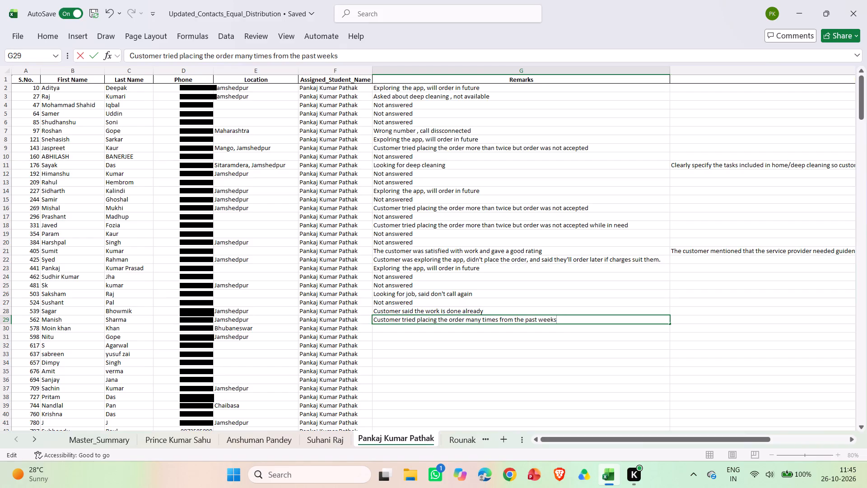
{"action": "key", "text": "space"}
{"action": "type", "text": "but"}
{"action": "key", "text": "space"}
{"action": "type", "text": "order was not"}
{"action": "key", "text": "space"}
{"action": "type", "text": "accep"}
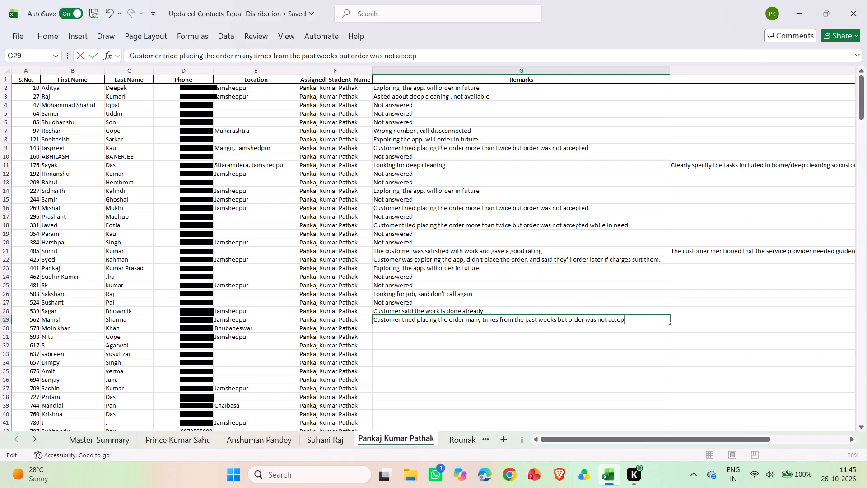
{"action": "type", "text": "ted"}
{"action": "key", "text": "Return"}
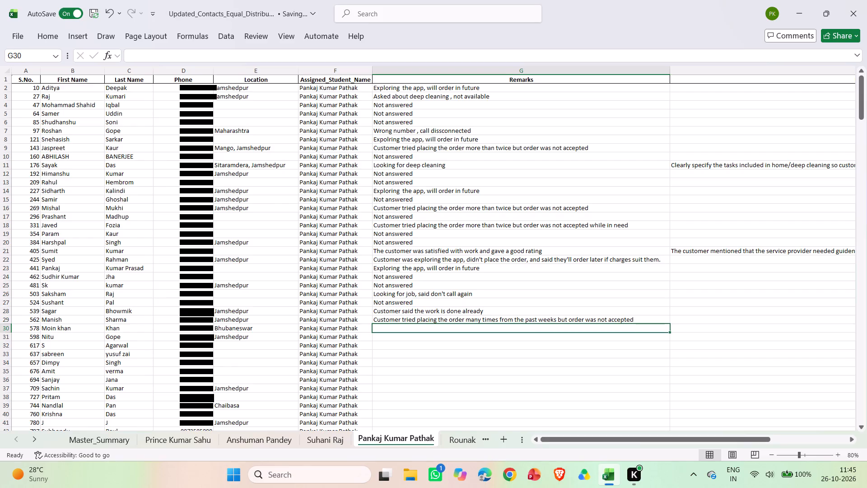
Insert the word "few" between "past" and "weeks" in the remark in cell G29.
{"action": "scroll", "coordinate": [426, 322], "scroll_direction": "up", "scroll_amount": 1}
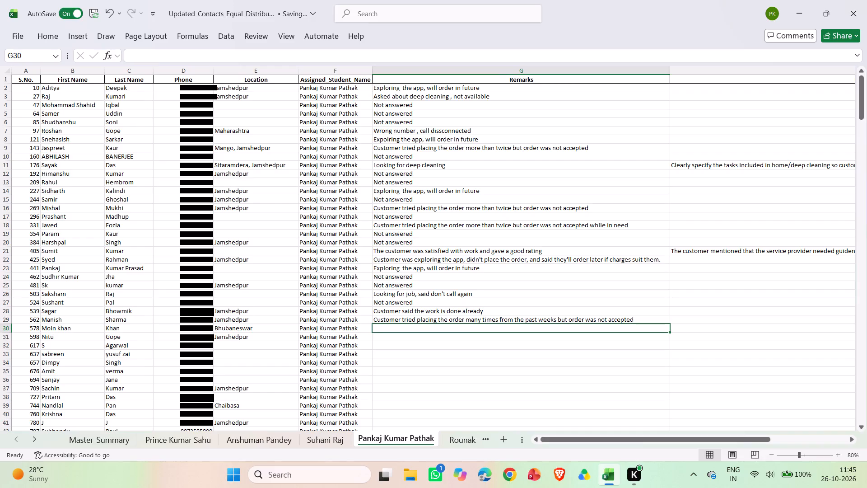
{"action": "double_click", "coordinate": [540, 322]}
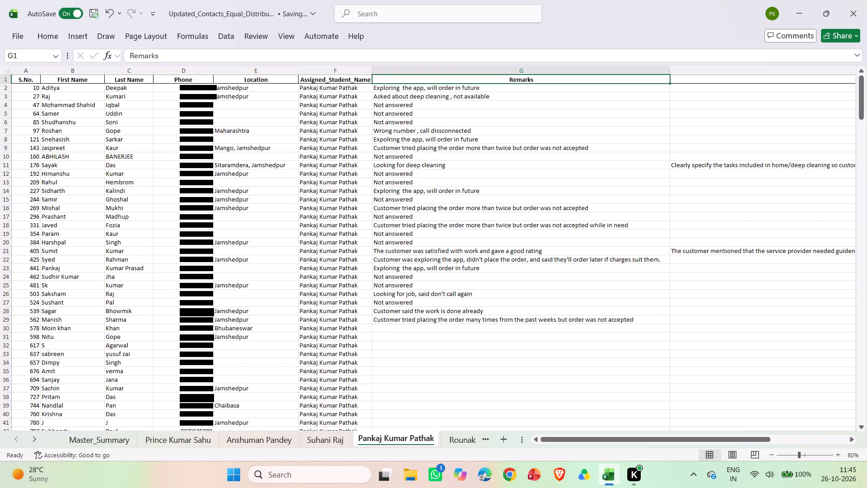
{"action": "double_click", "coordinate": [537, 319]}
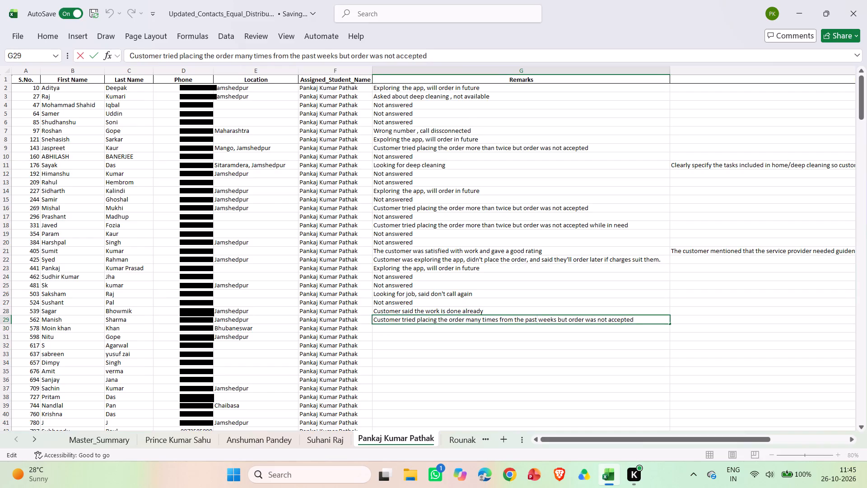
{"action": "key", "text": "space"}
{"action": "type", "text": "few"}
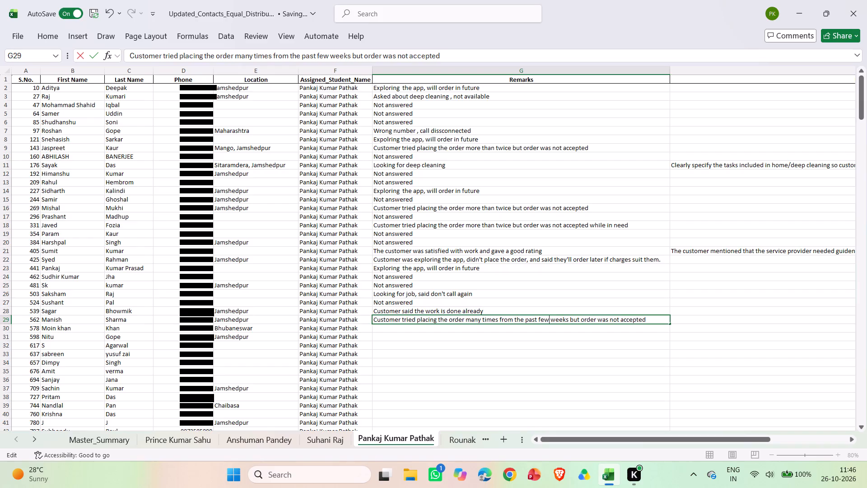
{"action": "key", "text": "Return"}
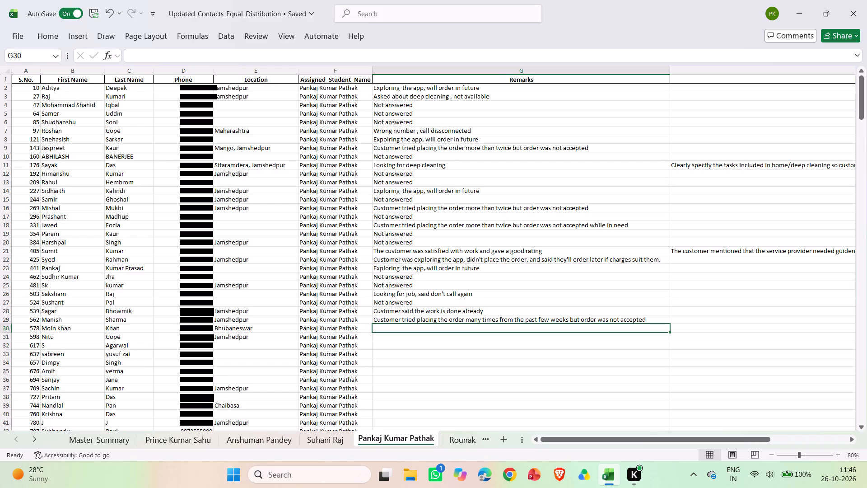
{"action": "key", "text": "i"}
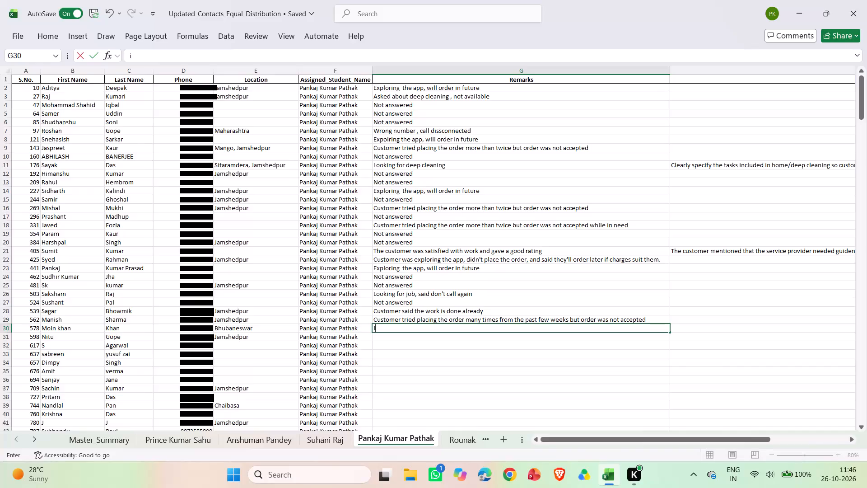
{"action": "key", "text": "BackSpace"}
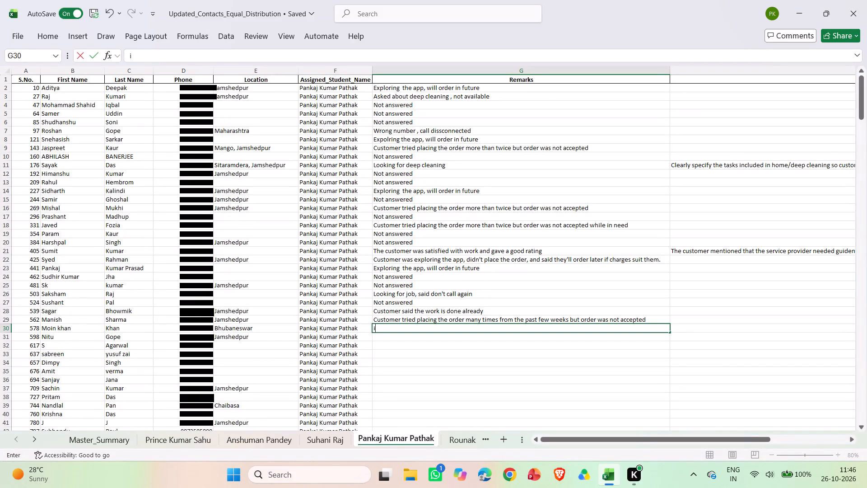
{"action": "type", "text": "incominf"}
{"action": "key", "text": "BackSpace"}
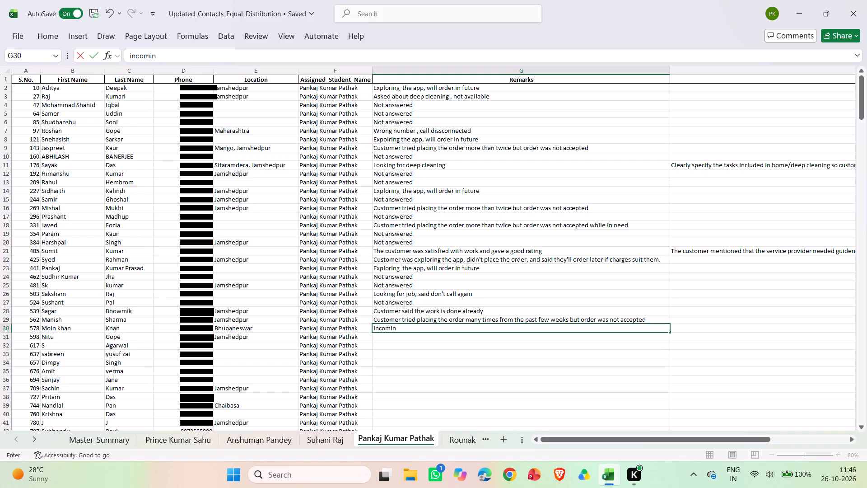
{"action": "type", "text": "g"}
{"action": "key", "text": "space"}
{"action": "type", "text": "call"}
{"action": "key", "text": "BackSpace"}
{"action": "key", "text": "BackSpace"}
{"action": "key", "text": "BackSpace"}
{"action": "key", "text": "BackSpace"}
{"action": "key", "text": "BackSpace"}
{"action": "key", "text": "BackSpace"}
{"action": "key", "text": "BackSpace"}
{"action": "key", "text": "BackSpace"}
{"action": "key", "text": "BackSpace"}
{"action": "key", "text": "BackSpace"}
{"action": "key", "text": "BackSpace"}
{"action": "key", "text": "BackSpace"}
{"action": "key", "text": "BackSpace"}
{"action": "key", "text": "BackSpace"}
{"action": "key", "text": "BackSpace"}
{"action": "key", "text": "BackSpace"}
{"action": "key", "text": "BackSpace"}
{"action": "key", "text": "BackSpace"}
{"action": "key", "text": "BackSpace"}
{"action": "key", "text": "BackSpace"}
Enter the remark "not conmnected due to restriction on imcomimg call" in cell G30 for contact S.No. 578.
{"action": "type", "text": "not"}
{"action": "key", "text": "space"}
{"action": "type", "text": "conmnected"}
{"action": "key", "text": "space"}
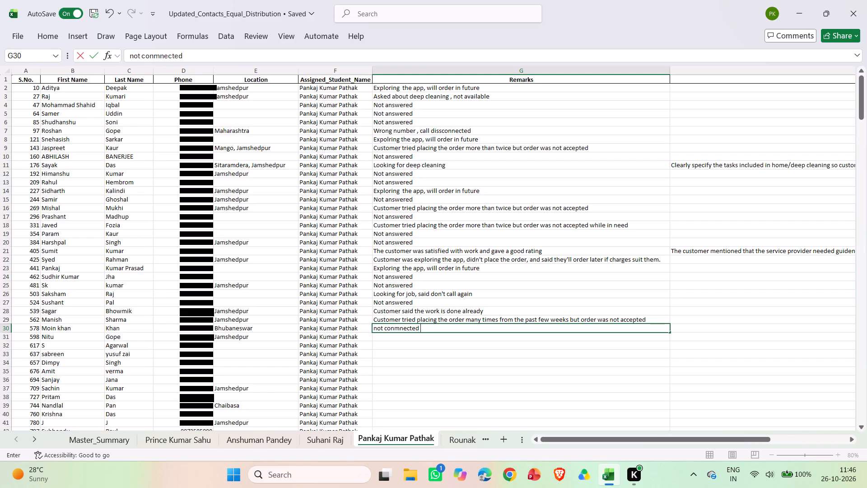
{"action": "type", "text": "du"}
{"action": "type", "text": "e"}
{"action": "key", "text": "space"}
{"action": "type", "text": "to"}
{"action": "key", "text": "space"}
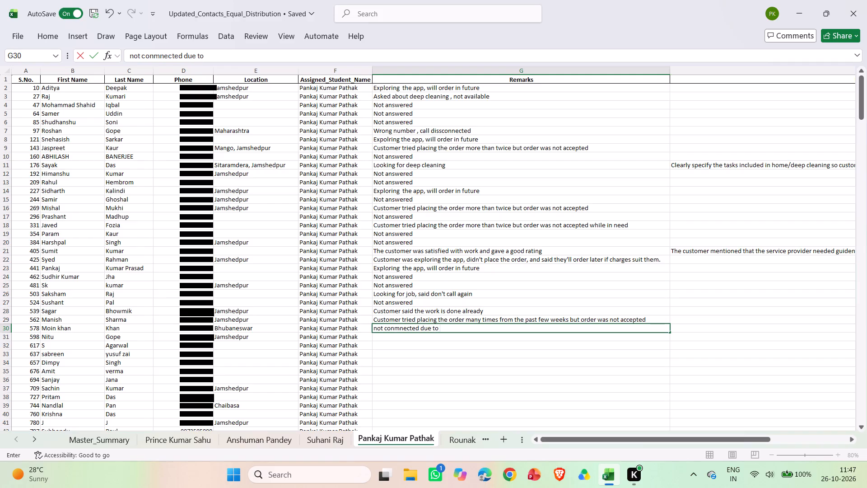
{"action": "key", "text": "i"}
{"action": "key", "text": "BackSpace"}
{"action": "type", "text": "restric"}
{"action": "type", "text": "tion on imcomi"}
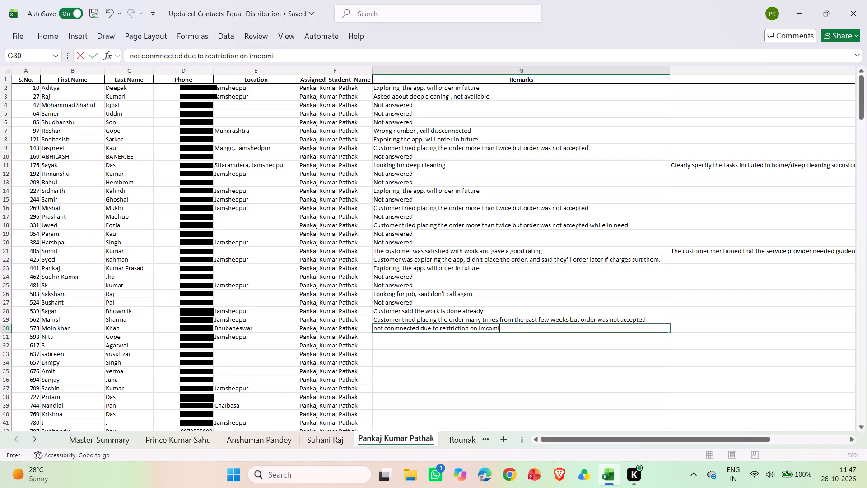
{"action": "type", "text": "mg"}
{"action": "key", "text": "space"}
{"action": "type", "text": "ca"}
{"action": "type", "text": "ll"}
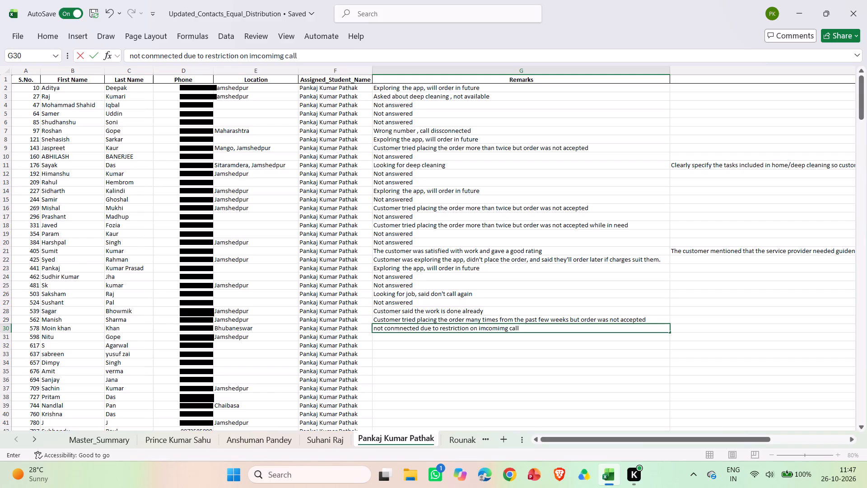
In the remark in cell G30, respell the word before "call" as "incomimg" and capitalise the first word as "Not".
{"action": "left_click", "coordinate": [487, 329]}
{"action": "key", "text": "BackSpace"}
{"action": "key", "text": "n"}
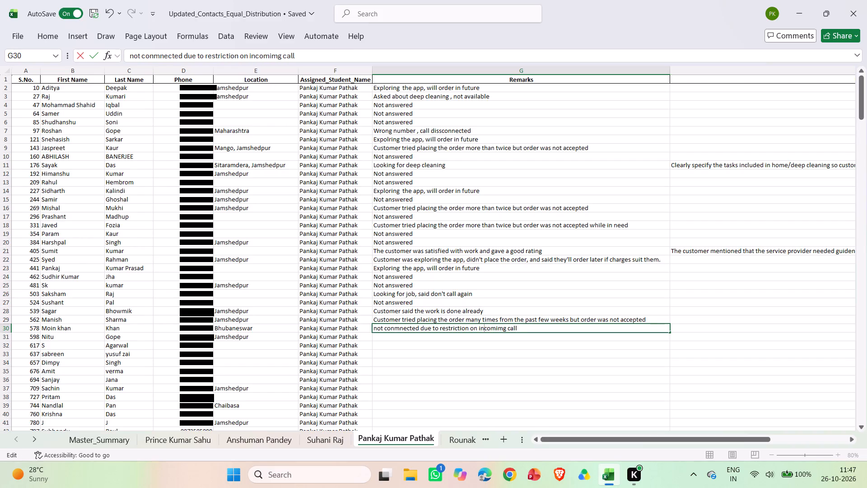
{"action": "left_click", "coordinate": [377, 330]}
{"action": "key", "text": "BackSpace"}
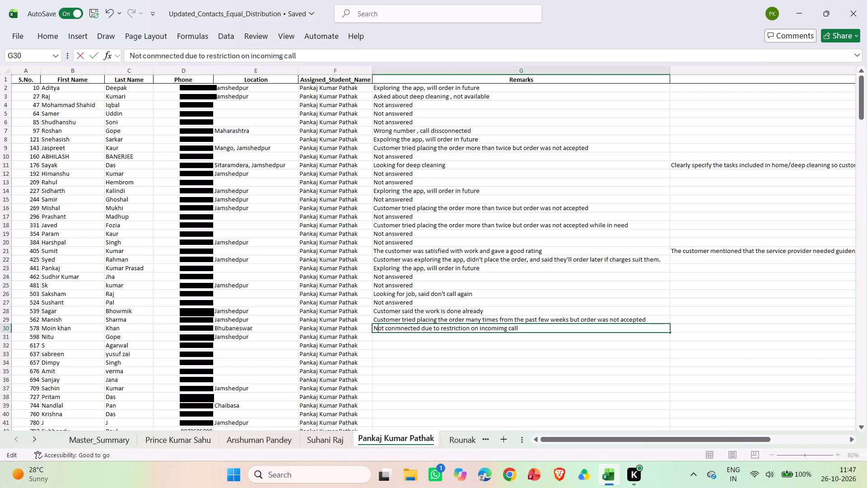
{"action": "key", "text": "Return"}
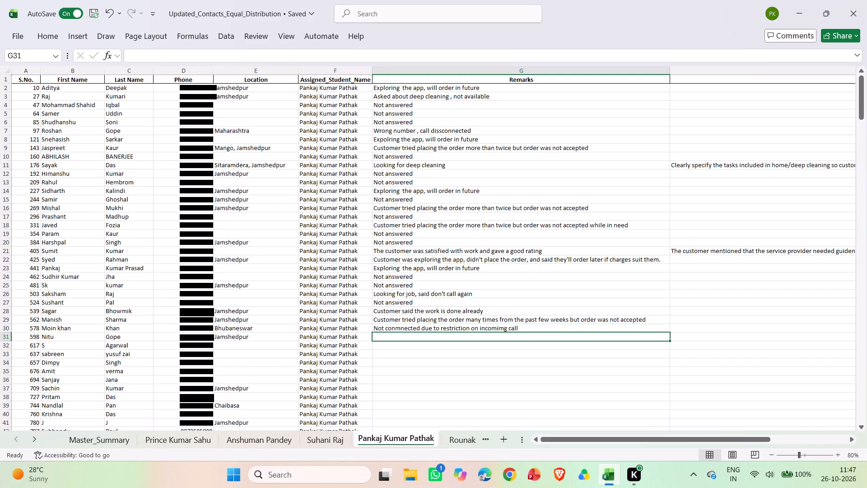
Correct the spelling of the second word in the remark in cell G30 to "connected".
{"action": "double_click", "coordinate": [402, 329]}
{"action": "key", "text": "BackSpace"}
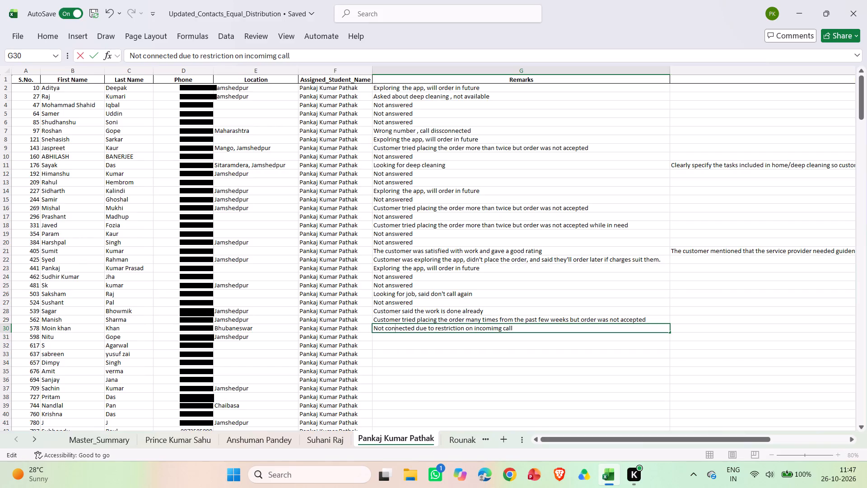
{"action": "key", "text": "n"}
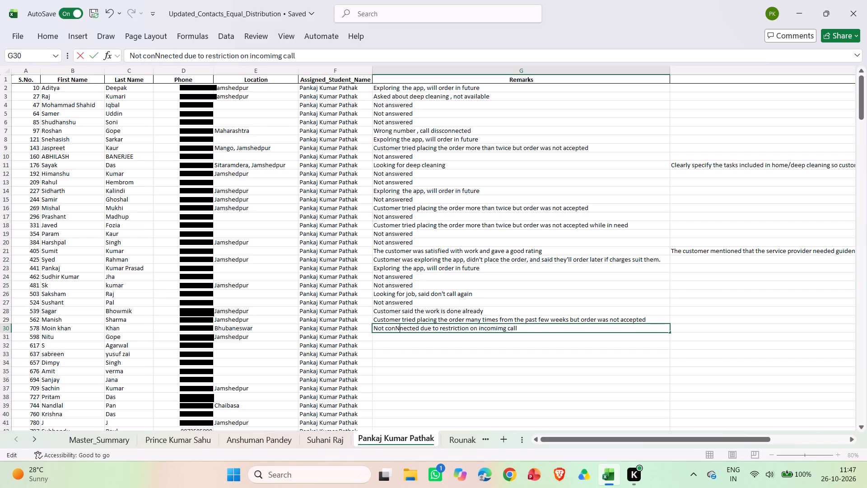
{"action": "key", "text": "BackSpace"}
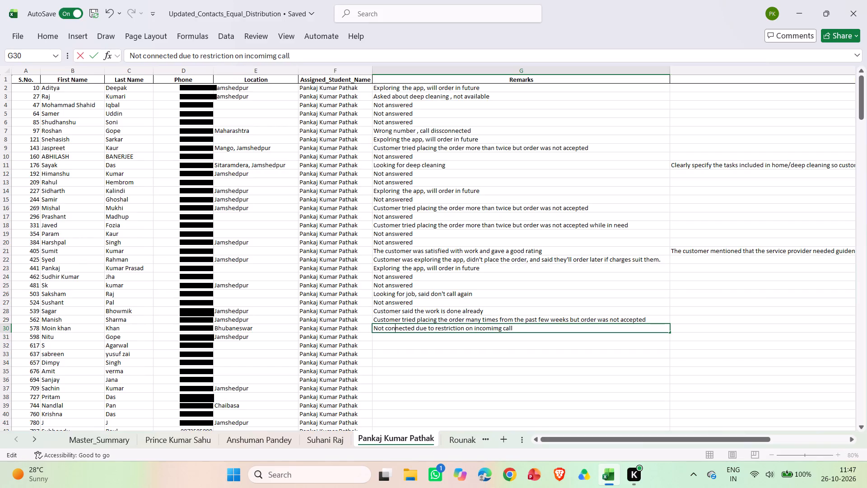
{"action": "key", "text": "n"}
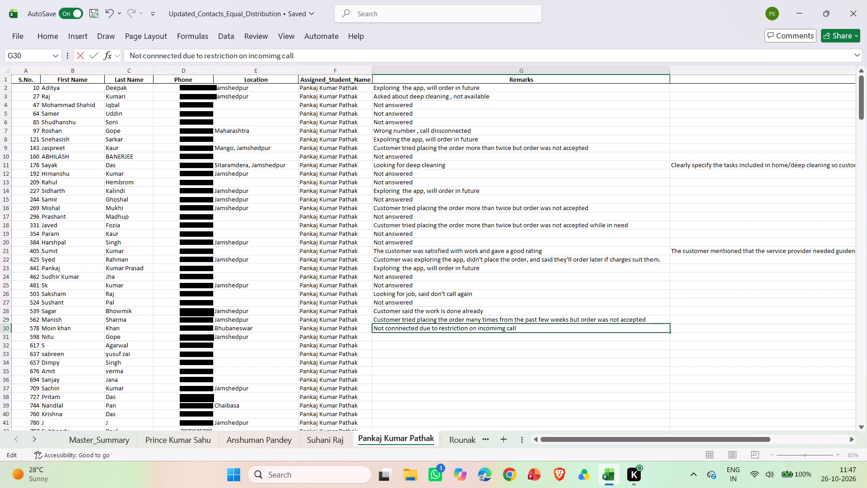
{"action": "key", "text": "BackSpace"}
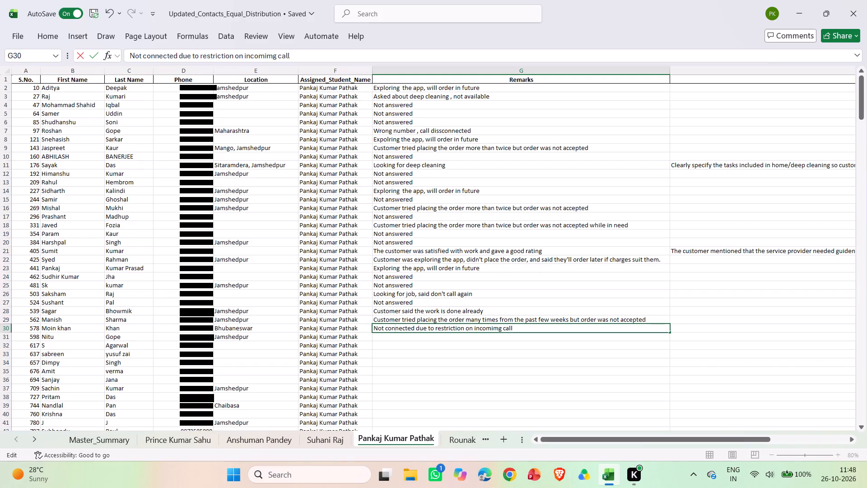
{"action": "key", "text": "Return"}
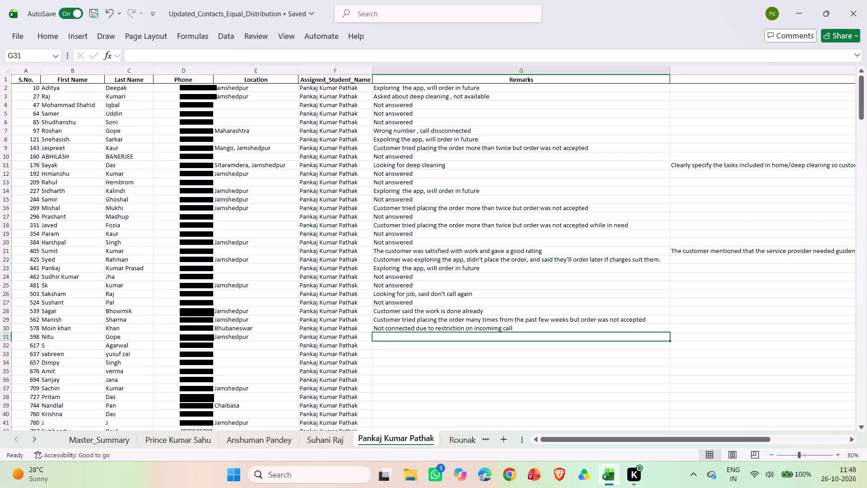
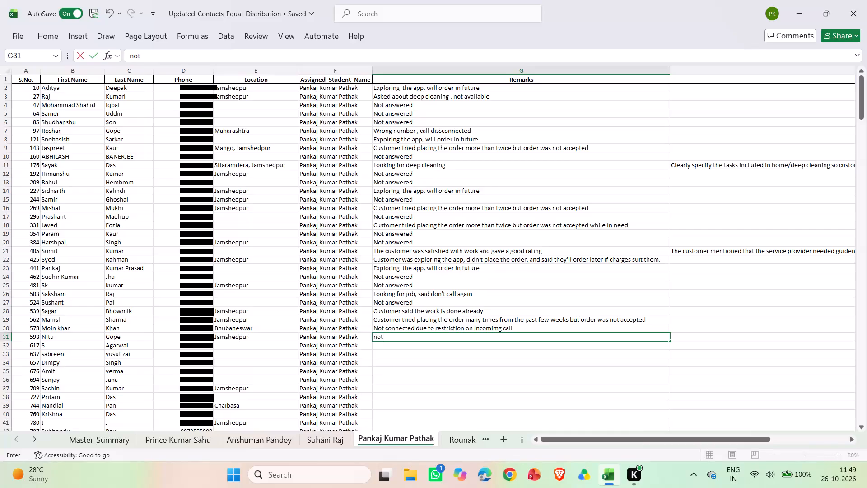
Complete the remark in cell G31 for contact S.No. 598 as "Not answered".
{"action": "key", "text": "space"}
{"action": "key", "text": "a"}
{"action": "key", "text": "Return"}
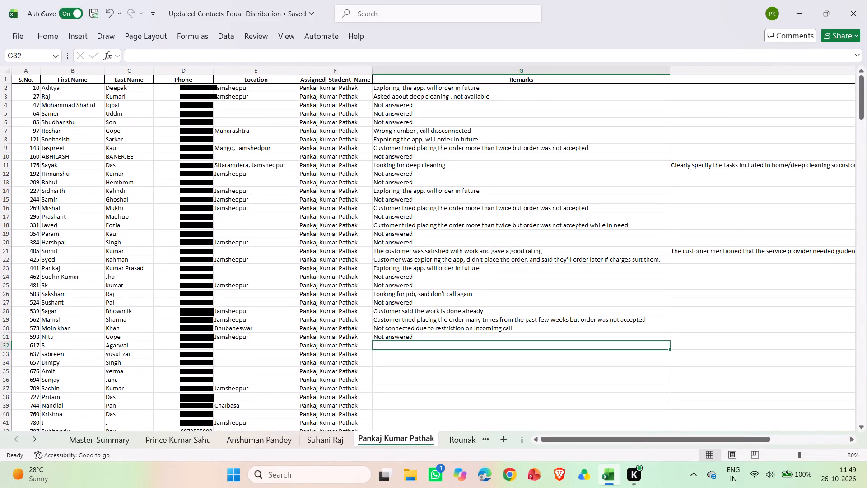
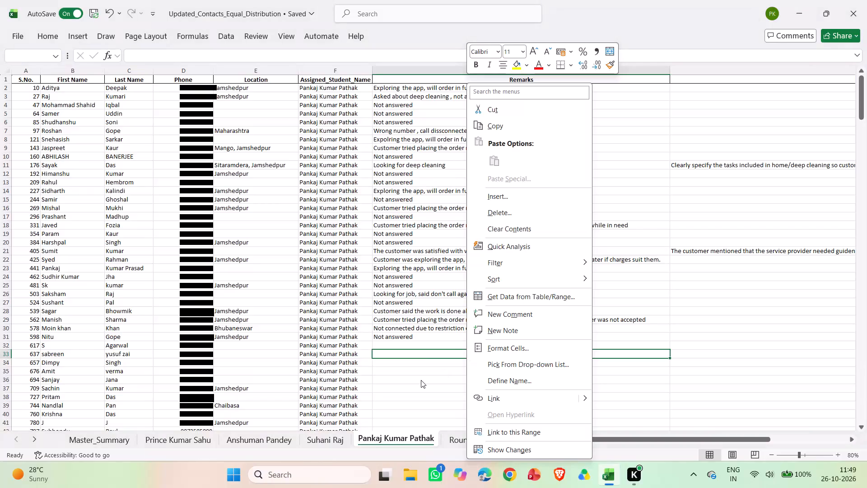
Dismiss the open context menu and select the empty Remarks cell G32 for contact S.No. 617.
{"action": "left_click", "coordinate": [424, 372]}
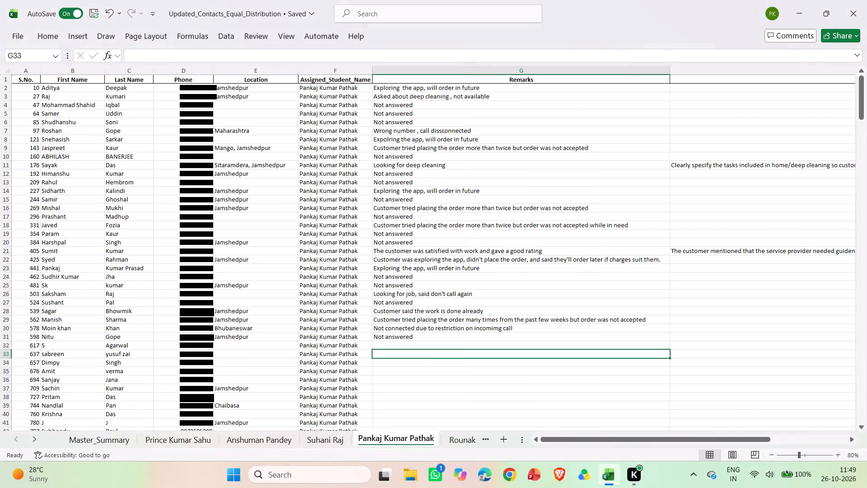
{"action": "left_click", "coordinate": [431, 347]}
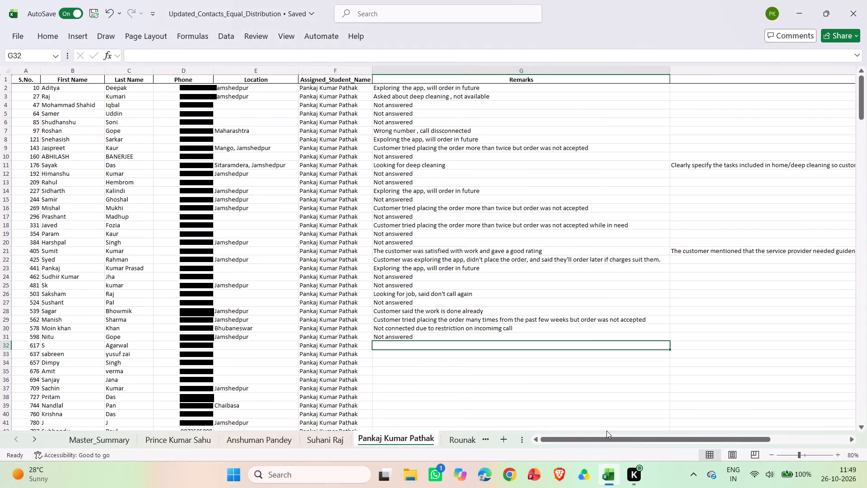
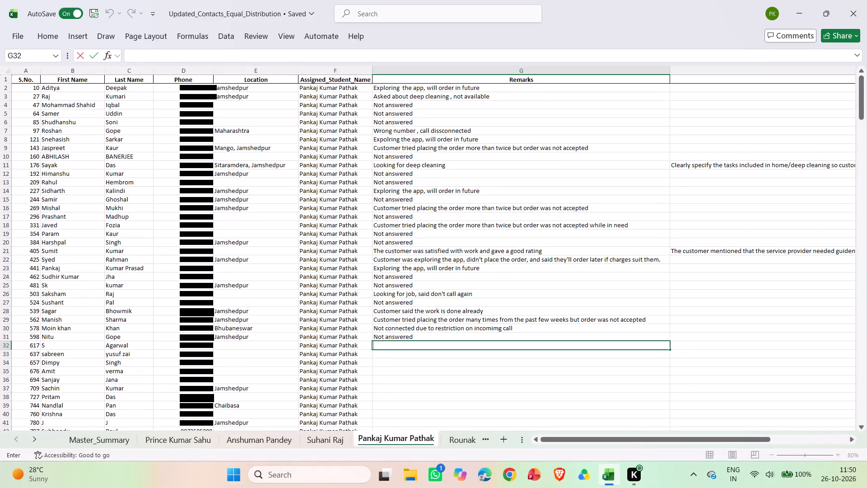
Enter the remark "Not answered" in cell G32 for contact S.No. 617.
{"action": "type", "text": "not"}
{"action": "key", "text": "space"}
{"action": "key", "text": "a"}
{"action": "key", "text": "Return"}
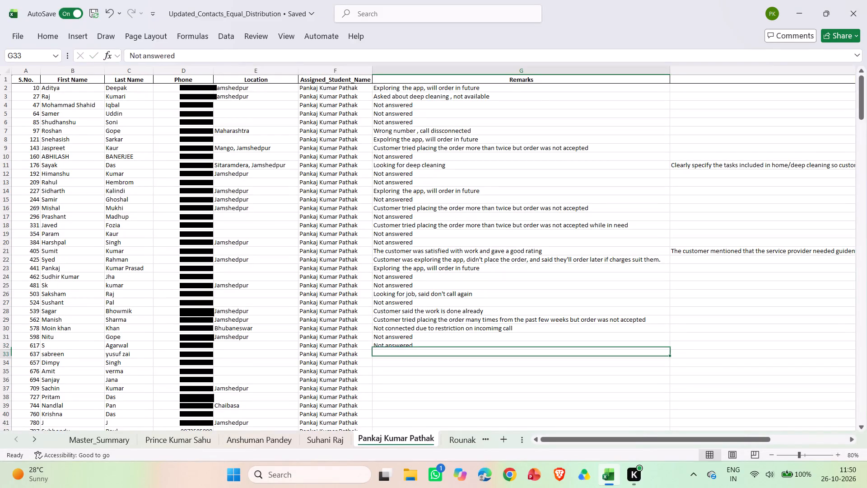
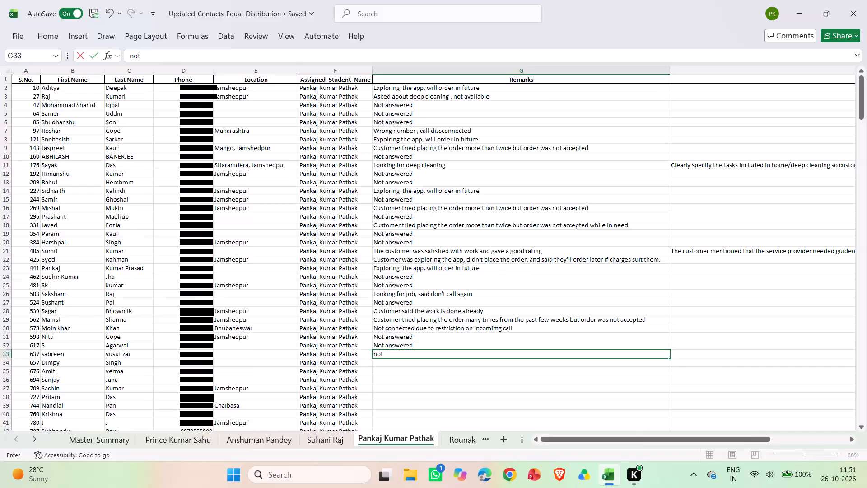
Enter the remark "Not answered" in cell G33 for contact S.No. 637, with a capital N and no leading space.
{"action": "key", "text": "Return"}
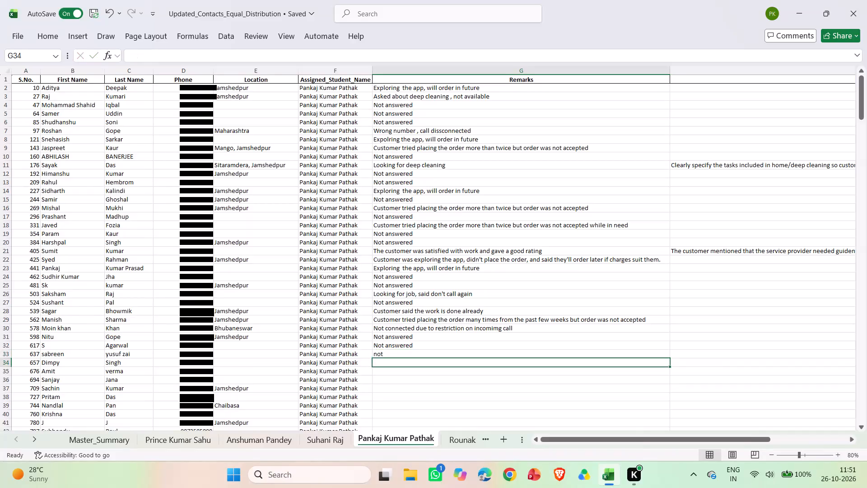
{"action": "key", "text": "Up"}
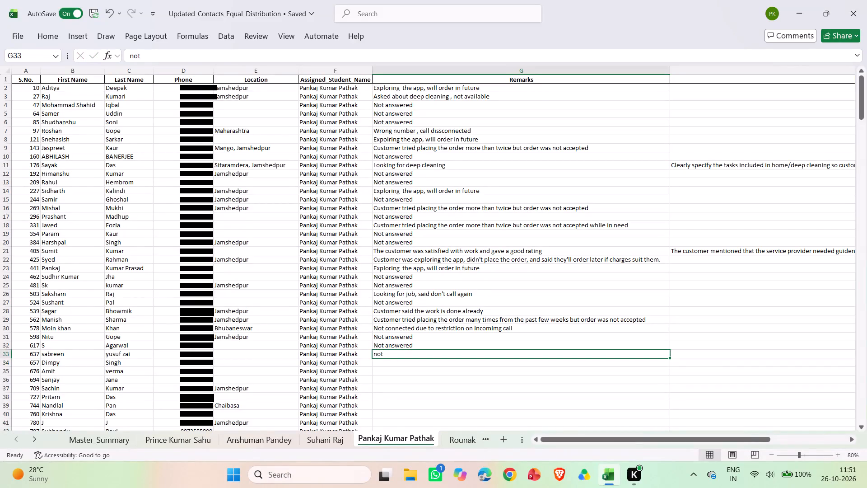
{"action": "key", "text": "space"}
{"action": "key", "text": "n"}
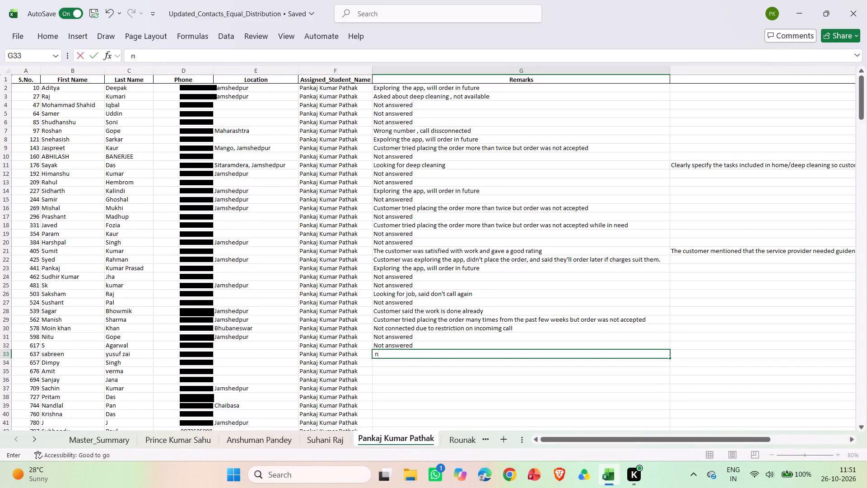
{"action": "key", "text": "o"}
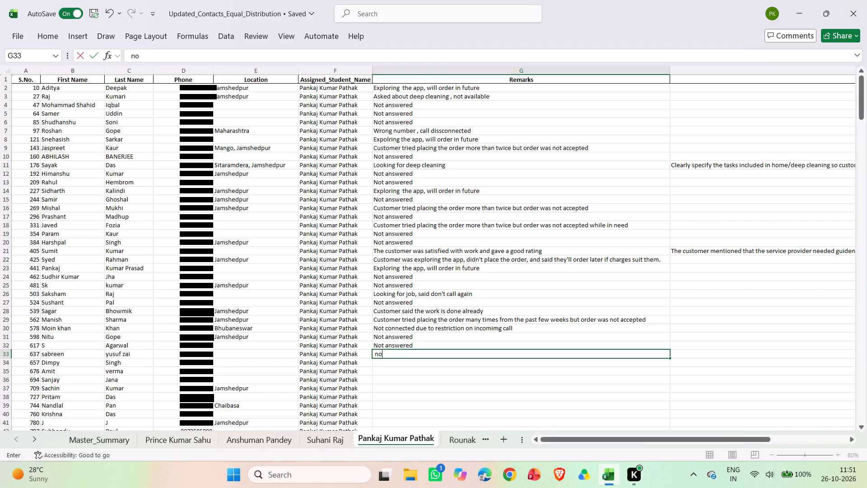
{"action": "type", "text": "t"}
{"action": "key", "text": "space"}
{"action": "key", "text": "a"}
{"action": "key", "text": "n"}
{"action": "key", "text": "s"}
{"action": "type", "text": "werer"}
{"action": "key", "text": "BackSpace"}
{"action": "key", "text": "d"}
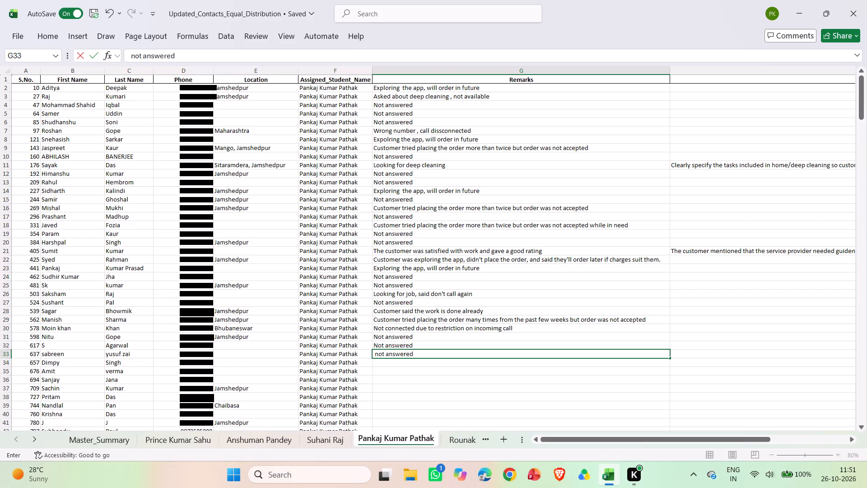
{"action": "double_click", "coordinate": [379, 354]}
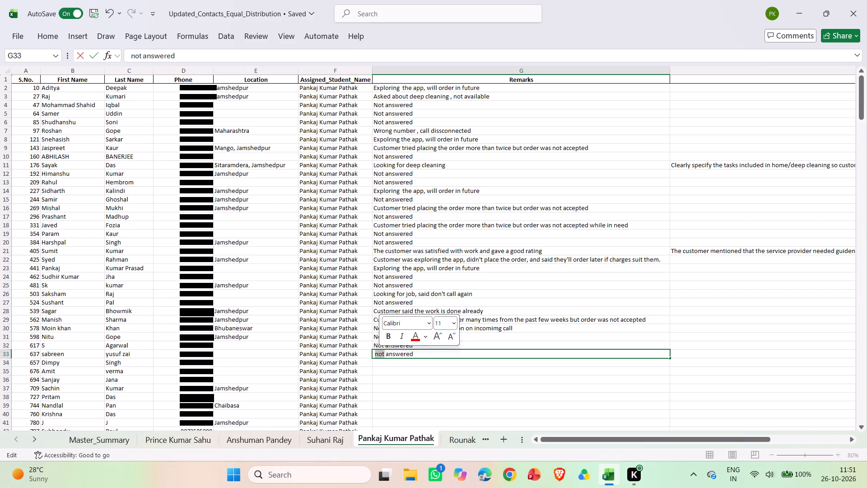
{"action": "key", "text": "BackSpace"}
{"action": "key", "text": "BackSpace"}
{"action": "key", "text": "BackSpace"}
{"action": "key", "text": "BackSpace"}
{"action": "key", "text": "BackSpace"}
{"action": "type", "text": "not"}
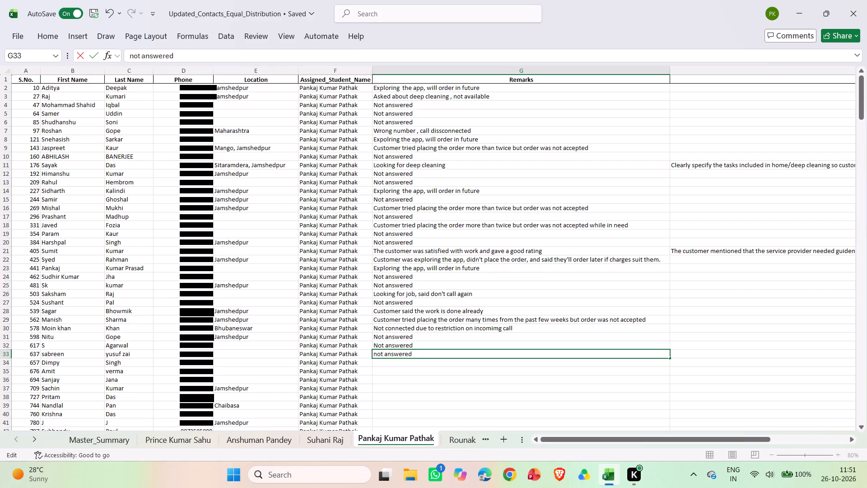
{"action": "key", "text": "BackSpace"}
{"action": "key", "text": "BackSpace"}
{"action": "key", "text": "BackSpace"}
{"action": "key", "text": "BackSpace"}
{"action": "key", "text": "n"}
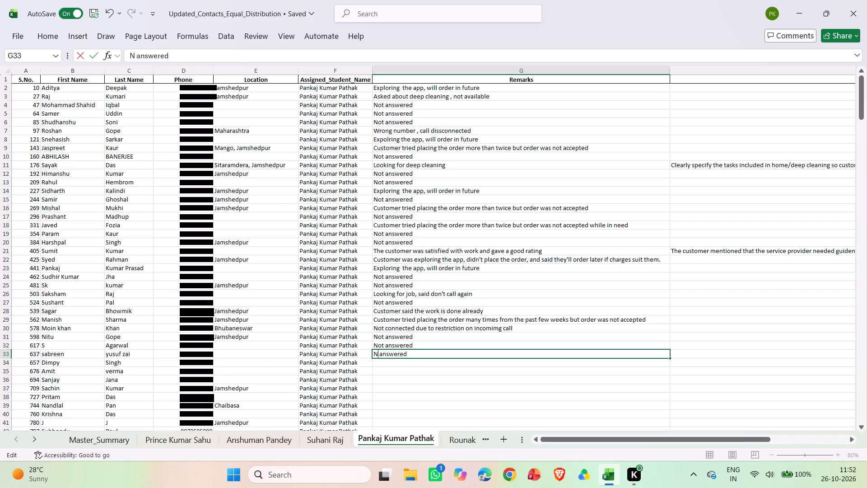
{"action": "type", "text": "ot"}
{"action": "key", "text": "Return"}
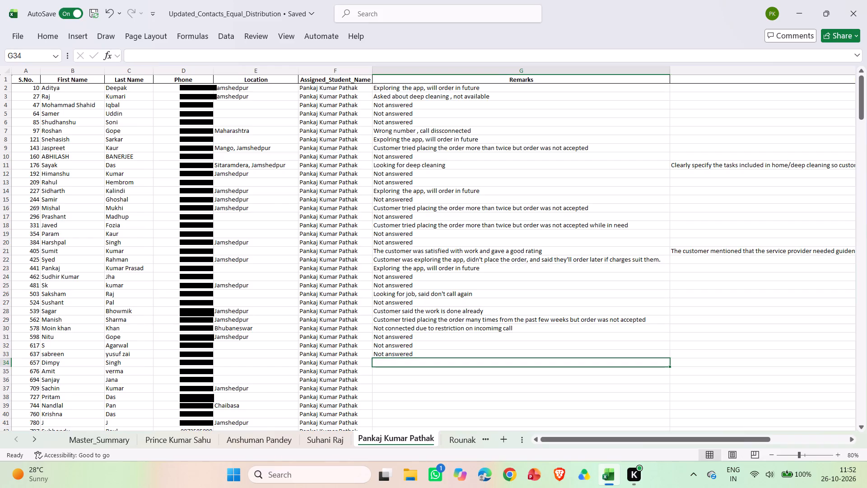
Look through the assigned contact list down to its last row and return to the first rows.
{"action": "scroll", "coordinate": [380, 353], "scroll_direction": "up", "scroll_amount": 1}
{"action": "scroll", "coordinate": [380, 353], "scroll_direction": "down", "scroll_amount": 4}
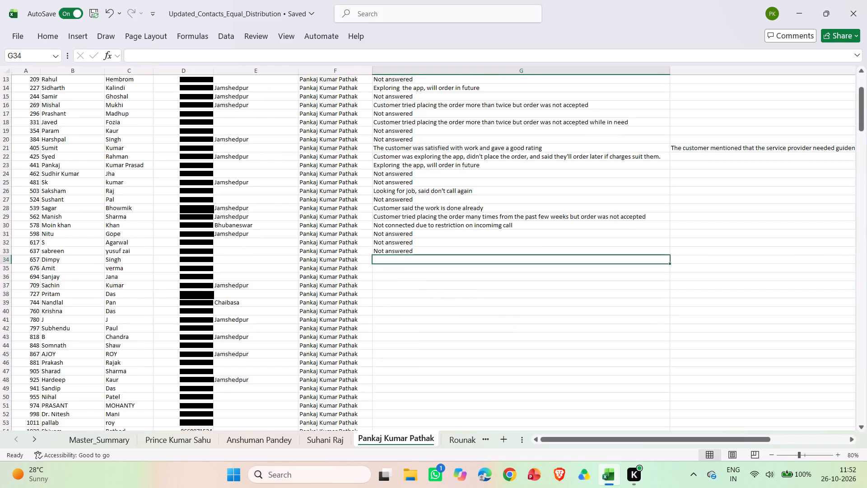
{"action": "scroll", "coordinate": [380, 353], "scroll_direction": "down", "scroll_amount": 20}
{"action": "scroll", "coordinate": [380, 353], "scroll_direction": "down", "scroll_amount": 15}
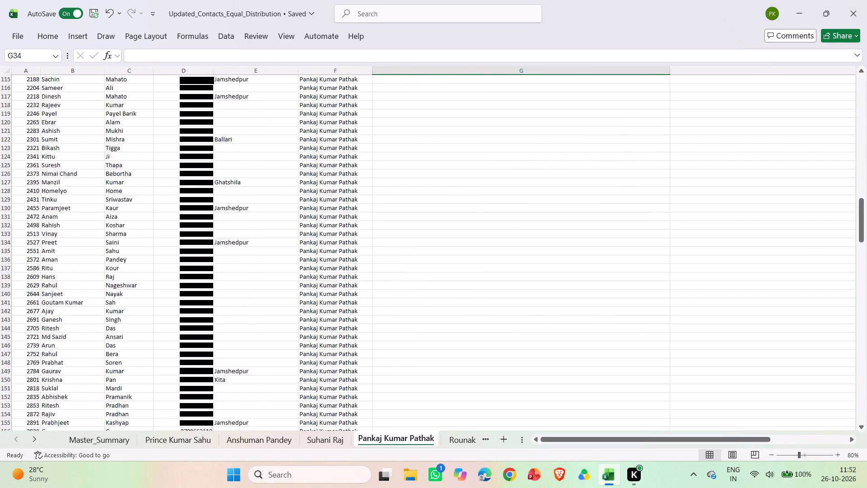
{"action": "scroll", "coordinate": [380, 353], "scroll_direction": "down", "scroll_amount": 20}
{"action": "scroll", "coordinate": [380, 353], "scroll_direction": "down", "scroll_amount": 20}
{"action": "scroll", "coordinate": [380, 353], "scroll_direction": "down", "scroll_amount": 1}
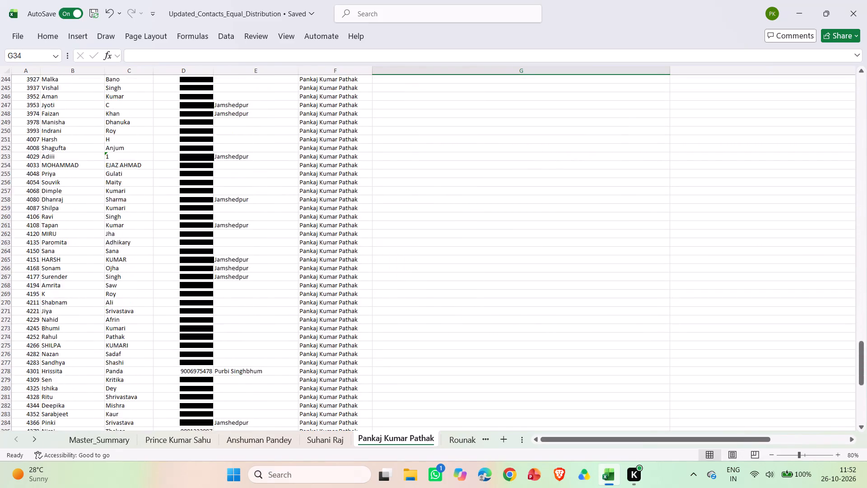
{"action": "scroll", "coordinate": [380, 353], "scroll_direction": "down", "scroll_amount": 13}
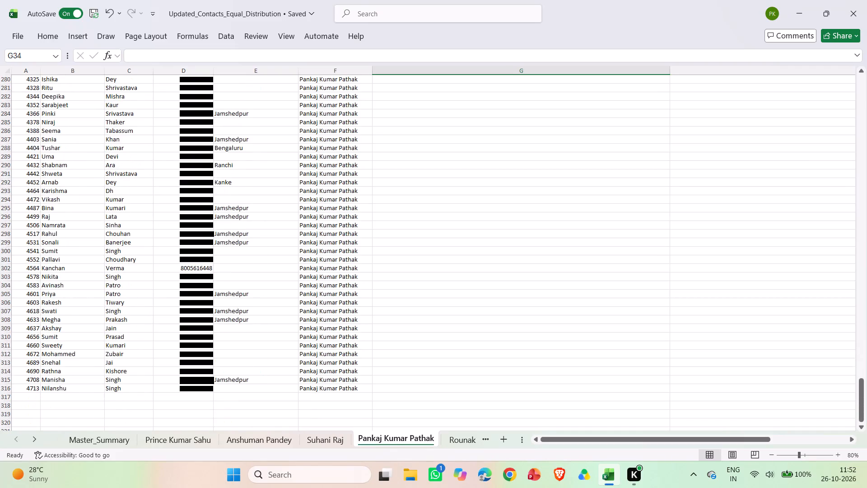
{"action": "scroll", "coordinate": [380, 353], "scroll_direction": "up", "scroll_amount": 6}
{"action": "scroll", "coordinate": [380, 353], "scroll_direction": "down", "scroll_amount": 2}
{"action": "scroll", "coordinate": [380, 353], "scroll_direction": "up", "scroll_amount": 4}
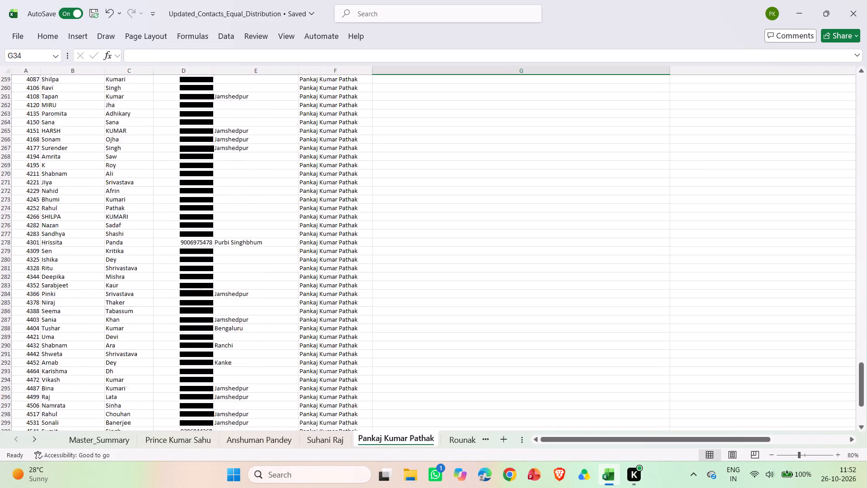
{"action": "scroll", "coordinate": [380, 353], "scroll_direction": "up", "scroll_amount": 3}
{"action": "scroll", "coordinate": [380, 353], "scroll_direction": "up", "scroll_amount": 20}
{"action": "scroll", "coordinate": [380, 353], "scroll_direction": "up", "scroll_amount": 17}
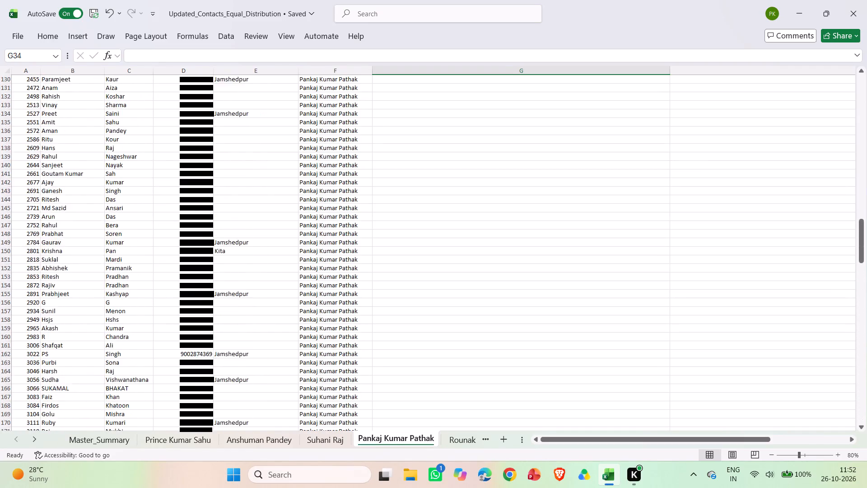
{"action": "scroll", "coordinate": [380, 353], "scroll_direction": "up", "scroll_amount": 20}
{"action": "scroll", "coordinate": [380, 353], "scroll_direction": "up", "scroll_amount": 20}
{"action": "scroll", "coordinate": [380, 353], "scroll_direction": "up", "scroll_amount": 6}
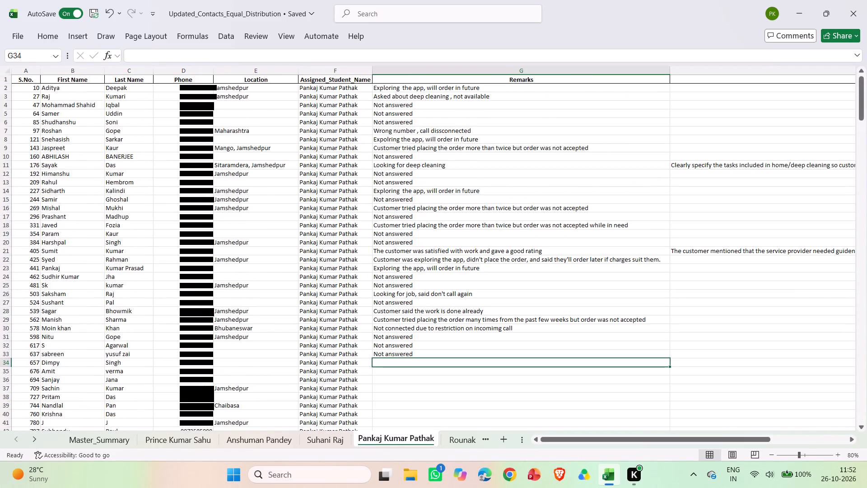
{"action": "scroll", "coordinate": [380, 353], "scroll_direction": "up", "scroll_amount": 7}
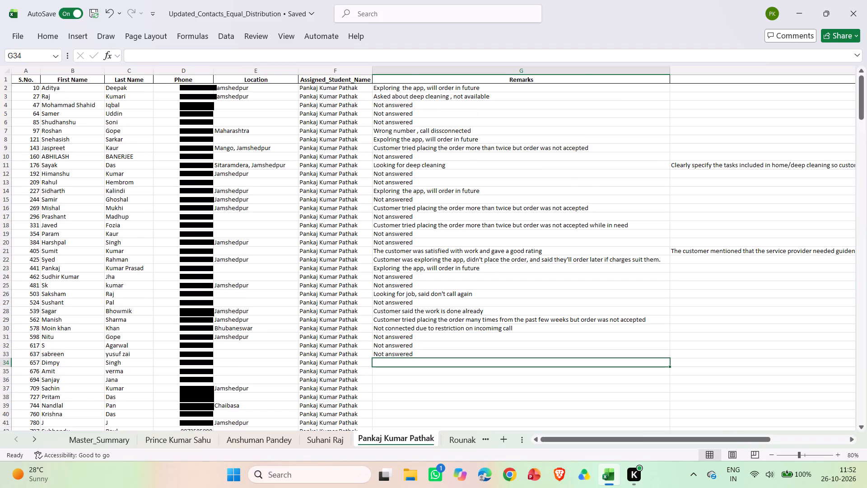
Enter the remark "Not answered" in cell G34 for contact S.No. 657.
{"action": "double_click", "coordinate": [468, 362]}
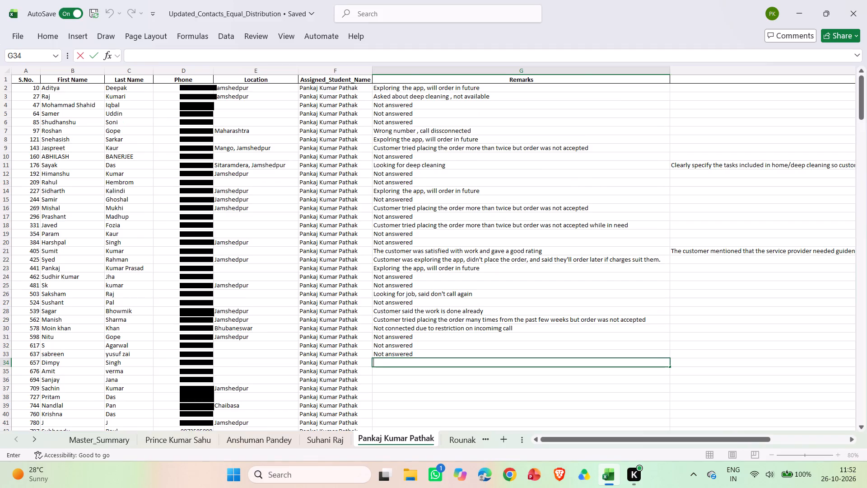
{"action": "type", "text": "no"}
{"action": "key", "text": "t"}
{"action": "key", "text": "space"}
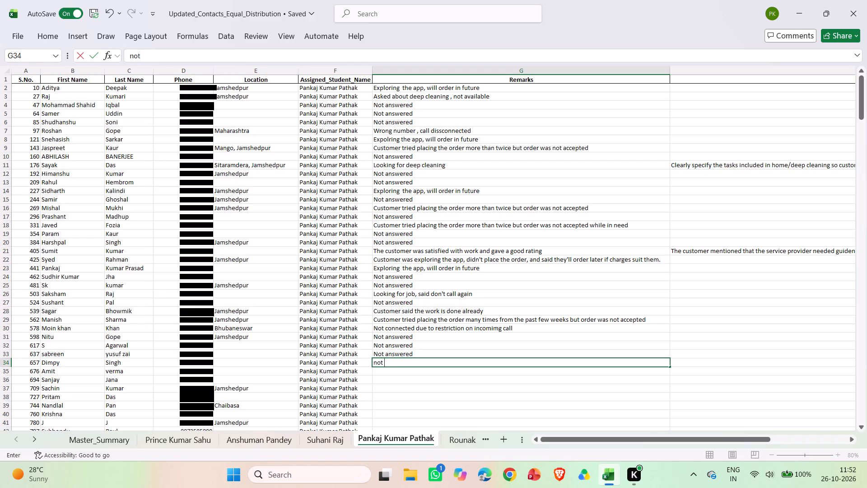
{"action": "key", "text": "a"}
{"action": "key", "text": "Return"}
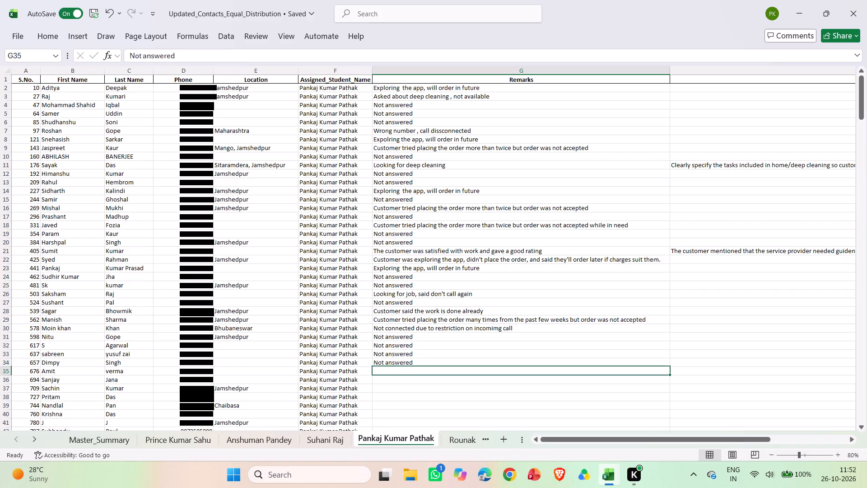
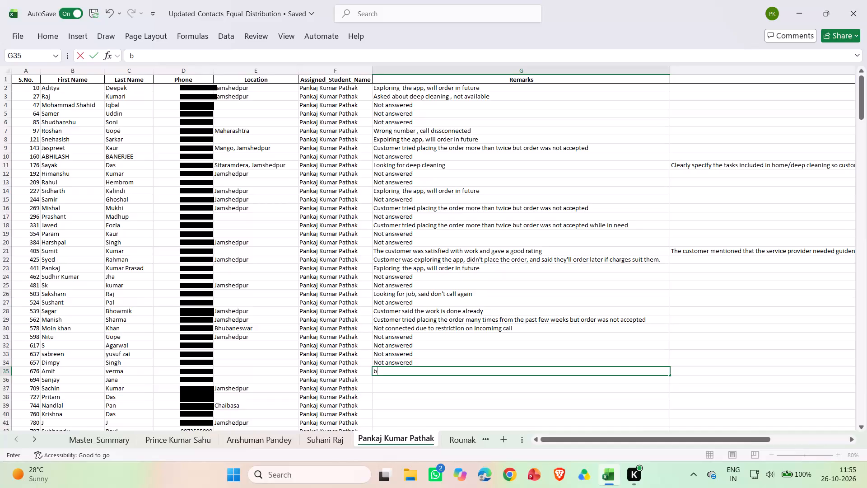
Enter the remark "Busy" with a capital B in cell G35 for contact S.No. 676.
{"action": "key", "text": "BackSpace"}
{"action": "key", "text": "b"}
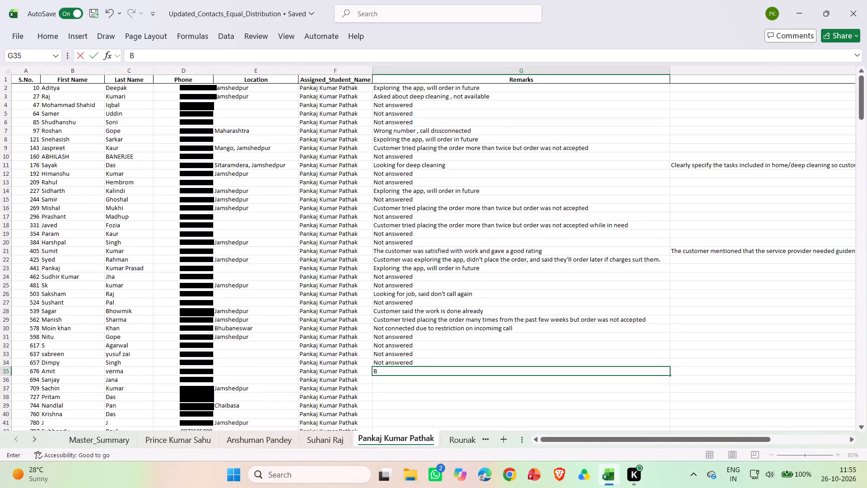
{"action": "type", "text": "us"}
{"action": "key", "text": "y"}
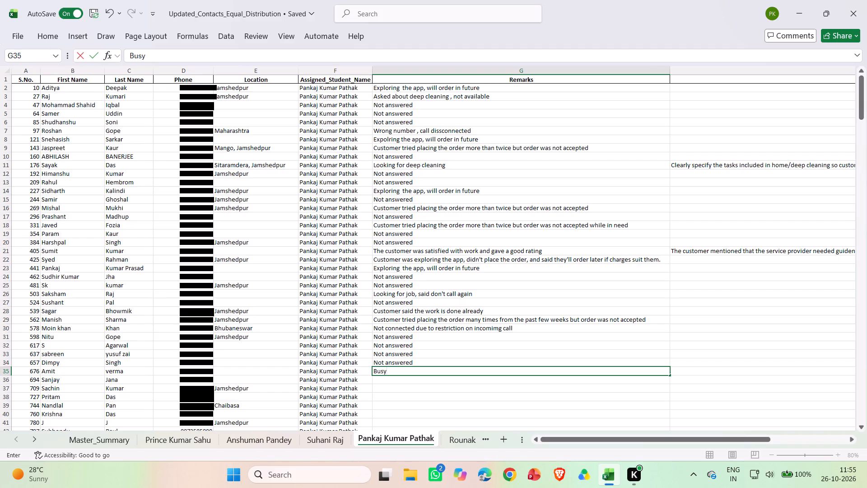
{"action": "key", "text": "Return"}
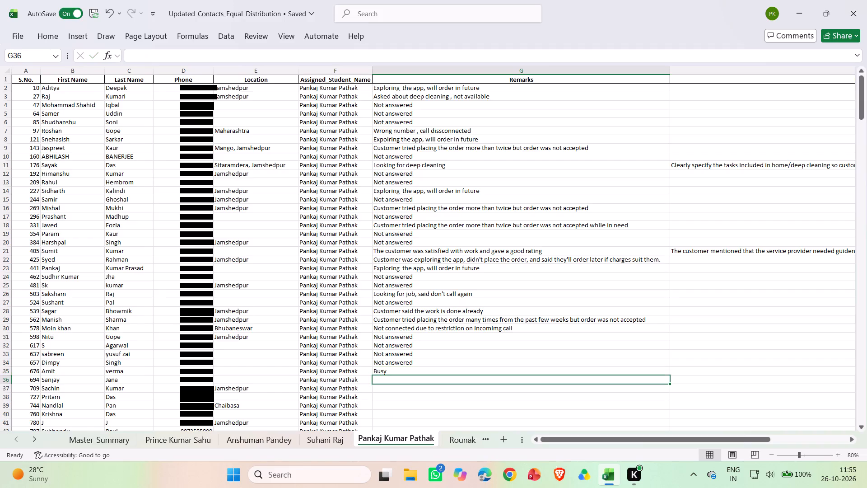
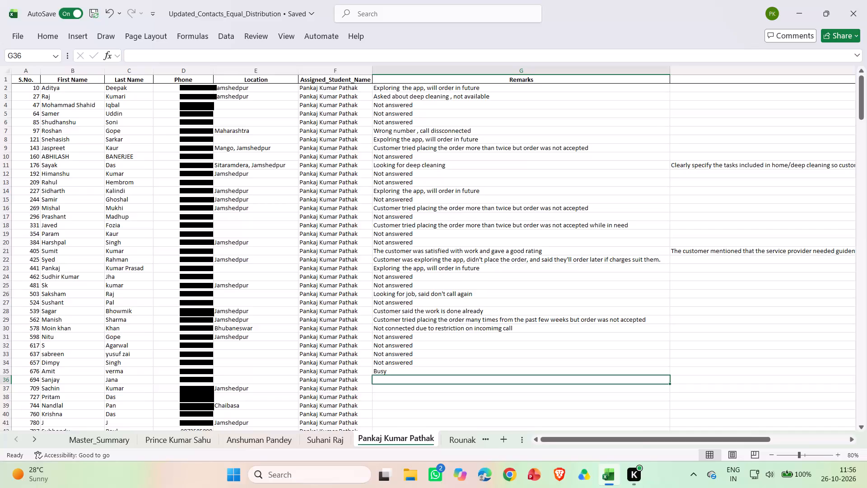
Enter the remark "Exploring the app, will order in future" in cell G36 for contact S.No. 694.
{"action": "double_click", "coordinate": [475, 380]}
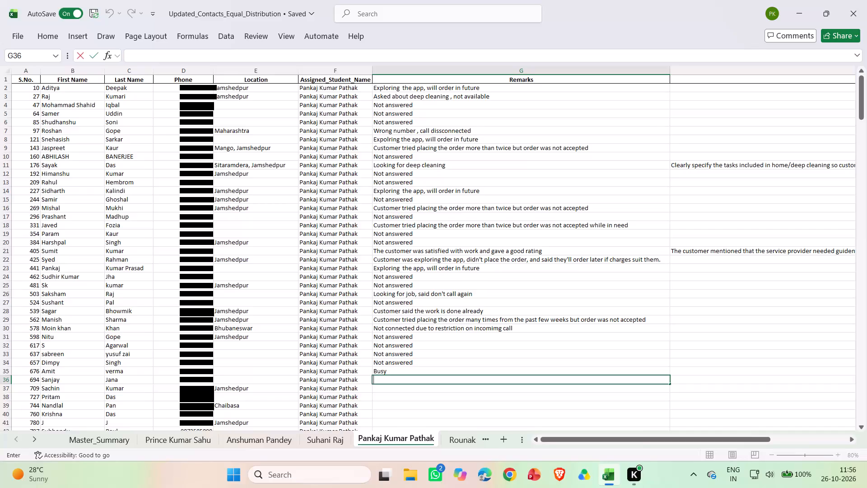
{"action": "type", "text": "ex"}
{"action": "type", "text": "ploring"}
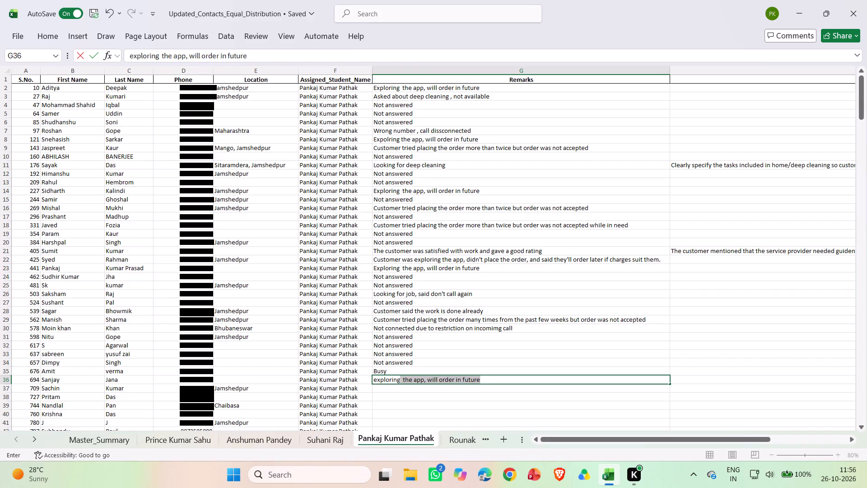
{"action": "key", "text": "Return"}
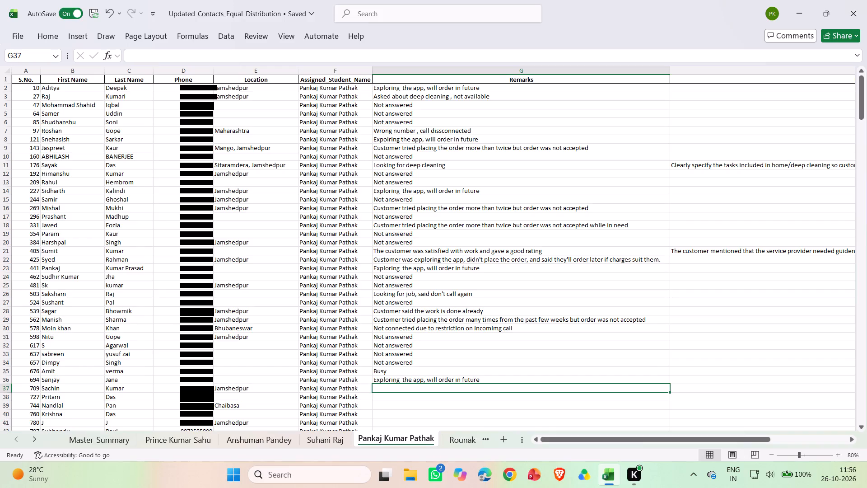
Extend the remark in cell G36 for contact S.No. 694 by appending "and also said" at its end.
{"action": "double_click", "coordinate": [528, 381]}
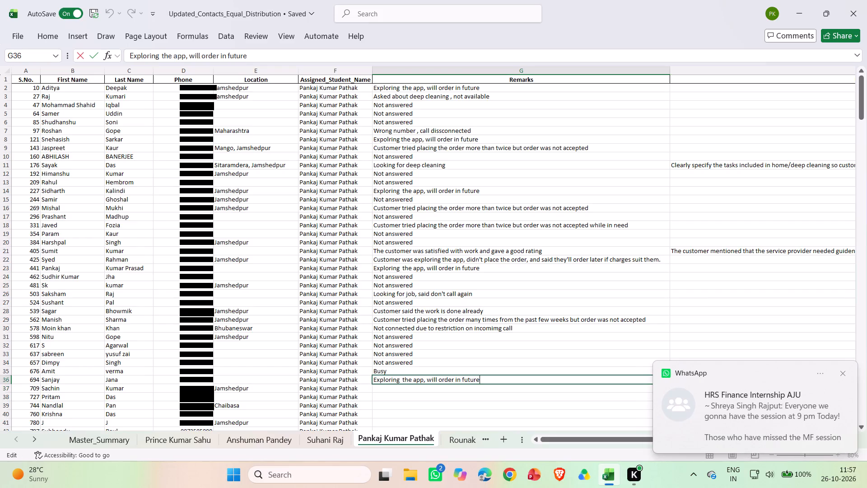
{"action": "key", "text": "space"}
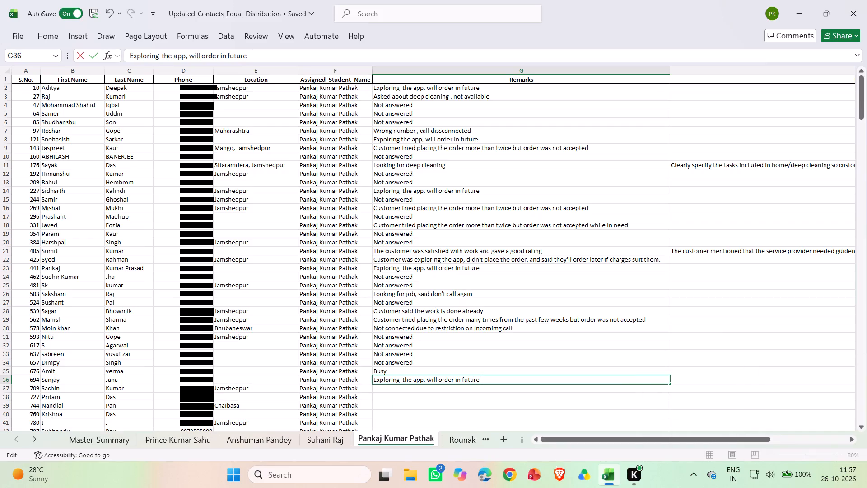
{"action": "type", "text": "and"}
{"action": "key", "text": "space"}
Complete the remark in cell G36 for contact S.No. 694 by adding "also said he is the banker of the homelyo".
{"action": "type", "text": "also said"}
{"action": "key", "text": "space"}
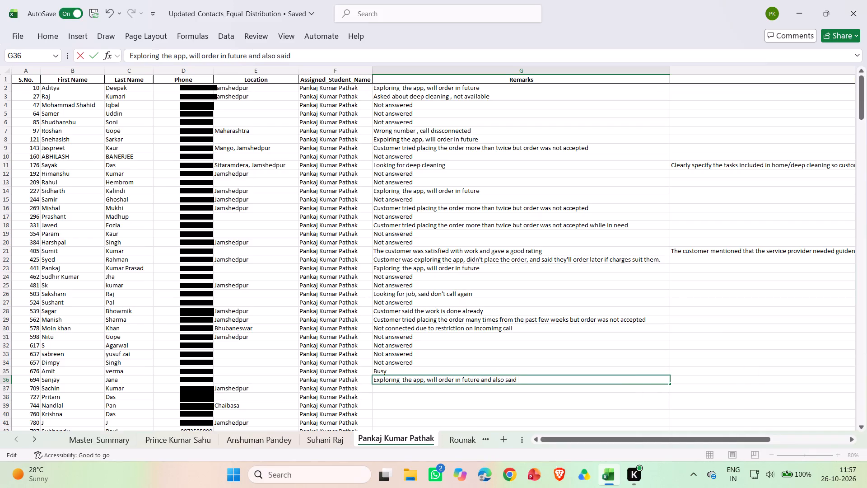
{"action": "type", "text": "he"}
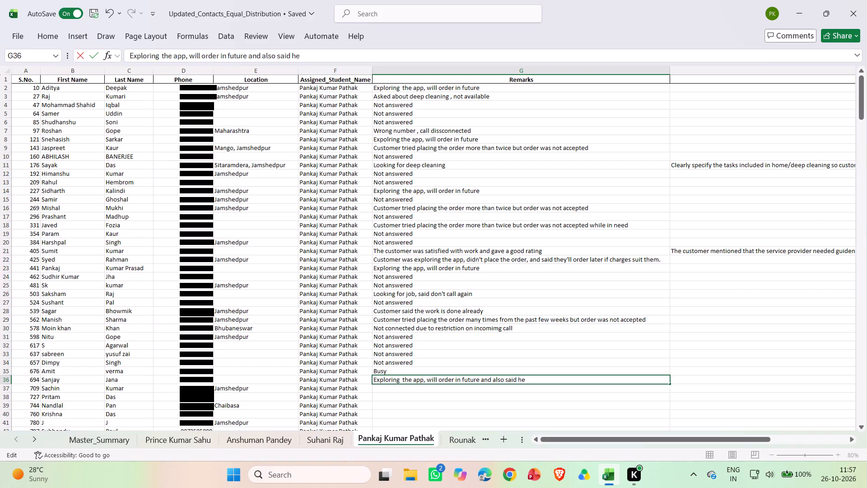
{"action": "key", "text": "space"}
{"action": "type", "text": "is the"}
{"action": "key", "text": "space"}
{"action": "type", "text": "banker"}
{"action": "key", "text": "space"}
{"action": "type", "text": "o"}
{"action": "type", "text": "f"}
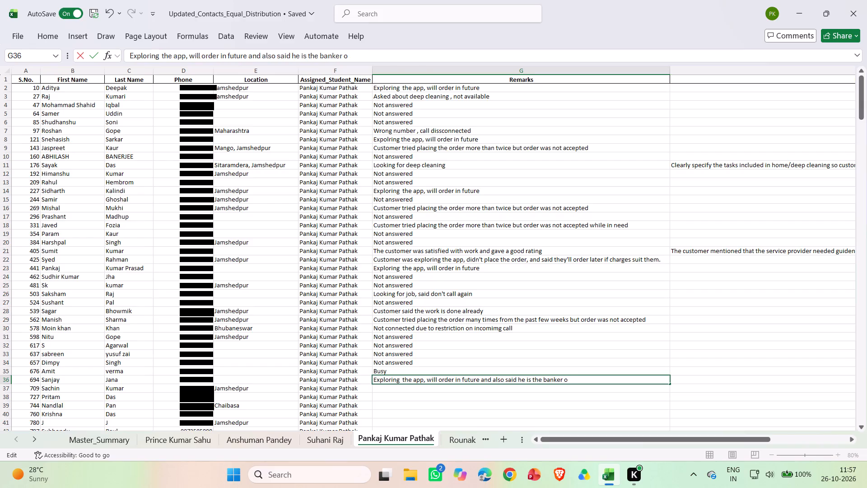
{"action": "key", "text": "space"}
{"action": "type", "text": "the"}
{"action": "key", "text": "space"}
{"action": "type", "text": "home"}
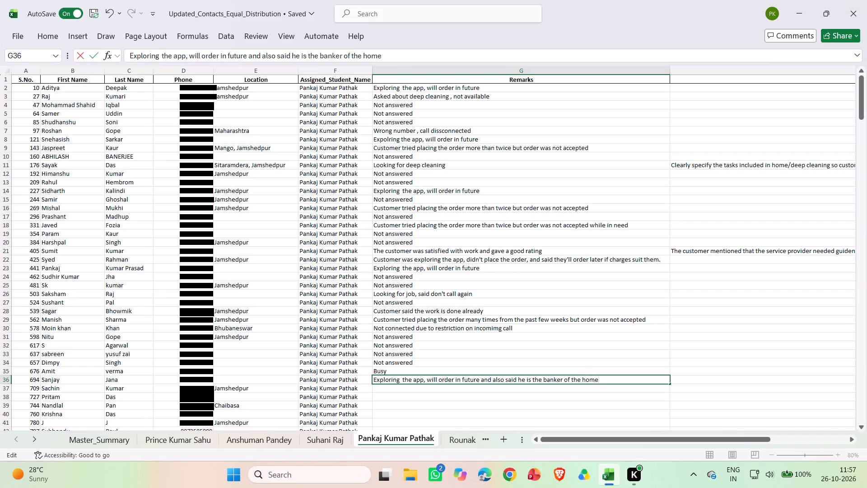
{"action": "type", "text": "lyo"}
{"action": "key", "text": "Return"}
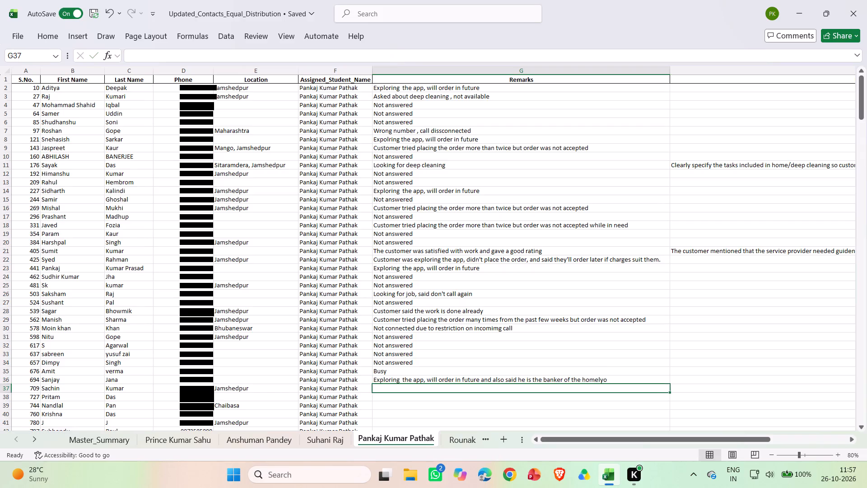
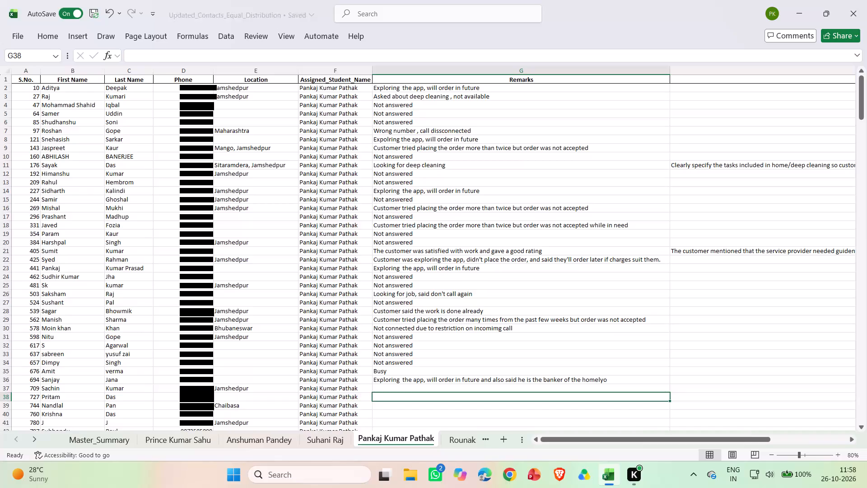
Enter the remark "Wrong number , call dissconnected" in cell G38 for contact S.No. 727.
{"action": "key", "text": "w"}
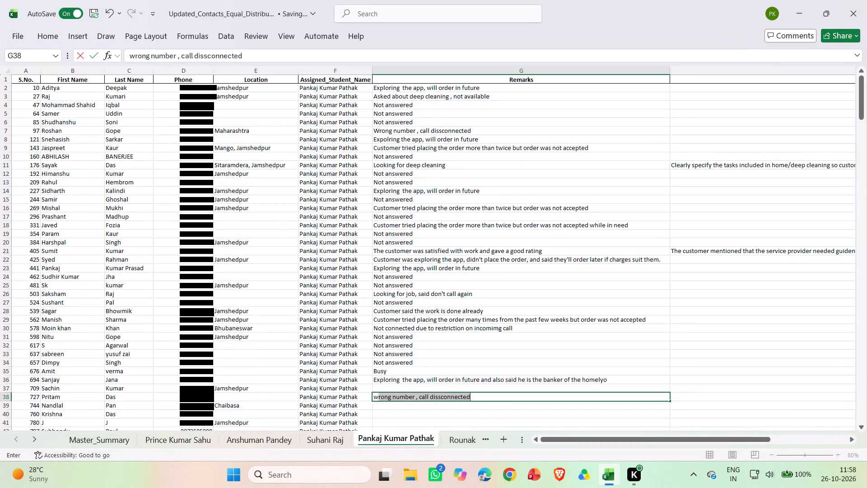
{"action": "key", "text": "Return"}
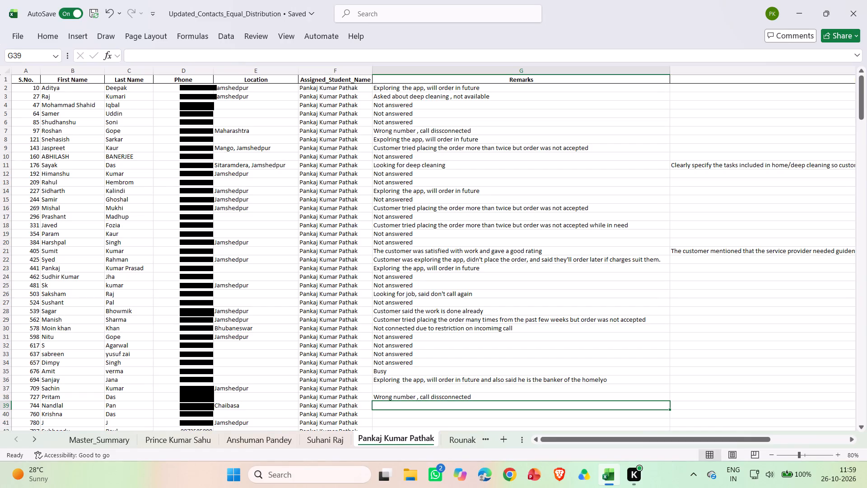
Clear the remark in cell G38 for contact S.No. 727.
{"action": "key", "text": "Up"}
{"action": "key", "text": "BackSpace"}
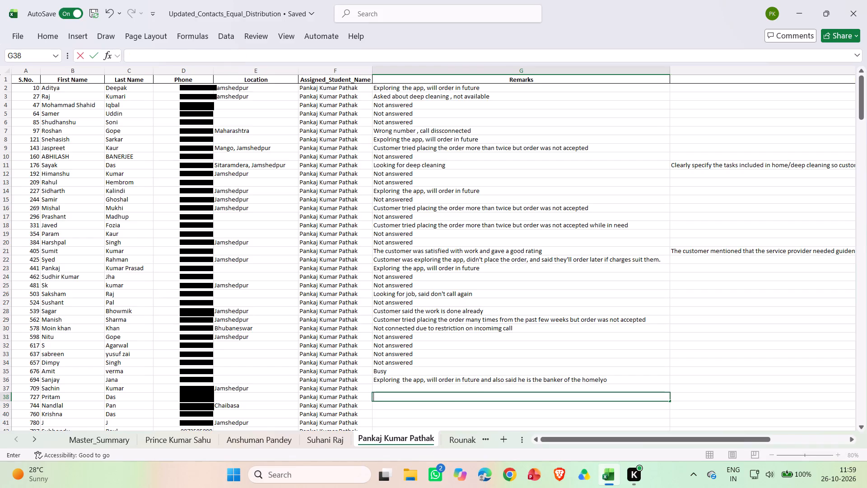
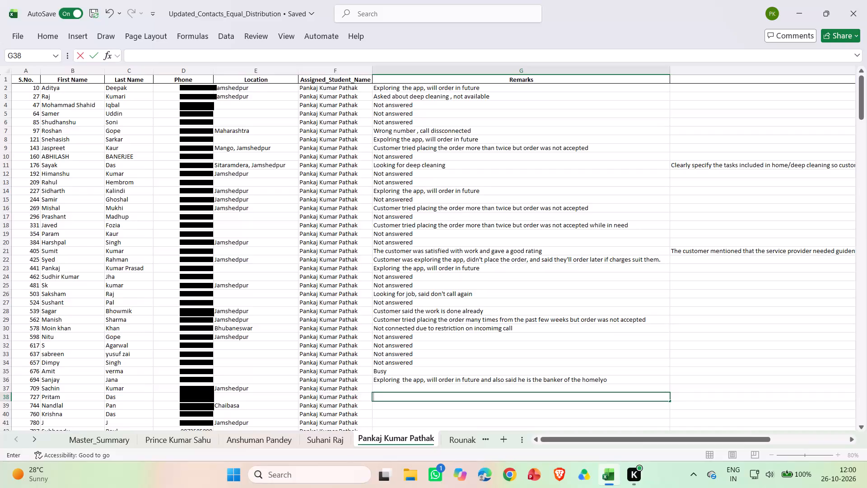
Enter the remark "Not answered" in cell G38 for contact S.No. 727.
{"action": "double_click", "coordinate": [504, 397]}
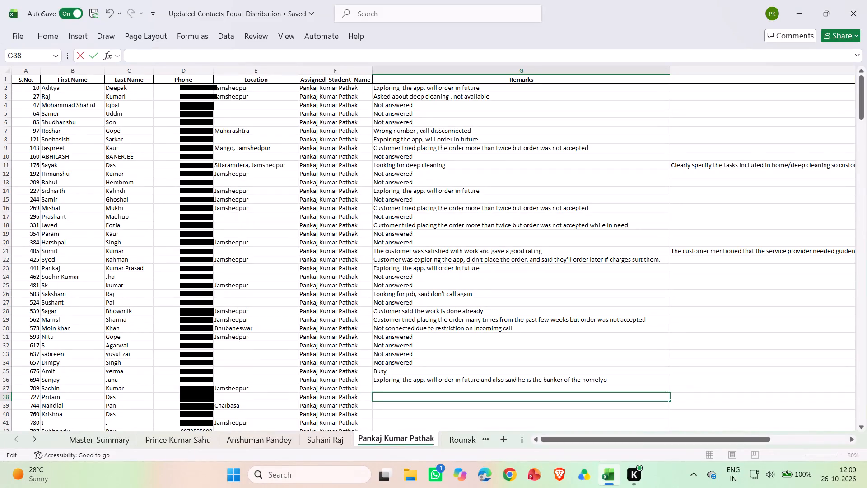
{"action": "type", "text": "not"}
{"action": "key", "text": "space"}
{"action": "key", "text": "a"}
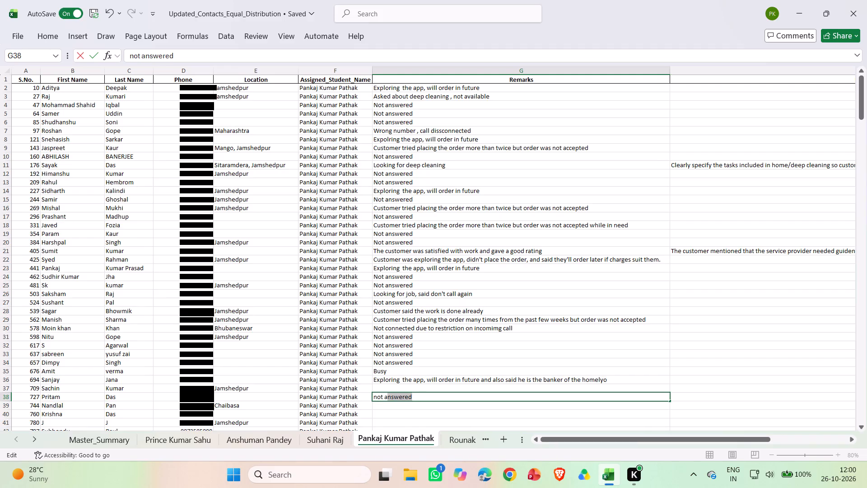
{"action": "key", "text": "Return"}
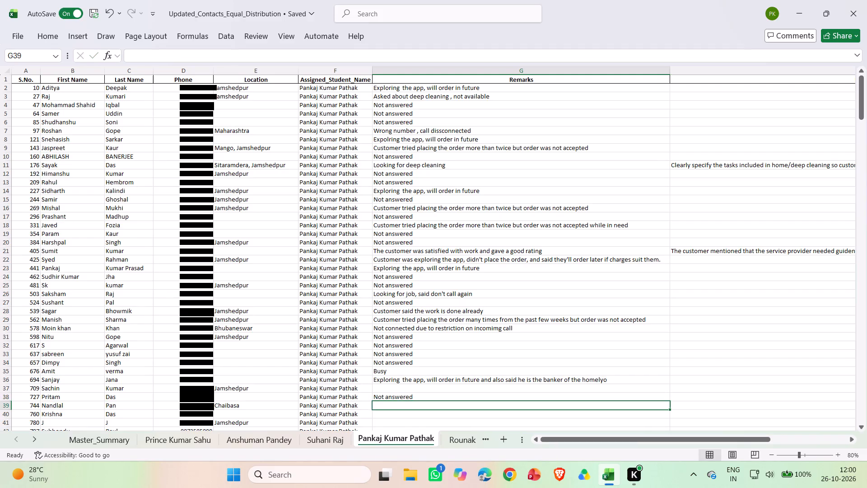
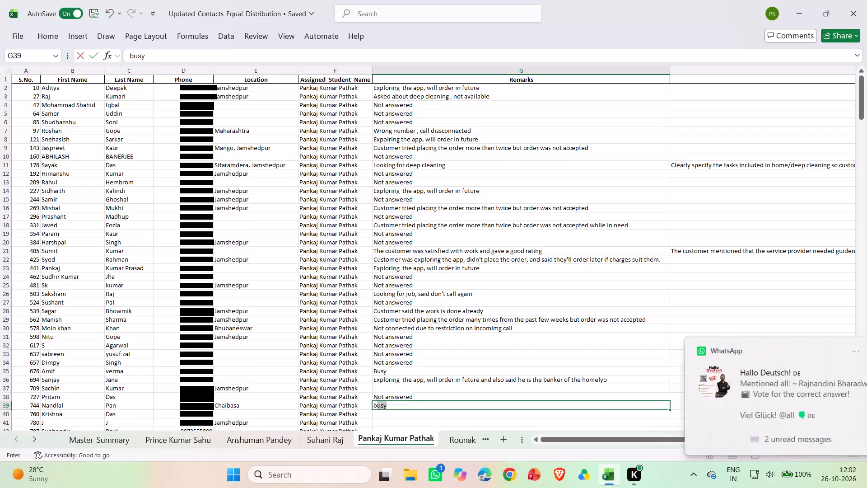
Enter the remark "Busy" in cell G39 for contact S.No. 744.
{"action": "key", "text": "Return"}
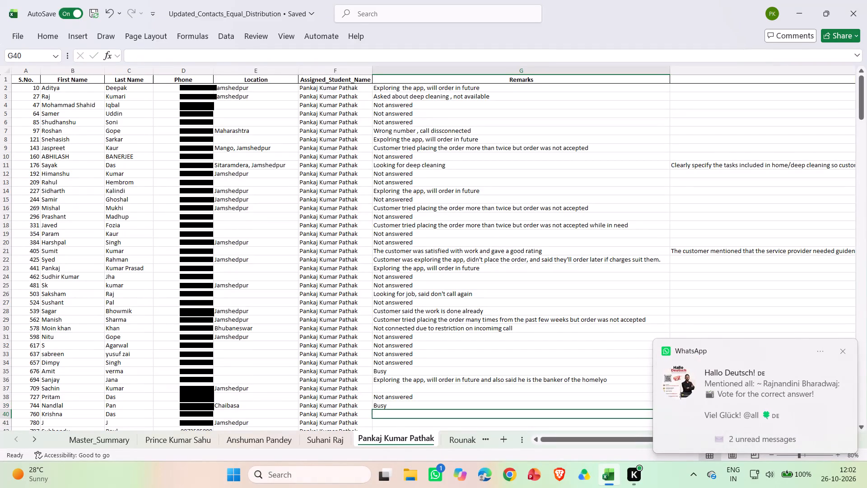
Enter the remark "Not answered" in the empty cell G37 for contact S.No. 709.
{"action": "double_click", "coordinate": [505, 387]}
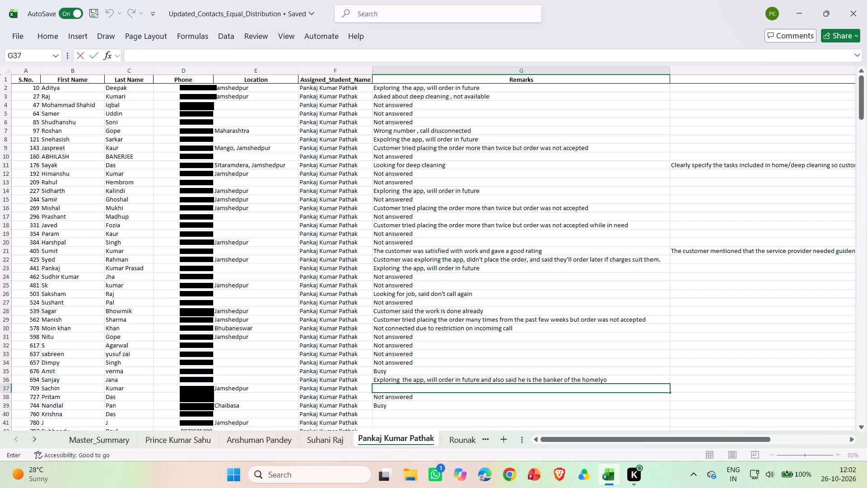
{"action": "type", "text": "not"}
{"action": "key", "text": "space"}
Enter the remark "Not answered" in cell G37 for contact S.No. 709.
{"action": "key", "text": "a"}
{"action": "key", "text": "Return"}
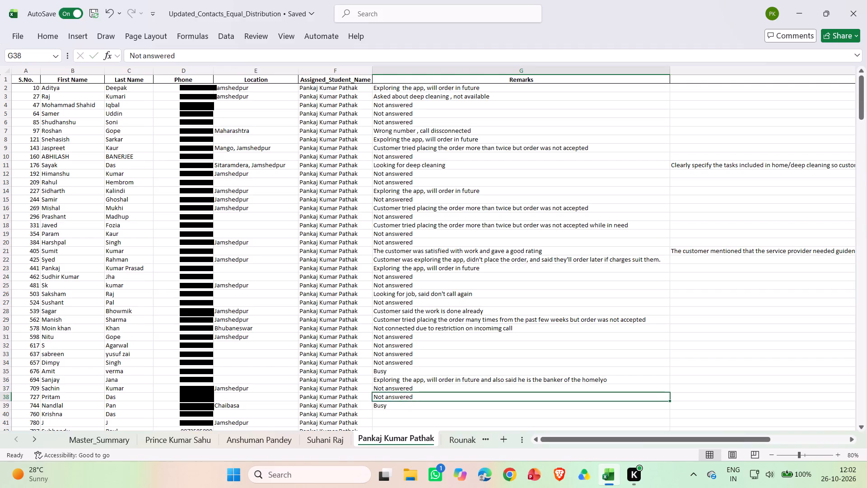
Open the empty Remarks cell G41 for contact S.No. 780 for editing.
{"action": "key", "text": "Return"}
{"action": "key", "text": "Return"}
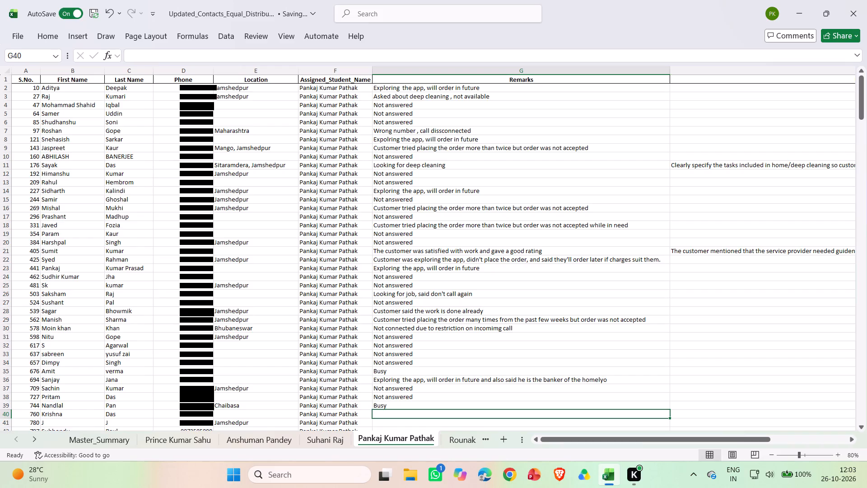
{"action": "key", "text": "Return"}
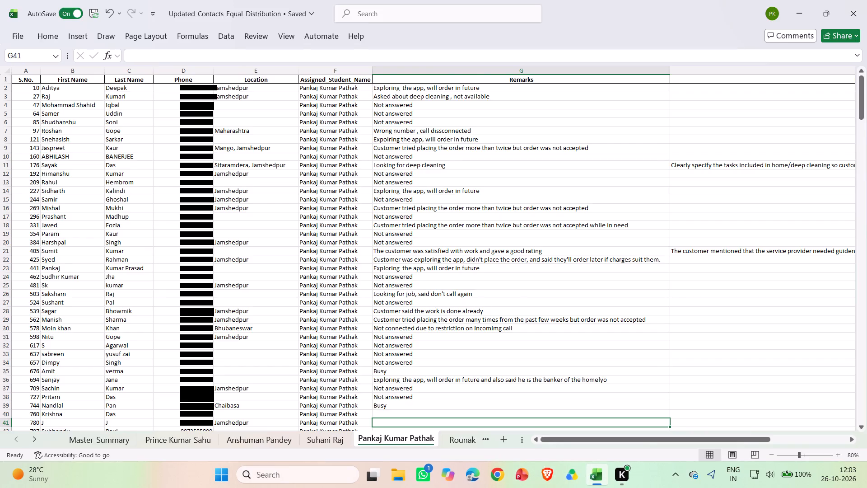
{"action": "scroll", "coordinate": [489, 394], "scroll_direction": "down", "scroll_amount": 9}
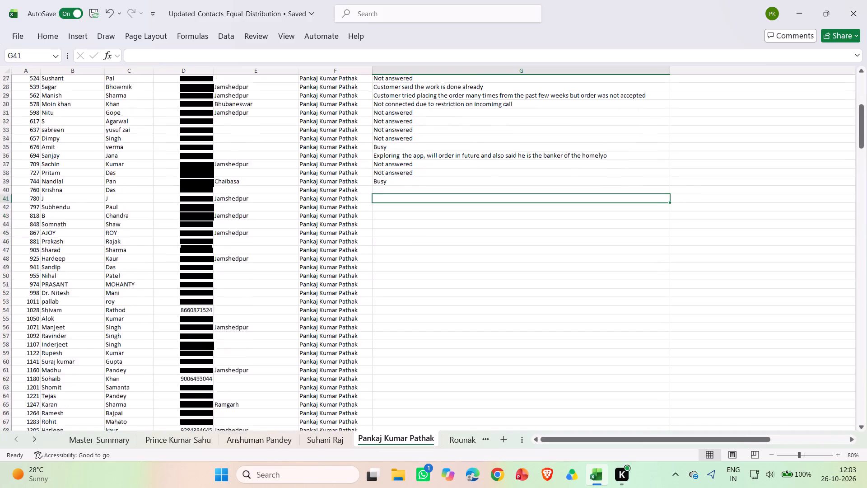
{"action": "scroll", "coordinate": [464, 371], "scroll_direction": "down", "scroll_amount": 1}
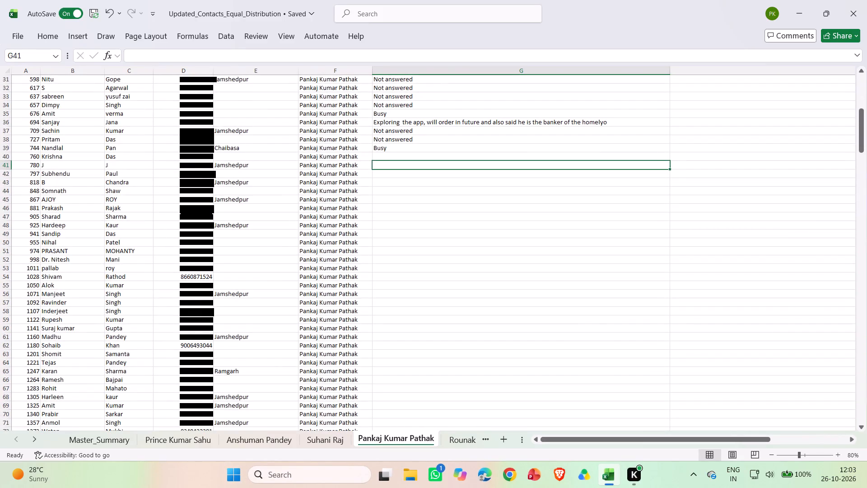
{"action": "double_click", "coordinate": [443, 166]}
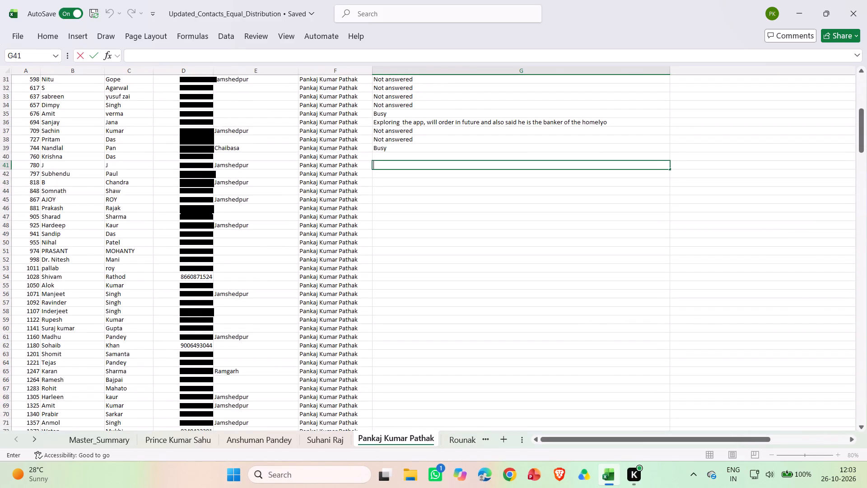
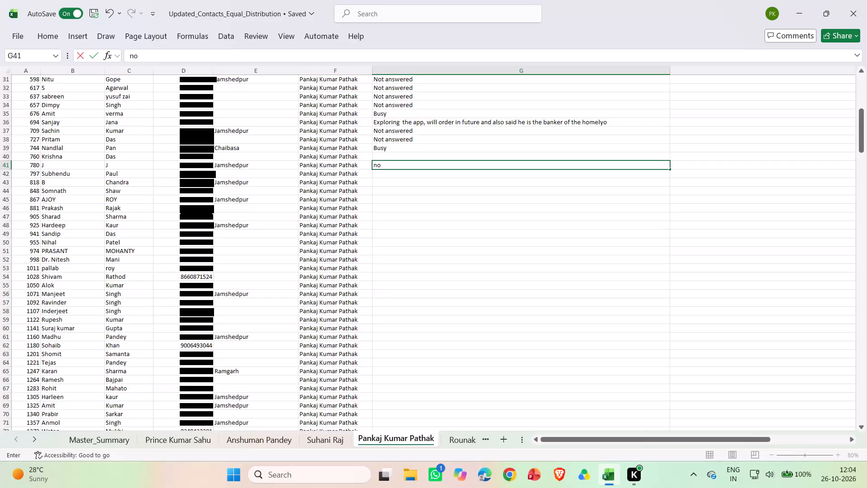
Complete the remark "Not answered" in cell G41 for contact S.No. 780.
{"action": "type", "text": "t"}
{"action": "key", "text": "space"}
{"action": "type", "text": "an"}
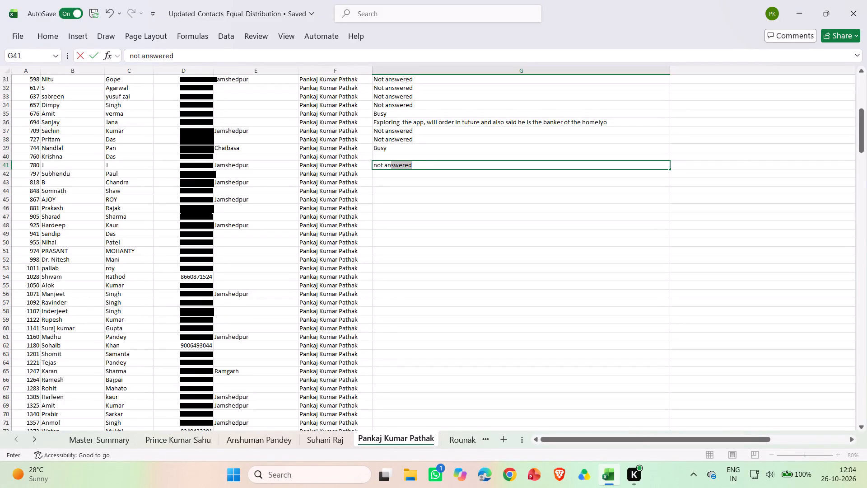
{"action": "type", "text": "swe"}
{"action": "key", "text": "Return"}
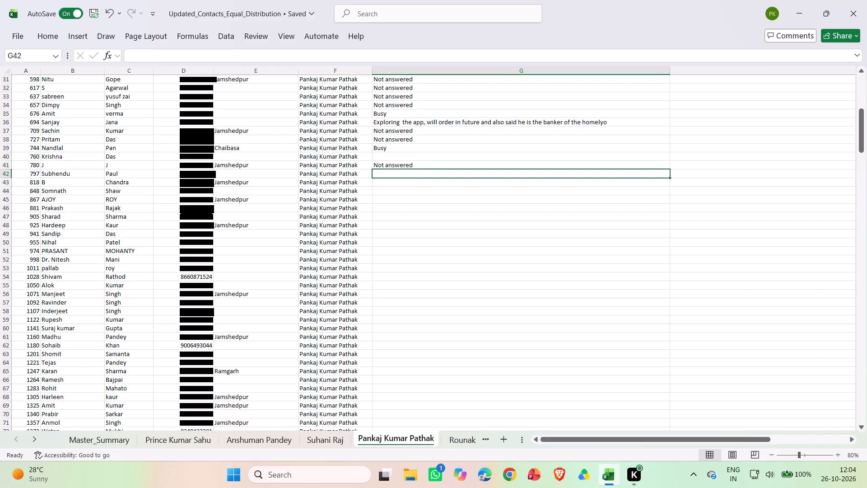
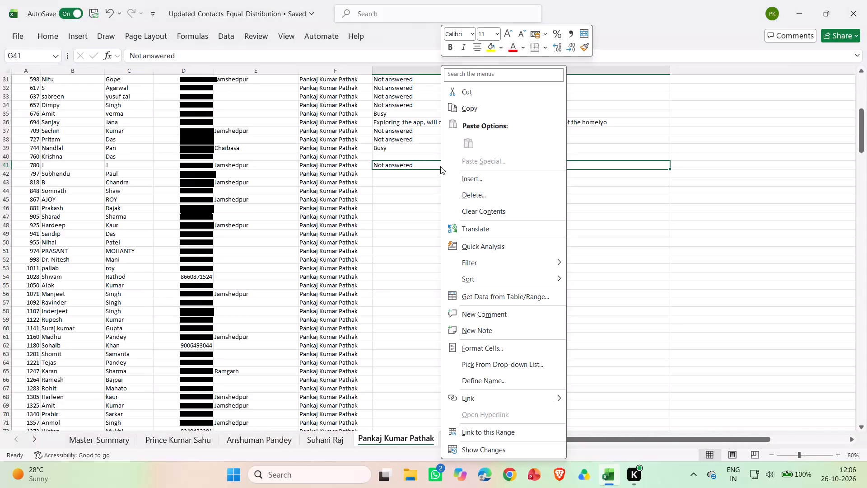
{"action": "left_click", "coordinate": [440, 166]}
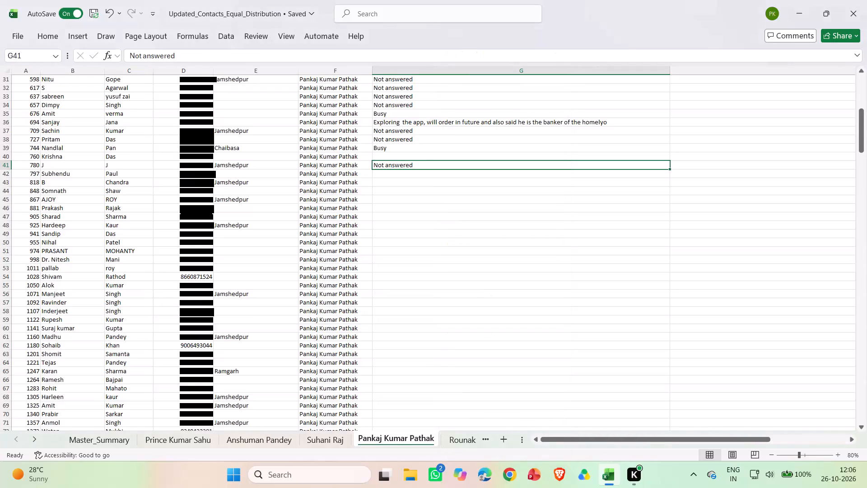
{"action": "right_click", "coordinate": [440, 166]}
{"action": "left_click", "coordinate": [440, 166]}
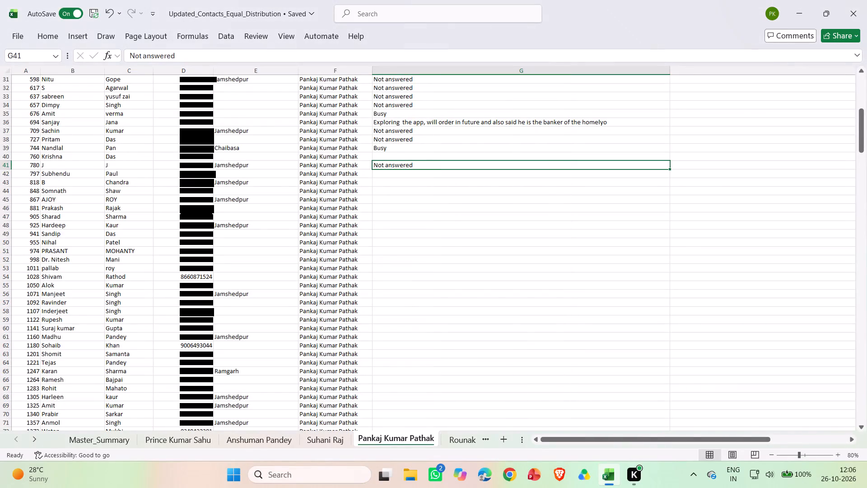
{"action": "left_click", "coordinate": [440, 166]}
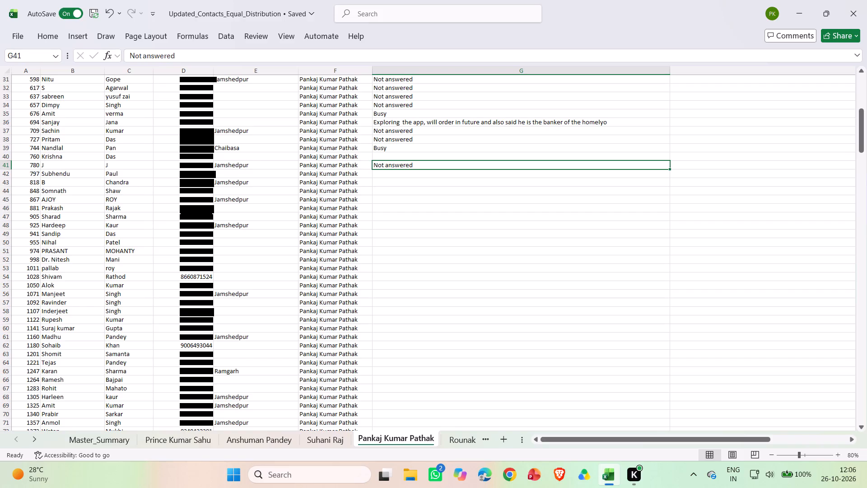
Enter the location "Jamshedpur" in cell E42 for contact S.No. 797.
{"action": "double_click", "coordinate": [239, 172]}
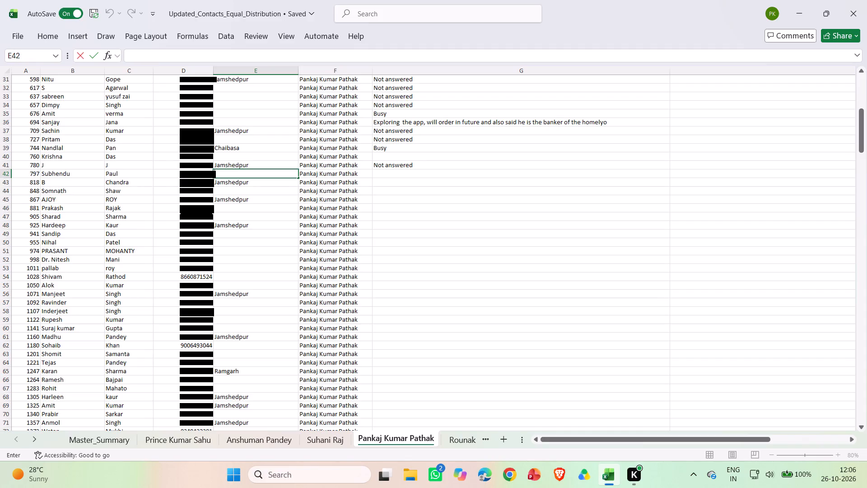
{"action": "key", "text": "j"}
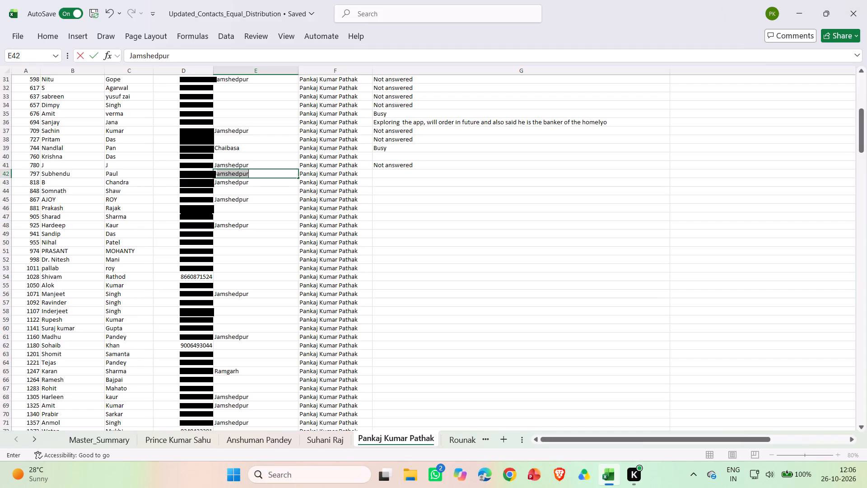
{"action": "key", "text": "Return"}
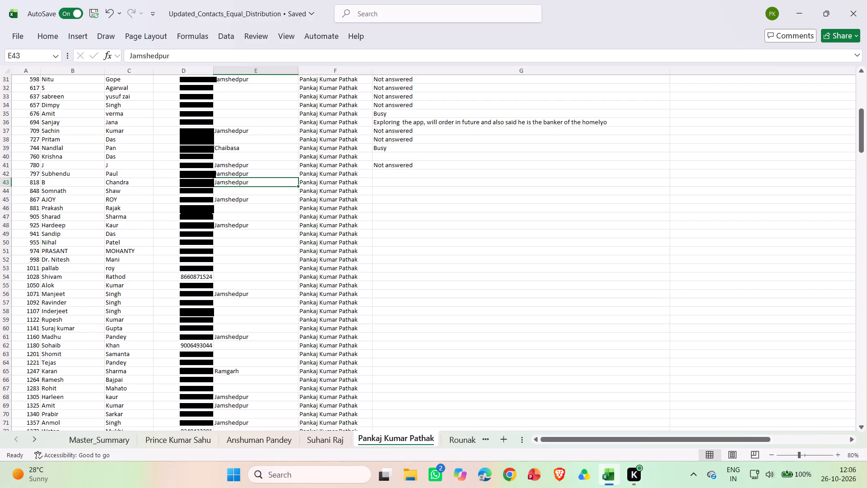
Enter the remark "Exploring the app will place in future" in cell G42 for contact S.No. 797.
{"action": "double_click", "coordinate": [487, 174]}
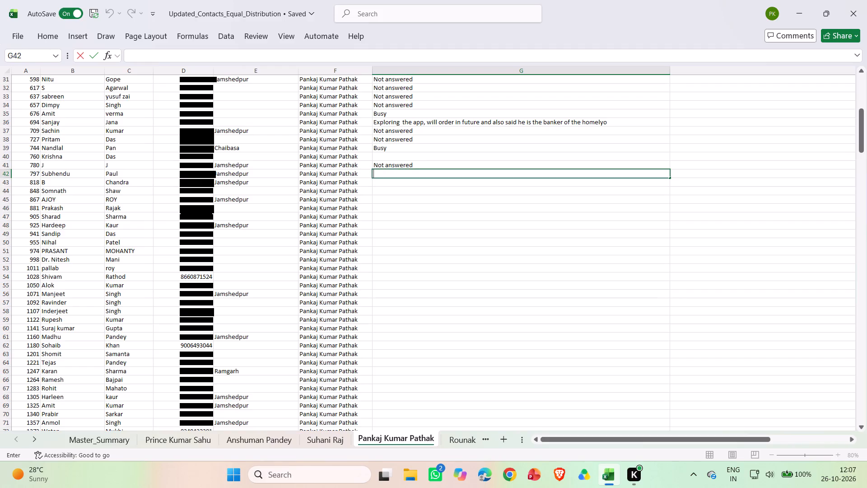
{"action": "key", "text": "e"}
{"action": "type", "text": "xplo"}
{"action": "type", "text": "ring"}
{"action": "key", "text": "space"}
{"action": "type", "text": "th"}
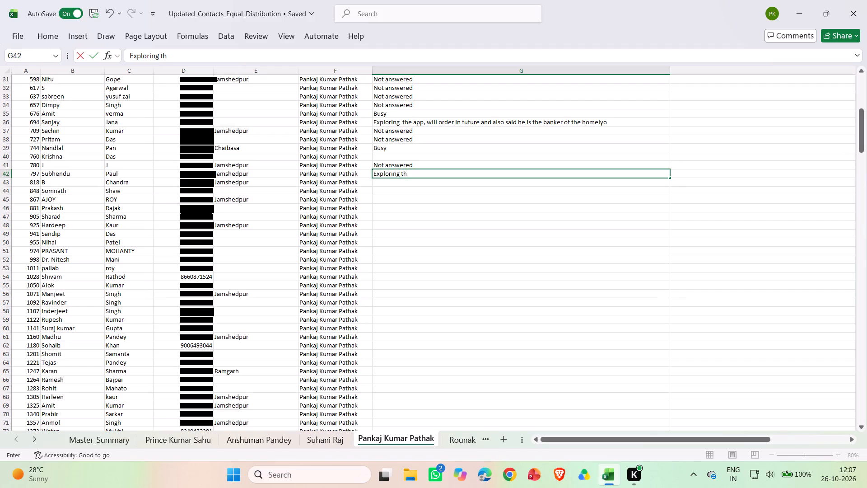
{"action": "type", "text": "e"}
{"action": "key", "text": "space"}
{"action": "type", "text": "app"}
{"action": "key", "text": "space"}
{"action": "type", "text": "will place"}
{"action": "key", "text": "space"}
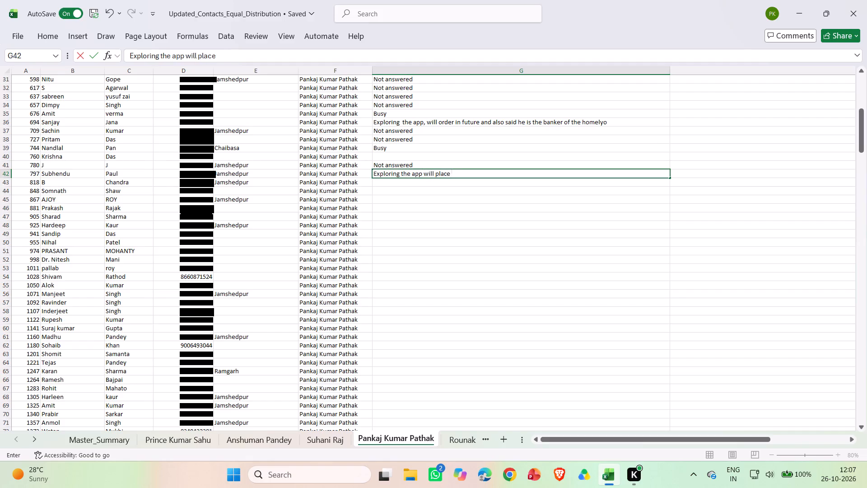
{"action": "type", "text": "in futu"}
{"action": "type", "text": "re"}
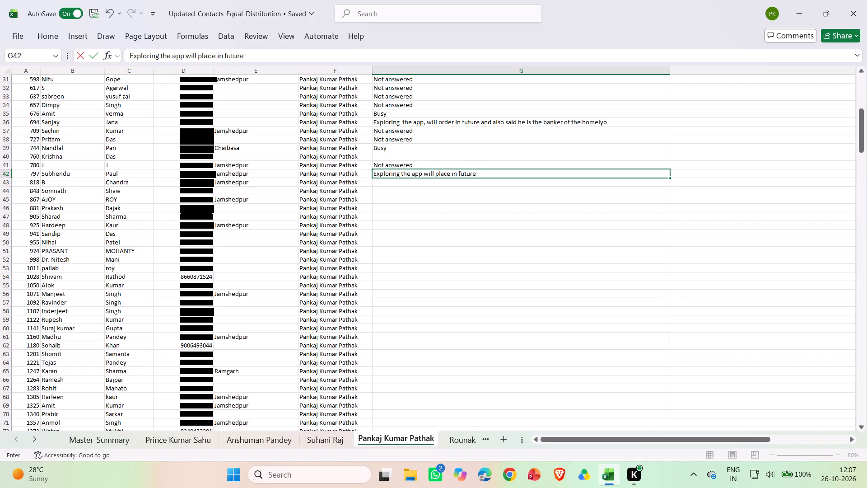
Open the empty remark cell G40 for contact S.No. 760 for editing.
{"action": "double_click", "coordinate": [430, 158]}
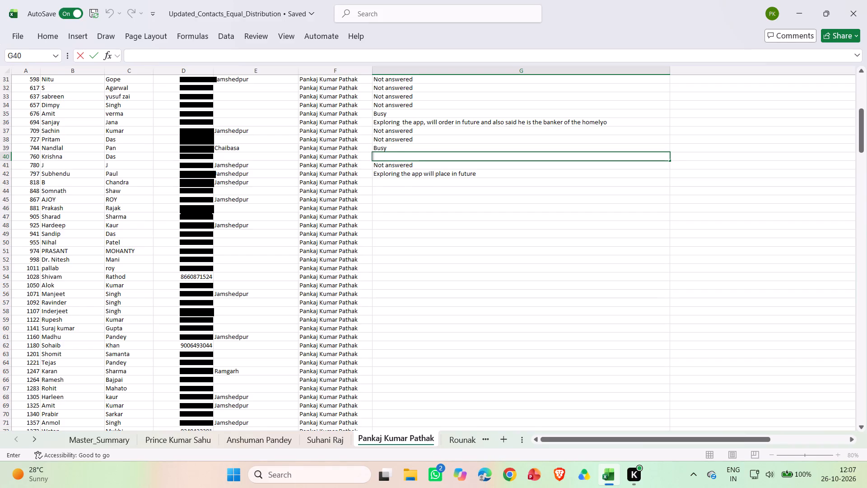
{"action": "scroll", "coordinate": [241, 214], "scroll_direction": "up", "scroll_amount": 4}
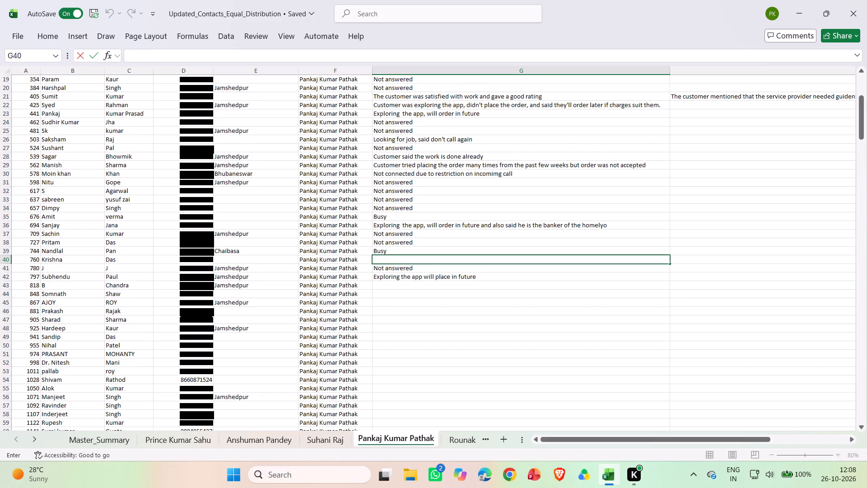
{"action": "scroll", "coordinate": [241, 225], "scroll_direction": "down", "scroll_amount": 1}
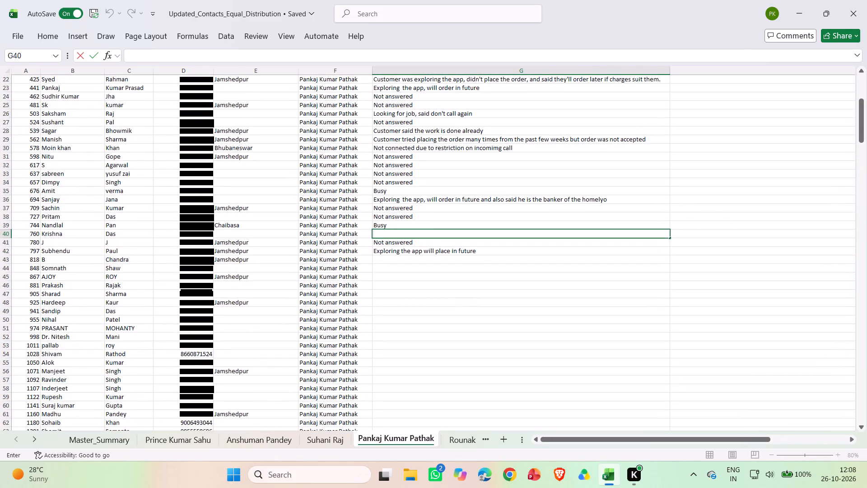
{"action": "scroll", "coordinate": [241, 225], "scroll_direction": "down", "scroll_amount": 1}
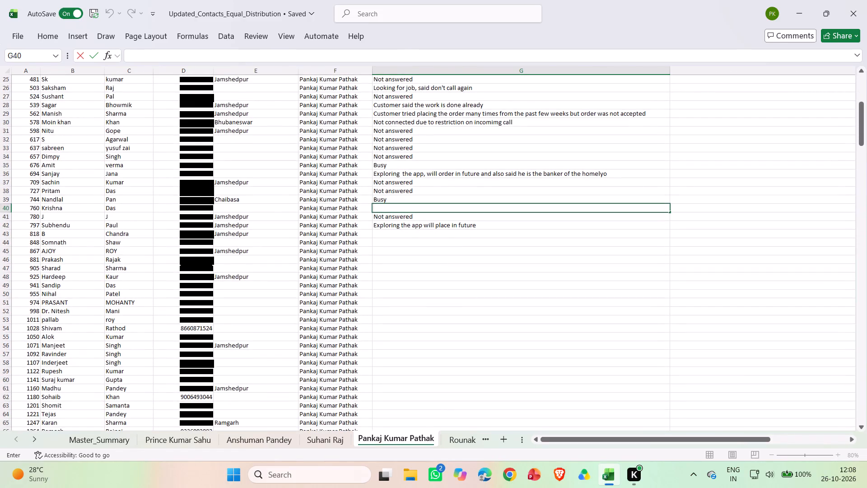
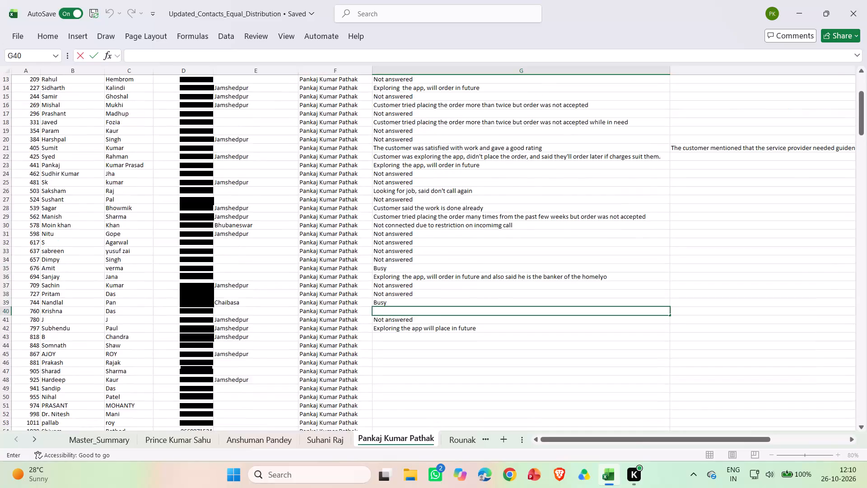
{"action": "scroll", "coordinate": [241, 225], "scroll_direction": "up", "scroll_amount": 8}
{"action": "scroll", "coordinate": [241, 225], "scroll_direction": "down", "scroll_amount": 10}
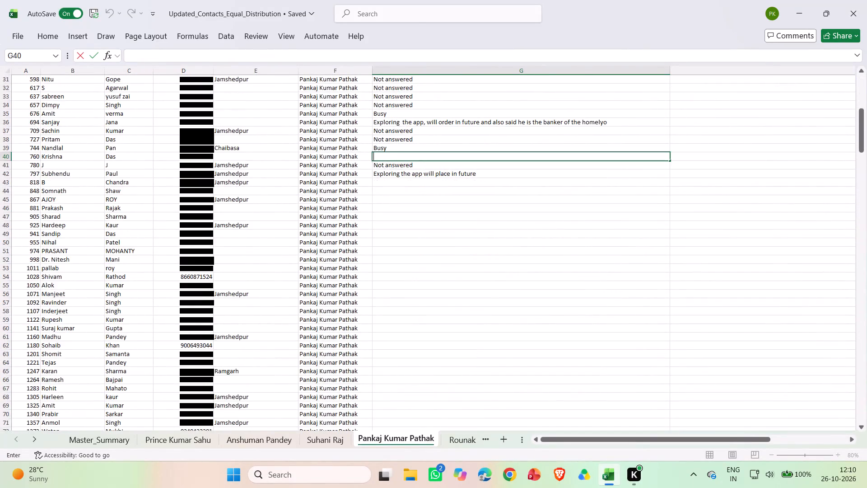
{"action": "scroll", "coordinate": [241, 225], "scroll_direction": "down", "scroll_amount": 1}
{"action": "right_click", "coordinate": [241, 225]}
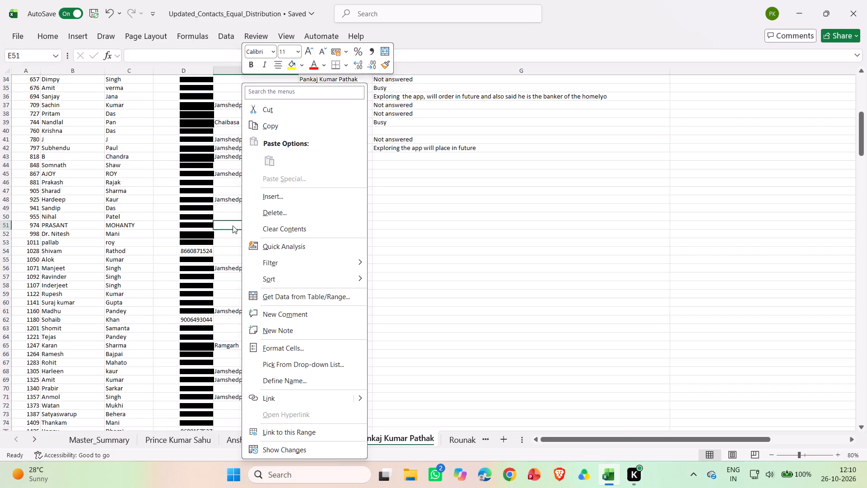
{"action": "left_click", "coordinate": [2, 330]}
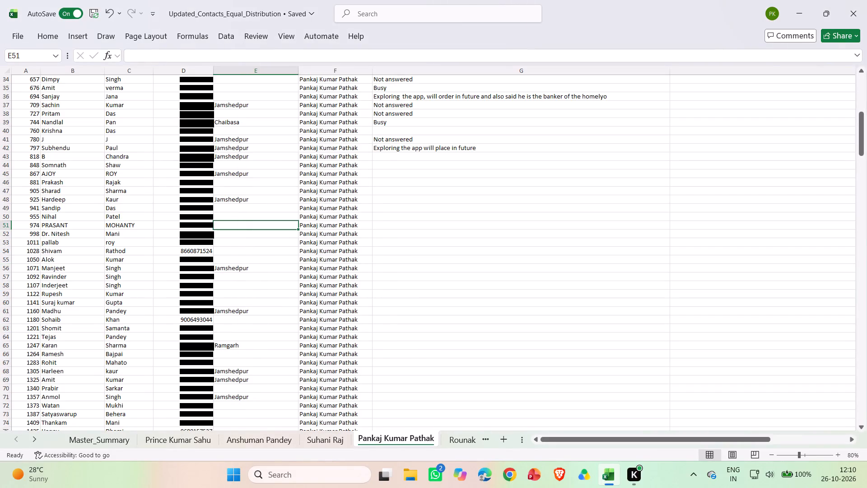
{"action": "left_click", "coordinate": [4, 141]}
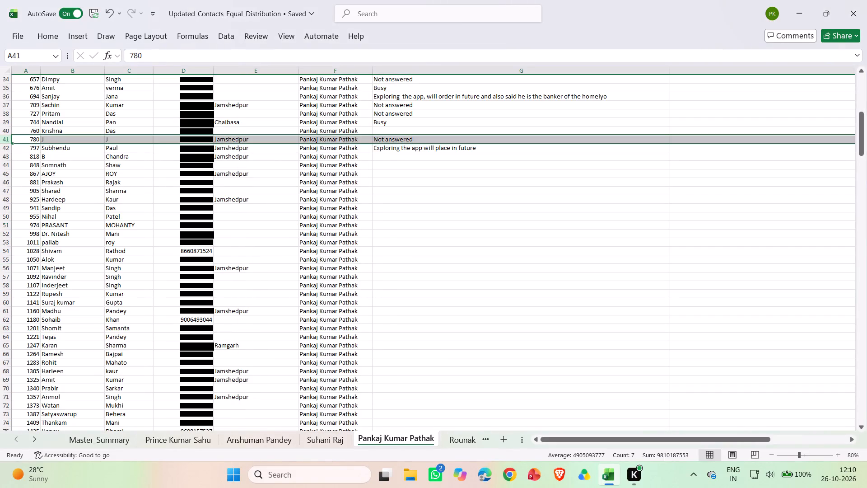
Enter the remark "Not answered" in cell G40 for contact S.No. 760.
{"action": "double_click", "coordinate": [397, 130]}
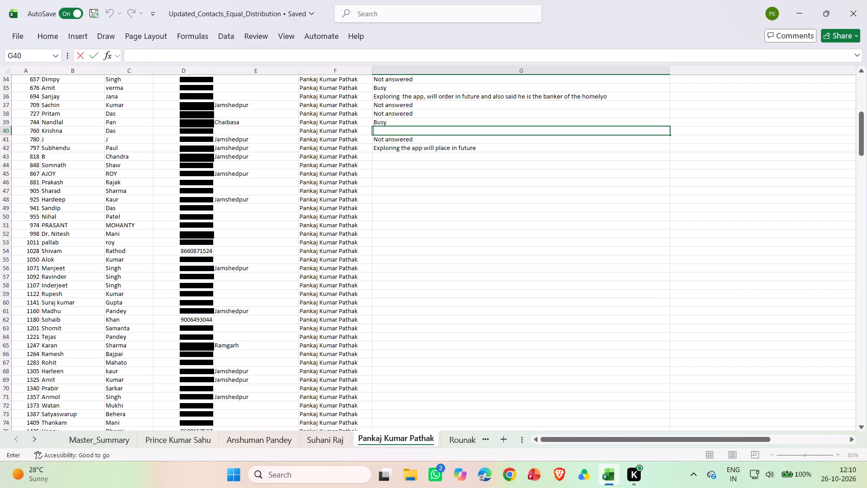
{"action": "type", "text": "not an"}
{"action": "key", "text": "Return"}
{"action": "key", "text": "Return"}
{"action": "key", "text": "Return"}
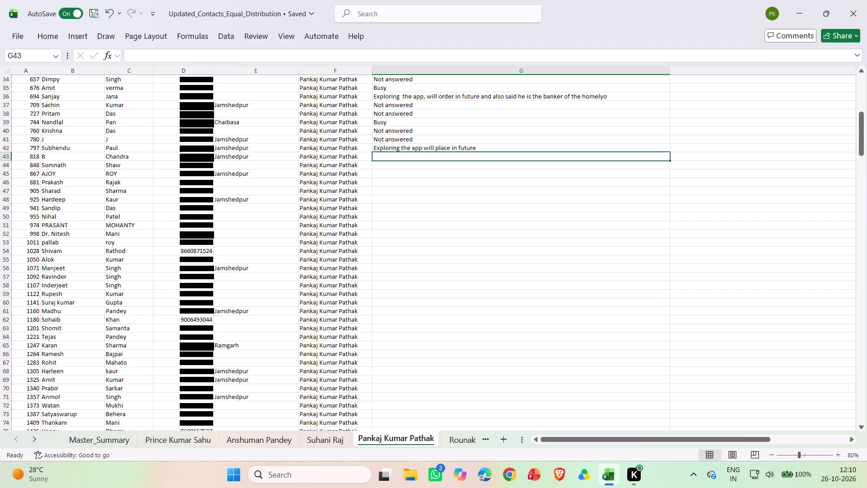
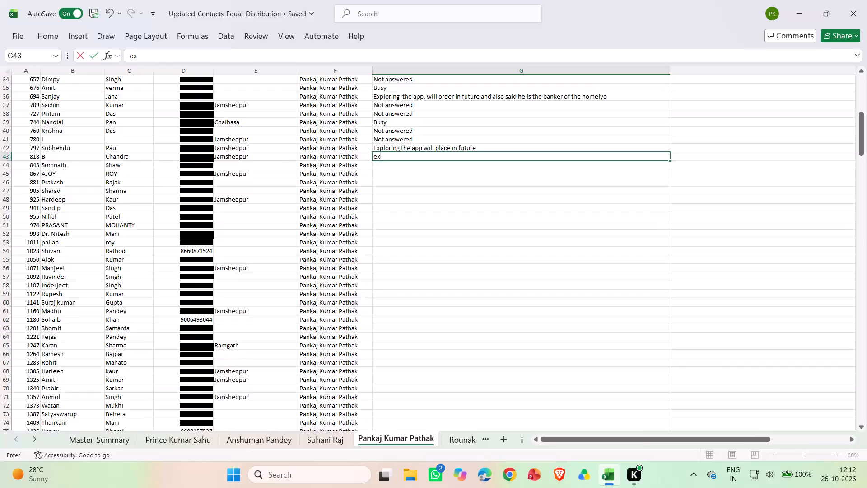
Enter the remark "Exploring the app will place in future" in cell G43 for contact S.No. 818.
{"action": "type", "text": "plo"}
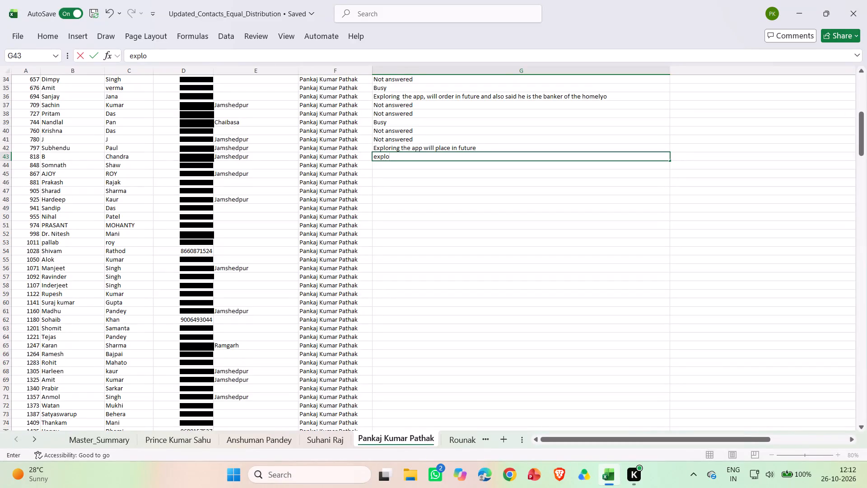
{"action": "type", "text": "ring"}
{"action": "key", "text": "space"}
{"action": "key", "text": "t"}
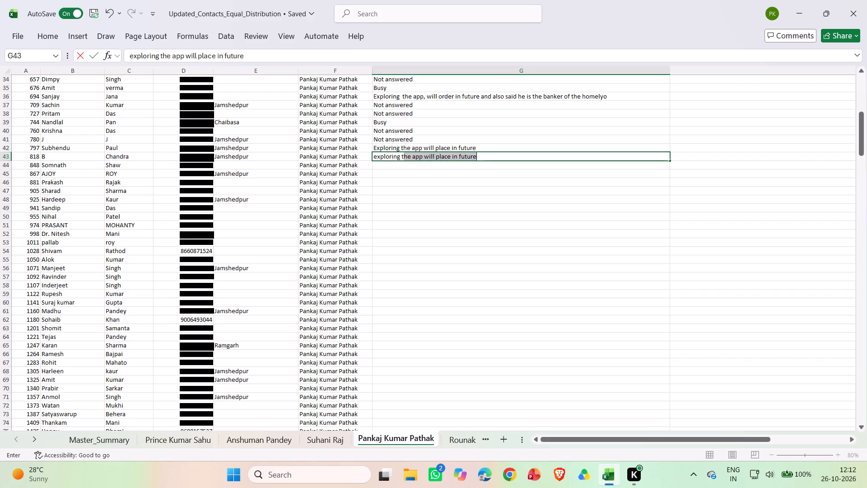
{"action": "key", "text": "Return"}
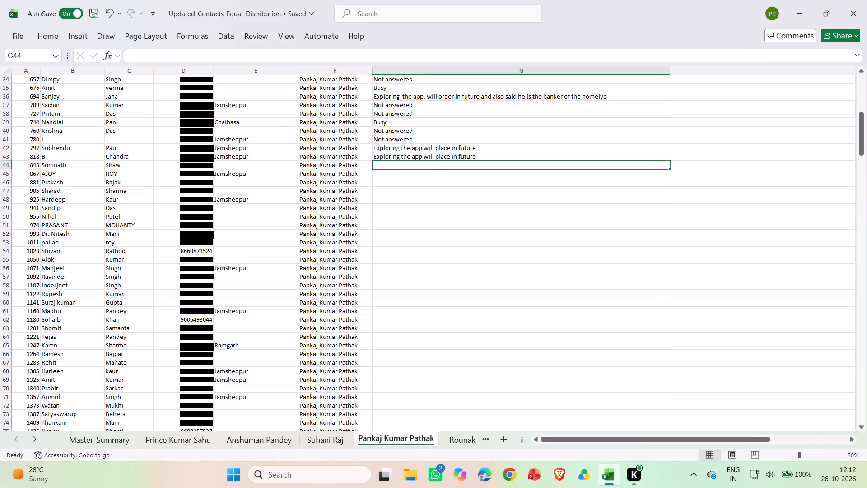
Reword the remark in cell G42 for contact S.No. 797 to "Exploring the app will place order in fuitrure".
{"action": "right_click", "coordinate": [486, 149]}
{"action": "right_click", "coordinate": [486, 149]}
{"action": "right_click", "coordinate": [486, 149]}
{"action": "right_click", "coordinate": [486, 149]}
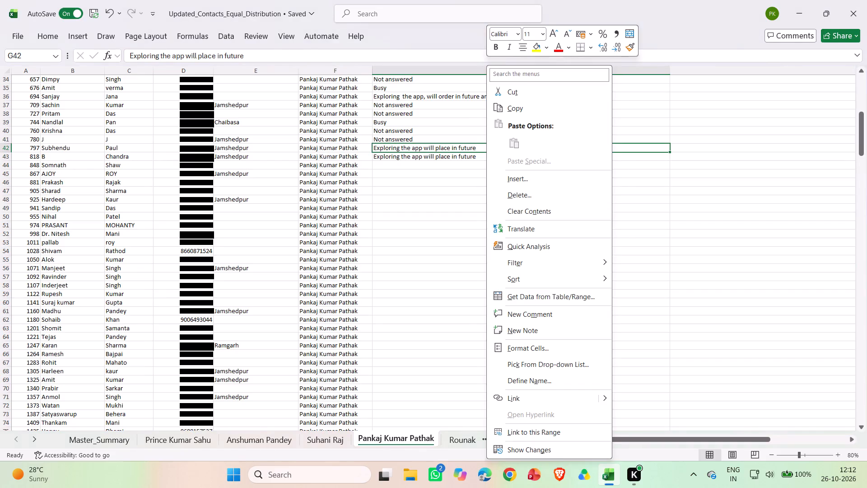
{"action": "double_click", "coordinate": [486, 149]}
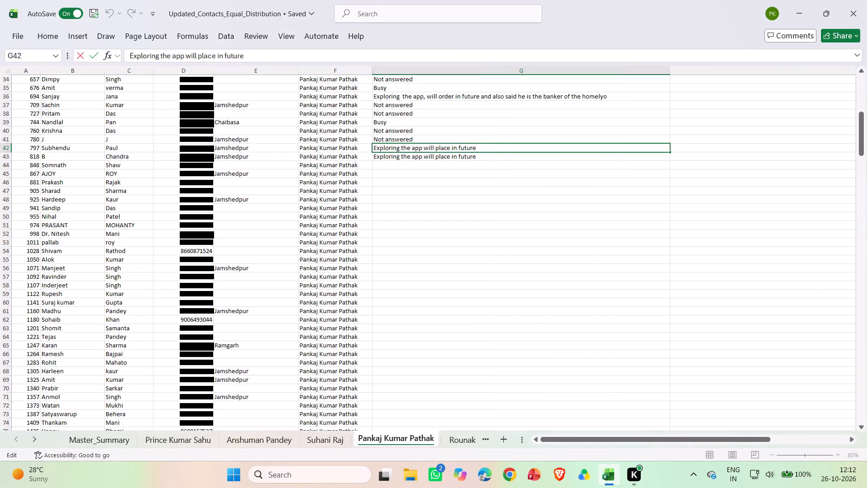
{"action": "key", "text": "BackSpace"}
{"action": "key", "text": "BackSpace"}
{"action": "key", "text": "BackSpace"}
{"action": "key", "text": "BackSpace"}
{"action": "key", "text": "BackSpace"}
{"action": "key", "text": "BackSpace"}
{"action": "key", "text": "BackSpace"}
{"action": "key", "text": "BackSpace"}
{"action": "key", "text": "BackSpace"}
{"action": "key", "text": "BackSpace"}
{"action": "key", "text": "BackSpace"}
{"action": "key", "text": "BackSpace"}
{"action": "key", "text": "BackSpace"}
{"action": "key", "text": "BackSpace"}
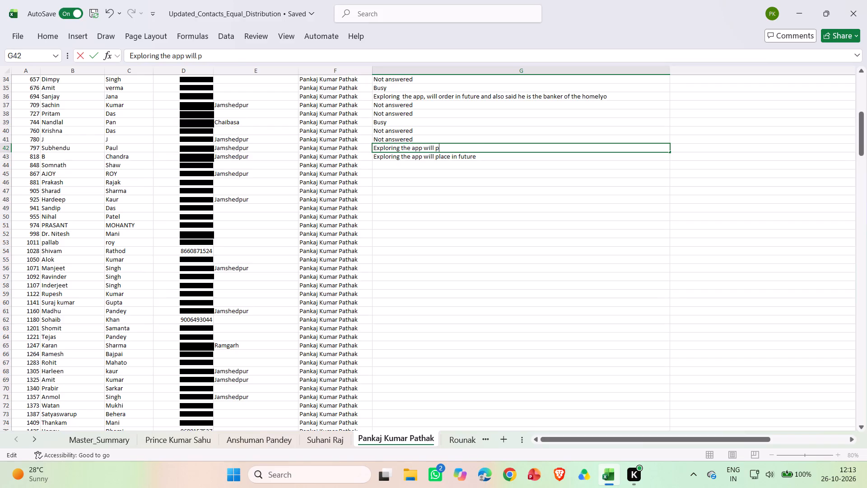
{"action": "type", "text": "lqa"}
{"action": "key", "text": "BackSpace"}
{"action": "key", "text": "BackSpace"}
{"action": "type", "text": "ace"}
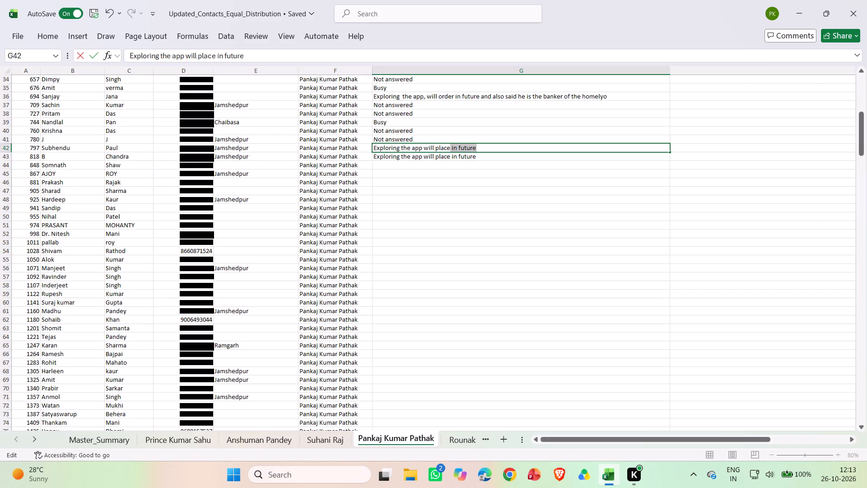
{"action": "key", "text": "space"}
{"action": "type", "text": "order"}
{"action": "key", "text": "space"}
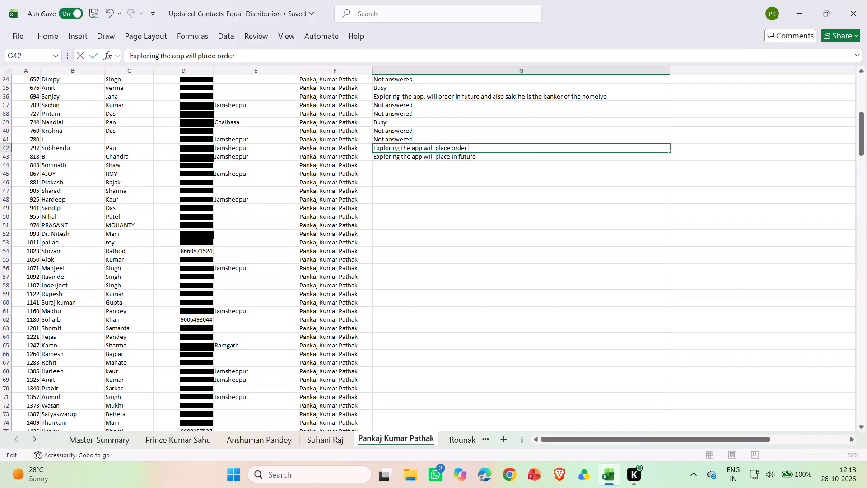
{"action": "type", "text": "in fuitrurer"}
{"action": "key", "text": "space"}
{"action": "key", "text": "BackSpace"}
{"action": "key", "text": "BackSpace"}
{"action": "key", "text": "space"}
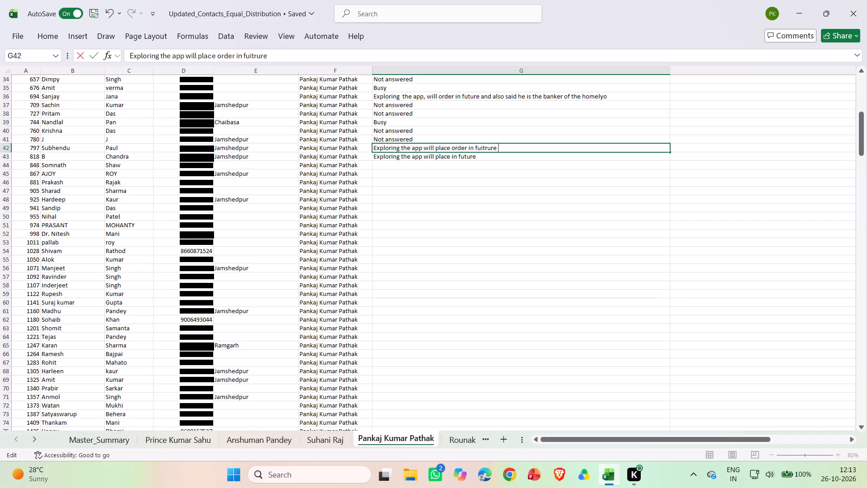
{"action": "key", "text": "Return"}
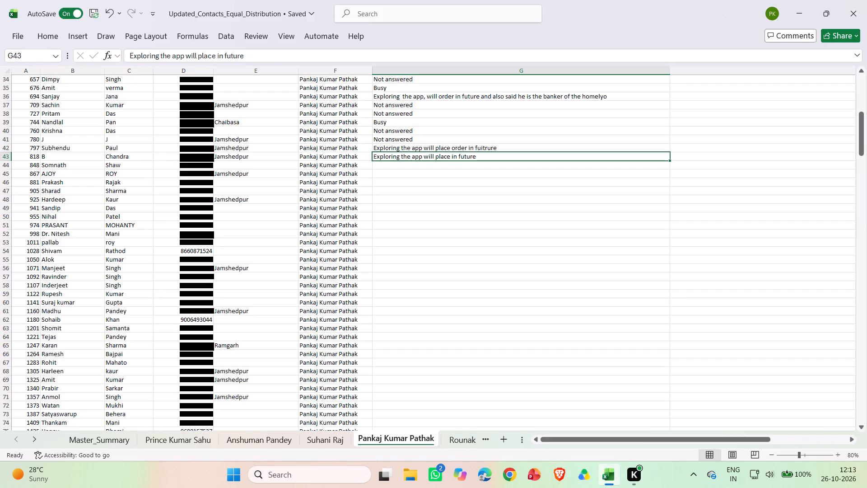
Replace the remark in cell G43 for contact S.No. 818 with "Exploring the app will place order in fuitrure".
{"action": "key", "text": "BackSpace"}
{"action": "key", "text": "e"}
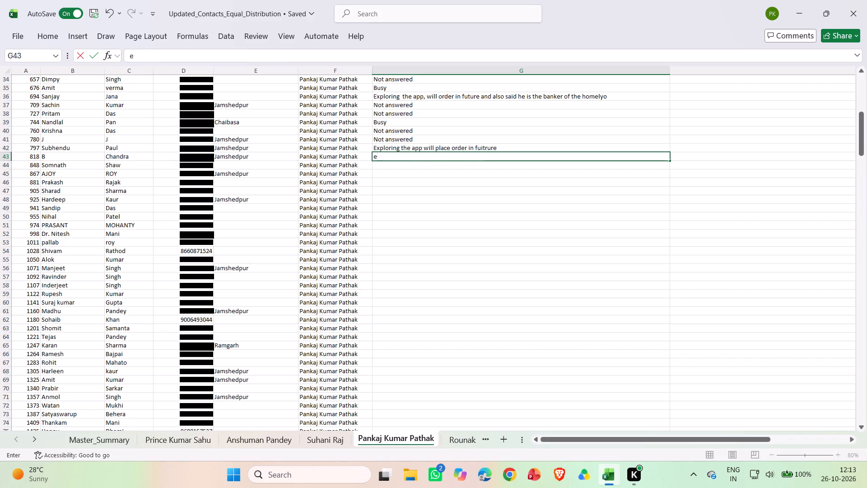
{"action": "type", "text": "xploring"}
{"action": "key", "text": "space"}
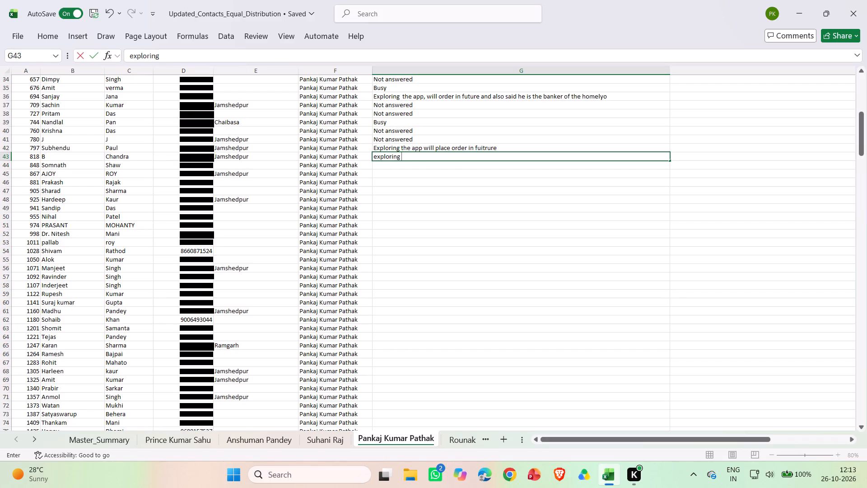
{"action": "type", "text": "the"}
{"action": "key", "text": "space"}
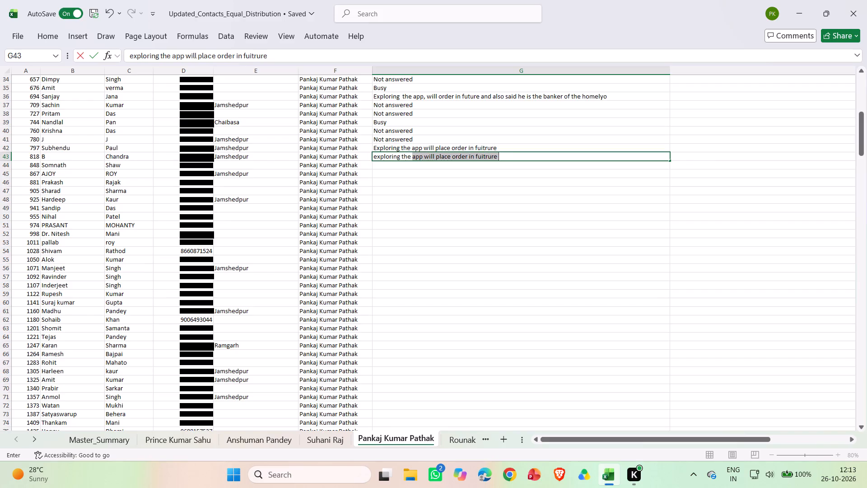
{"action": "key", "text": "Return"}
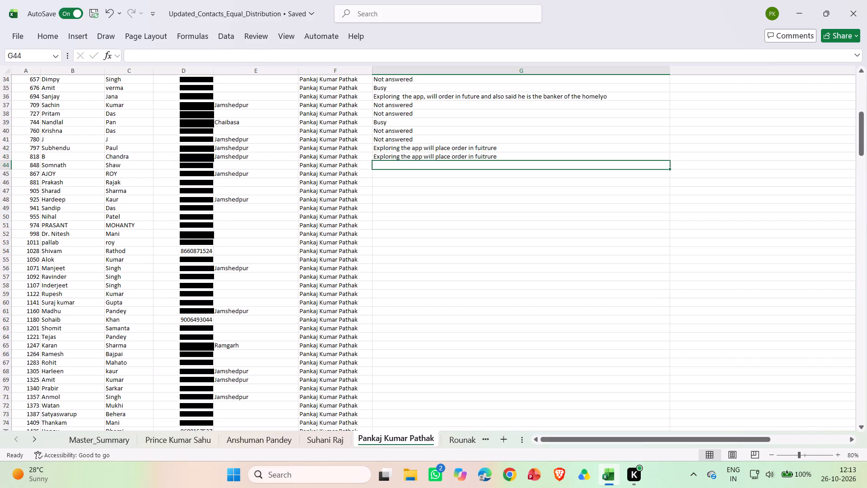
Correct the misspelled last word of the remark in cell G42 to "future".
{"action": "double_click", "coordinate": [485, 149]}
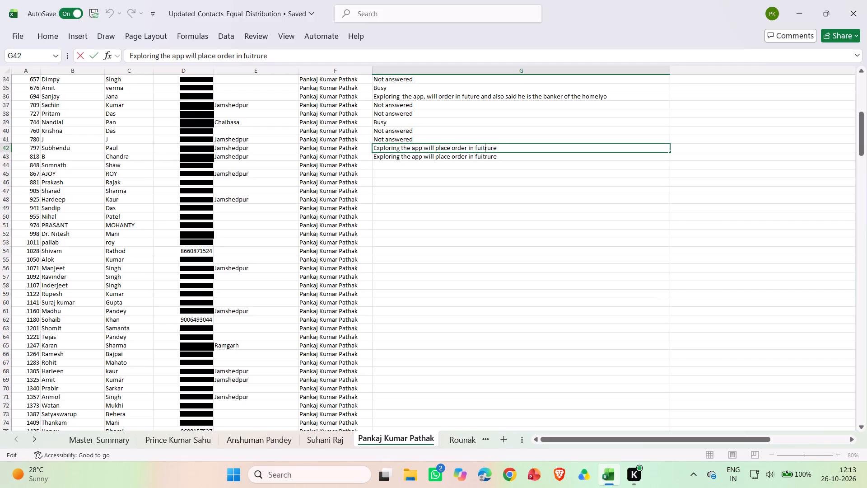
{"action": "key", "text": "BackSpace"}
{"action": "key", "text": "BackSpace"}
{"action": "key", "text": "t"}
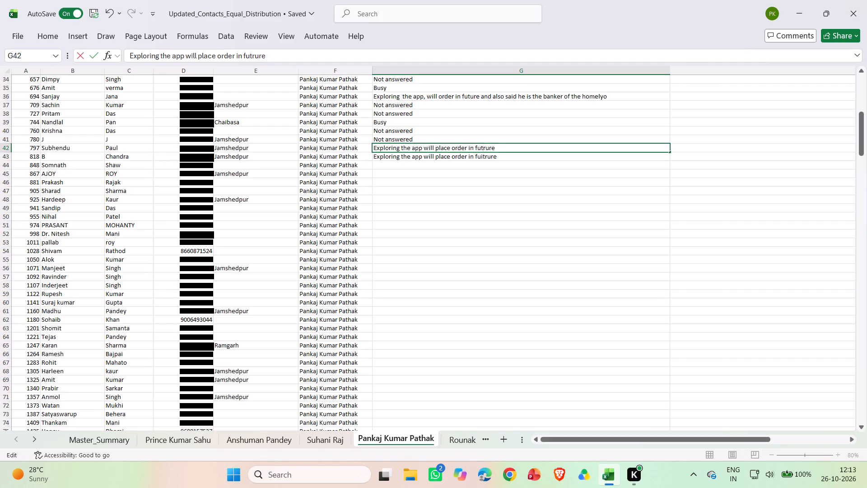
{"action": "left_click", "coordinate": [496, 148]}
{"action": "key", "text": "BackSpace"}
{"action": "key", "text": "BackSpace"}
{"action": "key", "text": "BackSpace"}
{"action": "key", "text": "BackSpace"}
{"action": "key", "text": "BackSpace"}
{"action": "key", "text": "u"}
{"action": "type", "text": "re"}
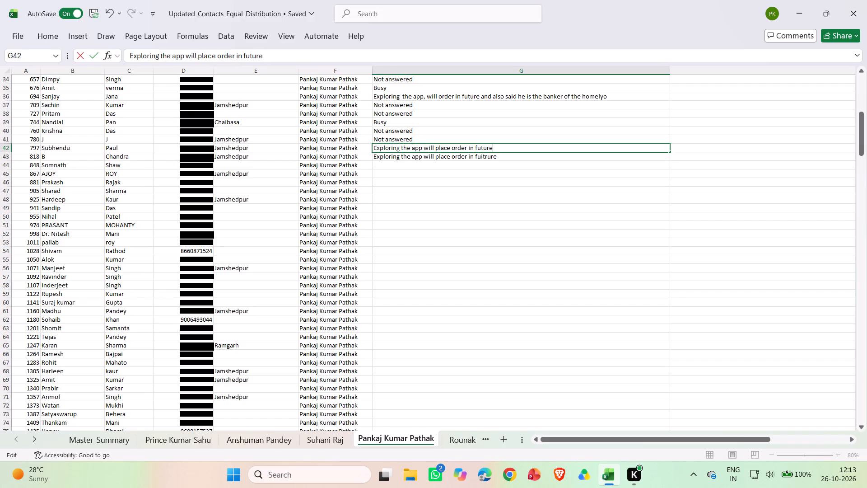
{"action": "key", "text": "Return"}
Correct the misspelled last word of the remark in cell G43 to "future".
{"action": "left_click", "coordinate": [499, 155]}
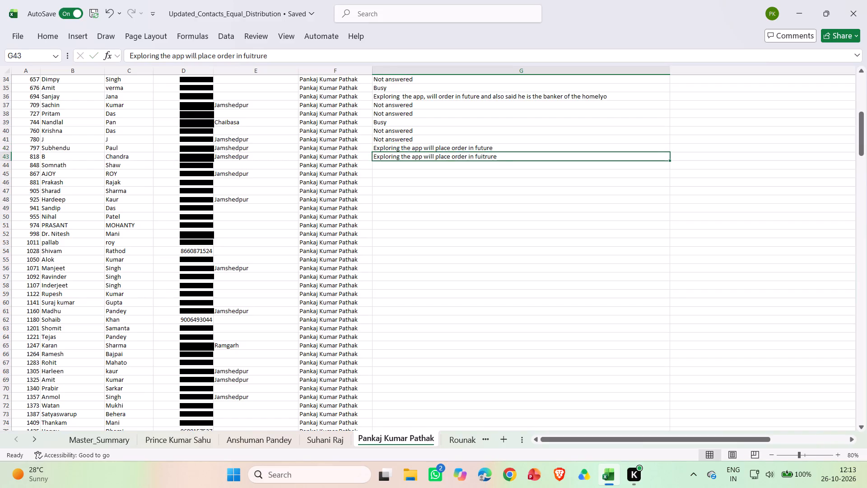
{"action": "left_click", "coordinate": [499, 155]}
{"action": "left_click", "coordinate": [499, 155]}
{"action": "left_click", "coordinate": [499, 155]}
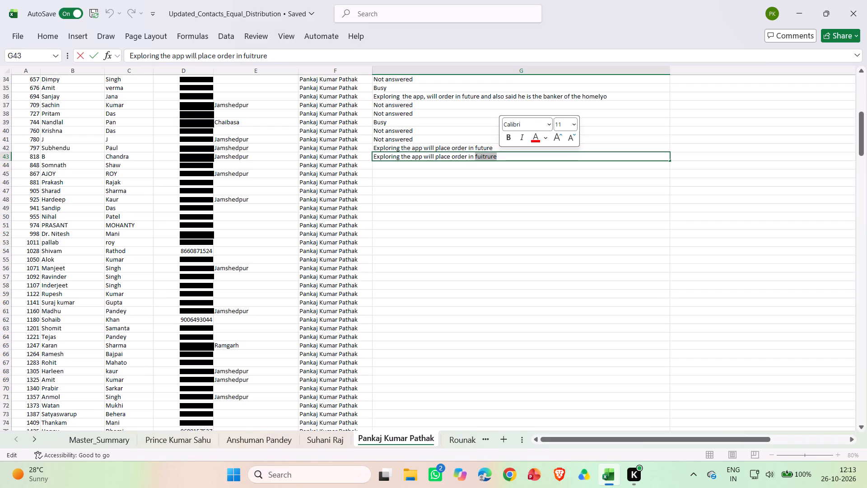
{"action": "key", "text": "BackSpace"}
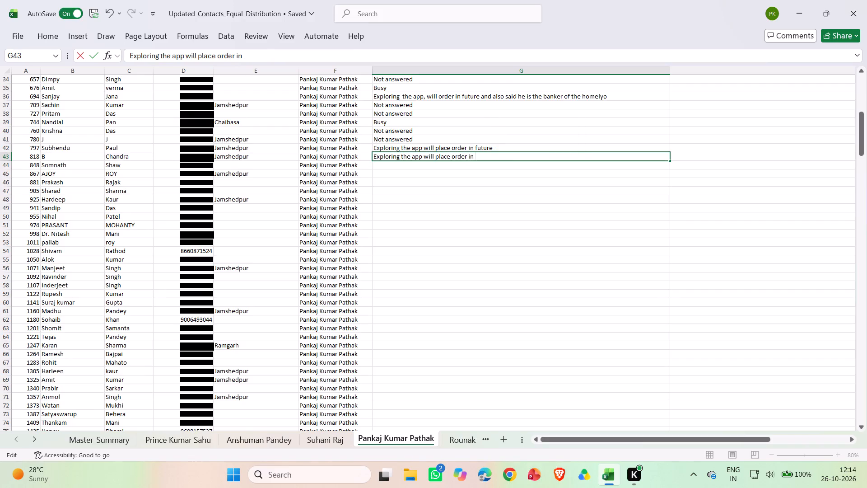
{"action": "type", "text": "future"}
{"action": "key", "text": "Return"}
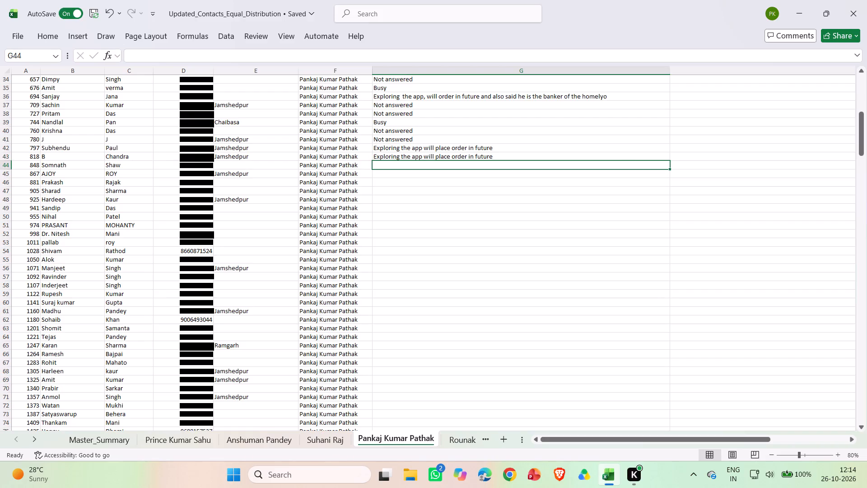
Change the ending of the remark in cell G43 so it reads "Exploring the app will place order soon".
{"action": "double_click", "coordinate": [501, 154]}
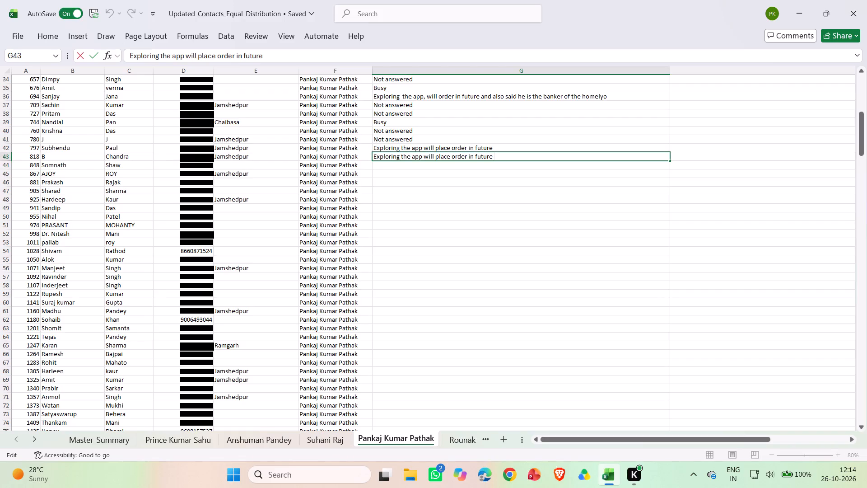
{"action": "key", "text": "BackSpace"}
{"action": "key", "text": "BackSpace"}
{"action": "key", "text": "BackSpace"}
{"action": "key", "text": "BackSpace"}
{"action": "key", "text": "BackSpace"}
{"action": "key", "text": "BackSpace"}
{"action": "key", "text": "BackSpace"}
{"action": "key", "text": "BackSpace"}
{"action": "key", "text": "BackSpace"}
{"action": "key", "text": "BackSpace"}
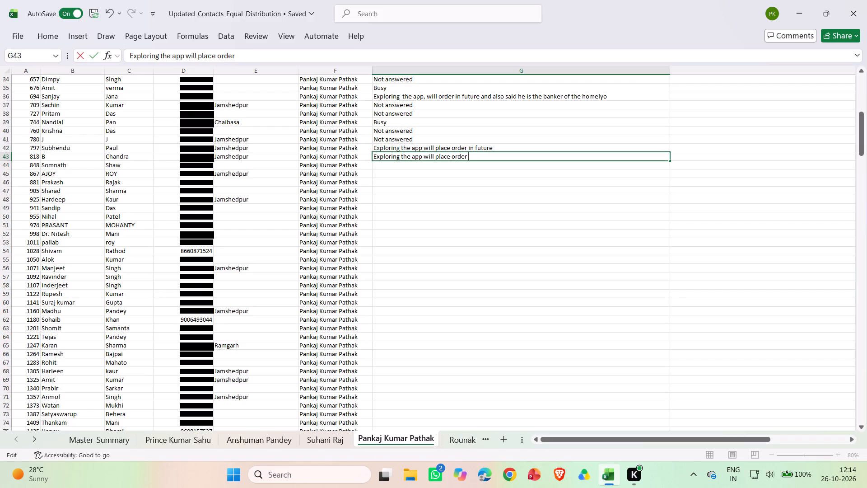
{"action": "type", "text": "soon"}
{"action": "key", "text": "Return"}
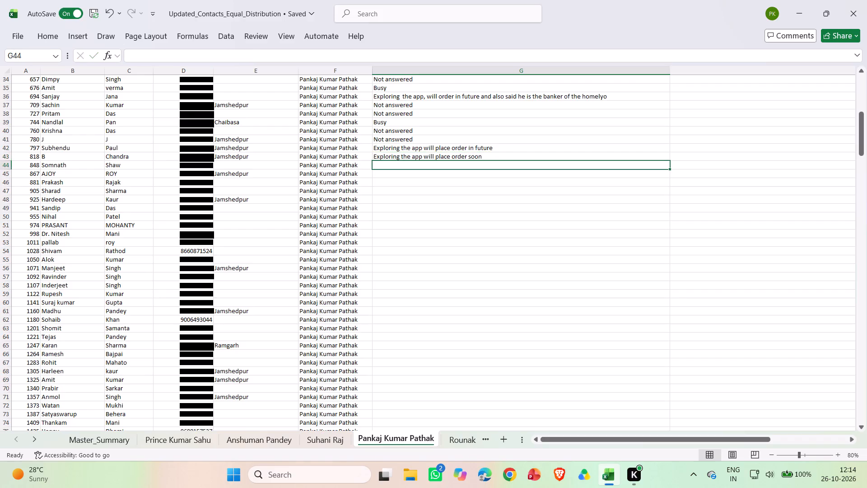
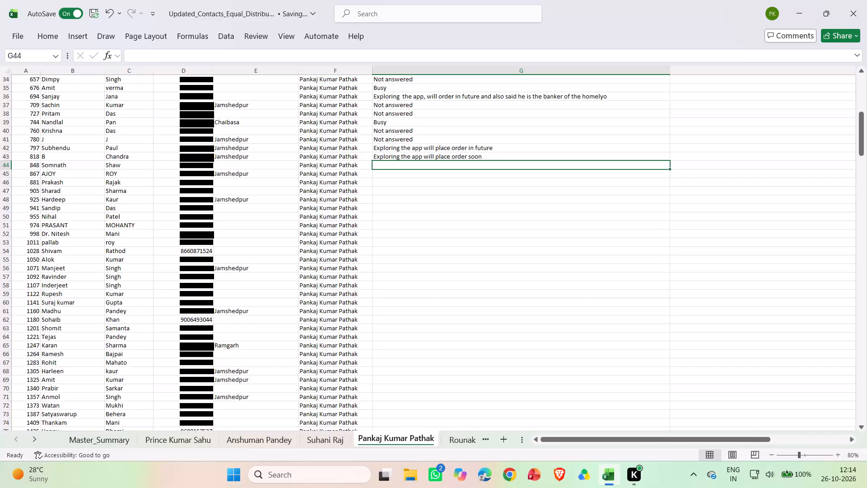
Enter the remark "Tried but dissconnected" in cell G44 for contact S.No. 848.
{"action": "double_click", "coordinate": [494, 166]}
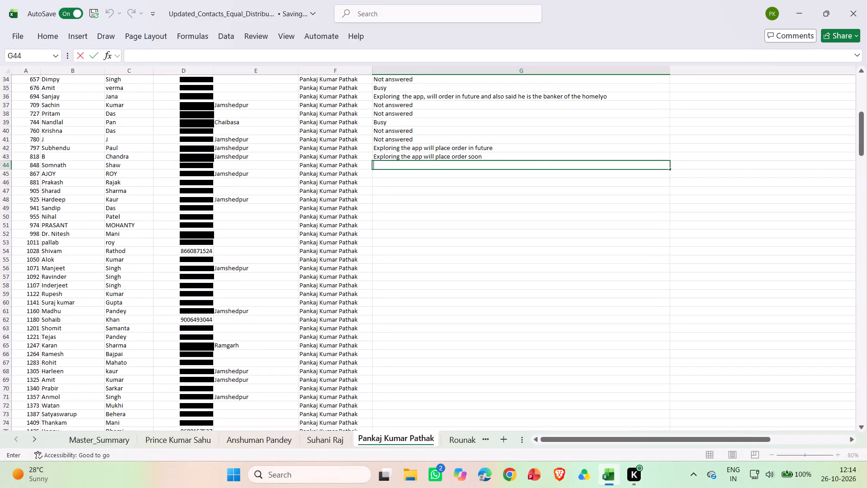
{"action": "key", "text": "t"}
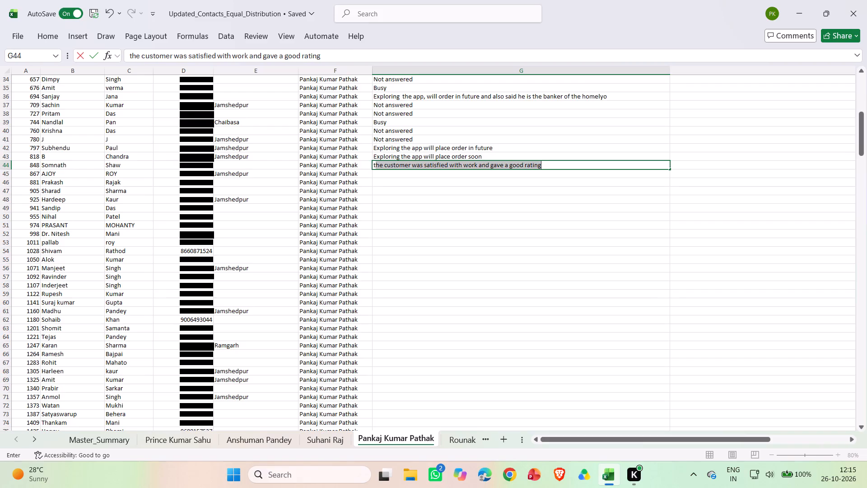
{"action": "key", "text": "BackSpace"}
{"action": "key", "text": "BackSpace"}
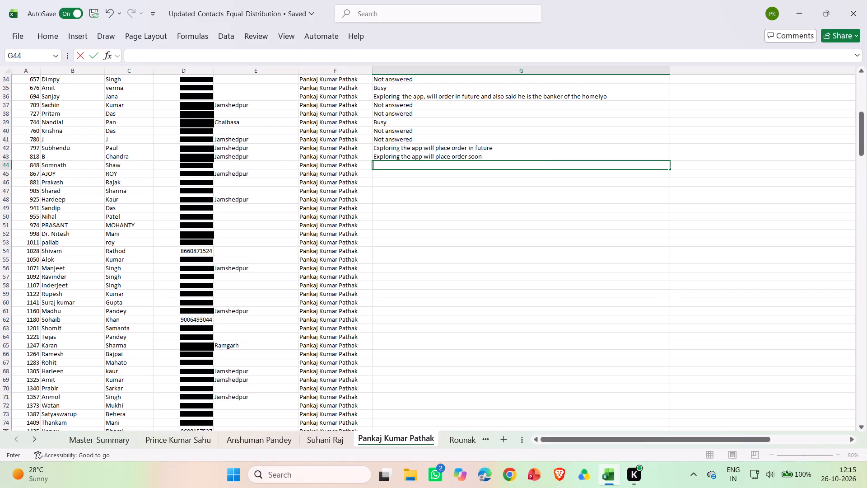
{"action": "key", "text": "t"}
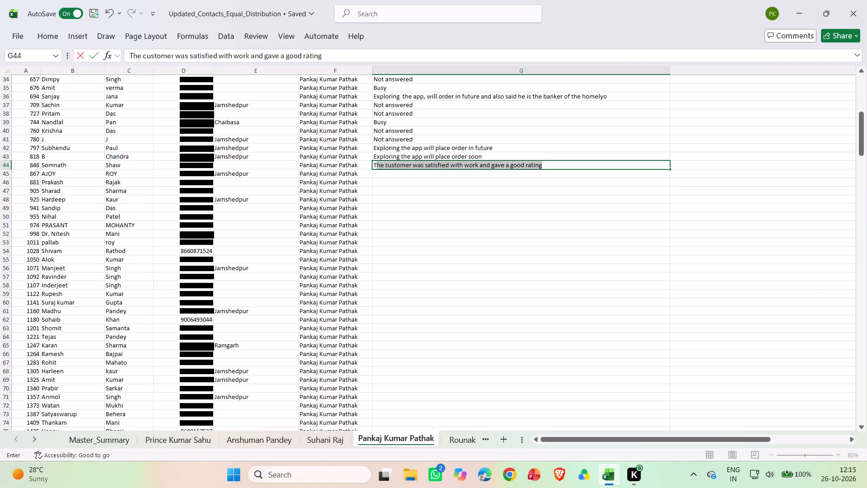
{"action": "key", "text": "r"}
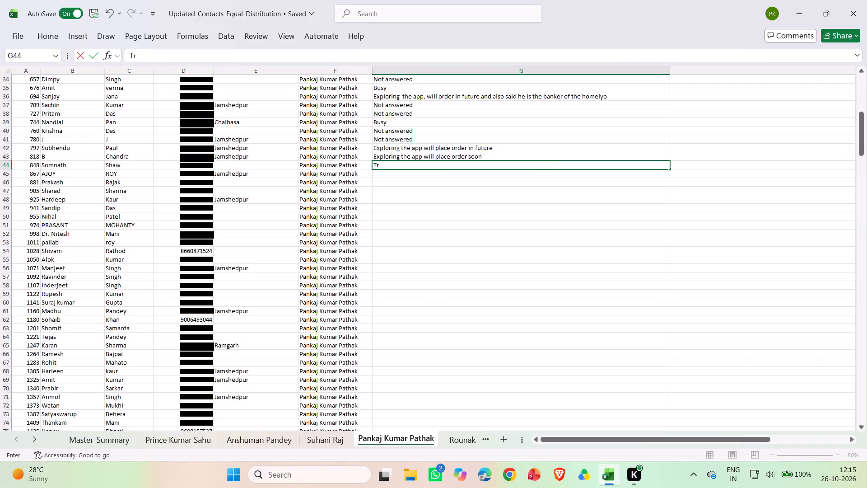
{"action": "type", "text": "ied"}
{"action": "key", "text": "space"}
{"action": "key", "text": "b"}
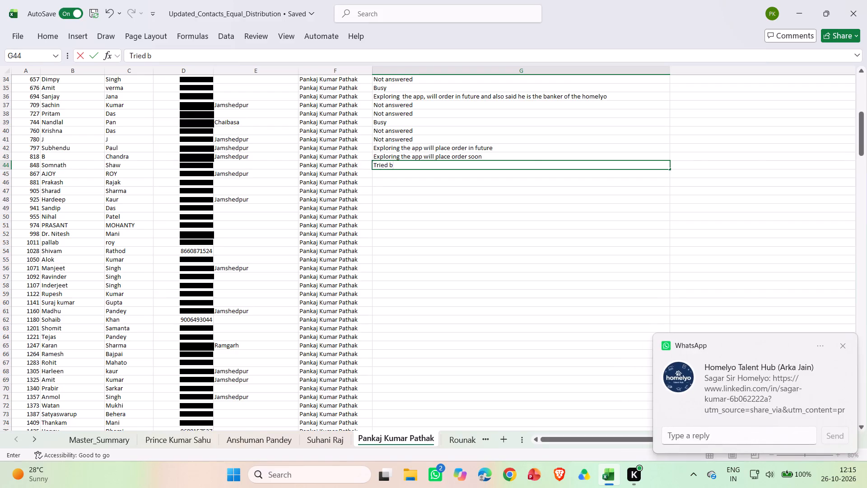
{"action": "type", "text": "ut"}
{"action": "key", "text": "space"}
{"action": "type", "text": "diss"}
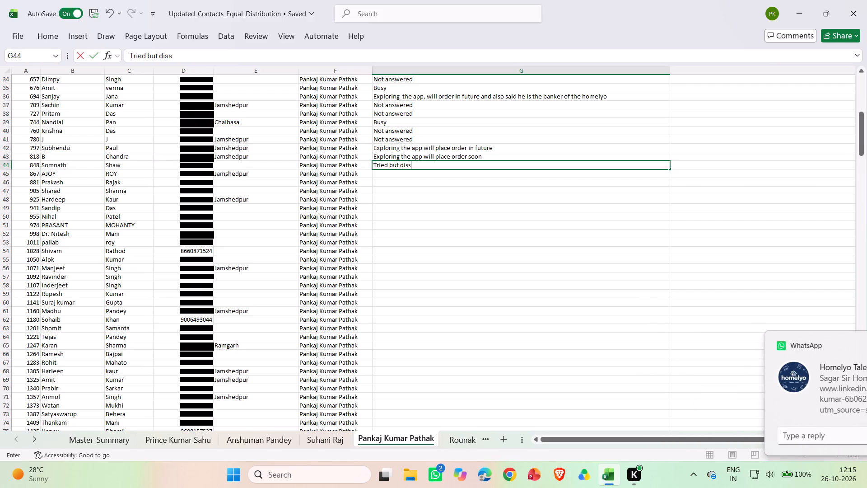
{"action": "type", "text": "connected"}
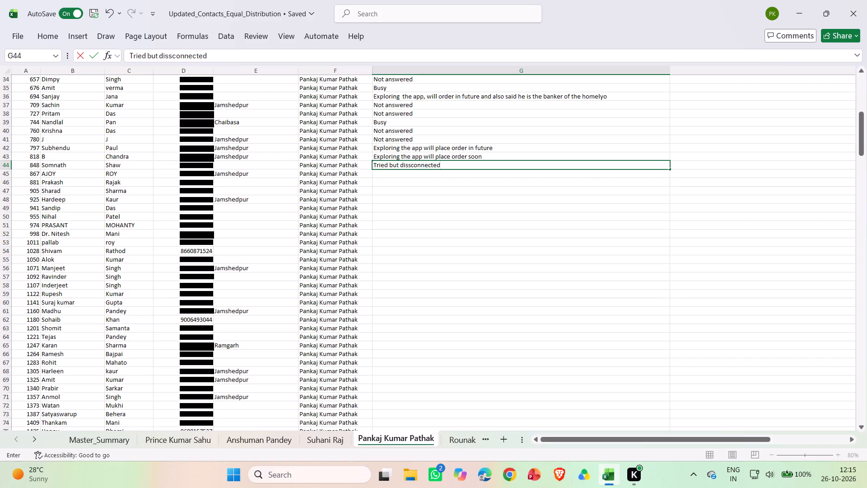
Complete the remark in cell G44 for contact S.No. 848 so it reads "Tried to reach but dissconnected the call".
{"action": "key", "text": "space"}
{"action": "type", "text": "the call"}
{"action": "double_click", "coordinate": [390, 163]}
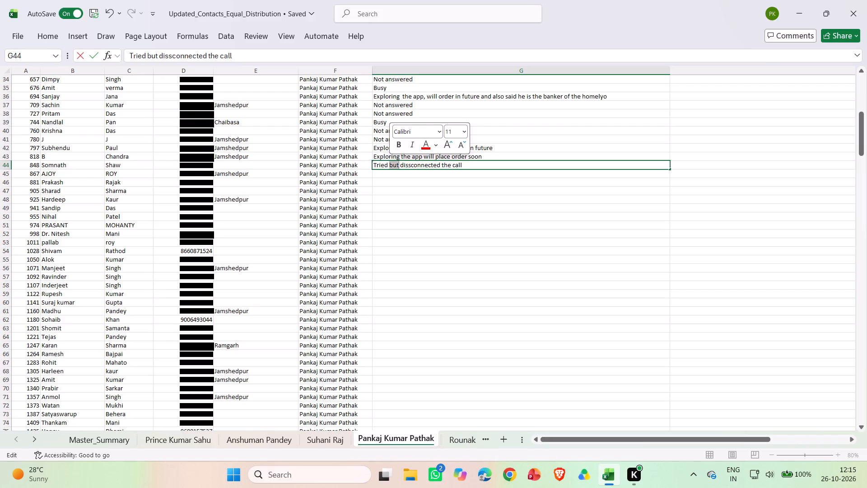
{"action": "left_click", "coordinate": [503, 162]}
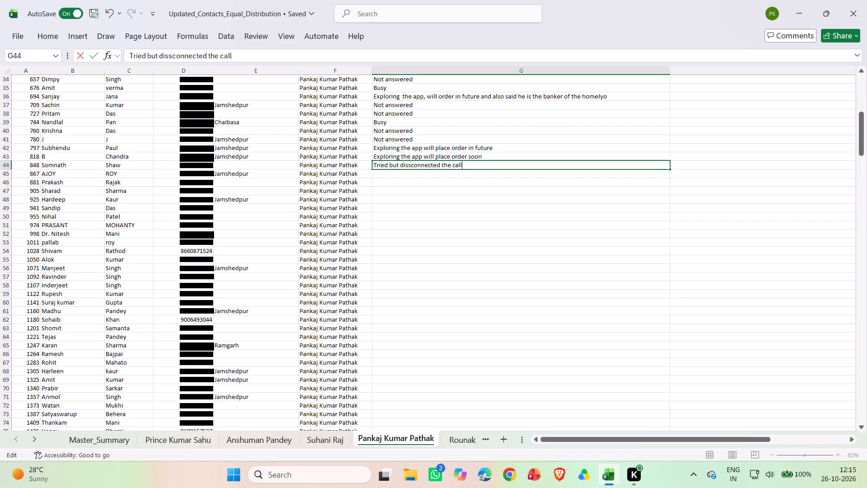
{"action": "left_click", "coordinate": [389, 164]}
{"action": "type", "text": "to reach"}
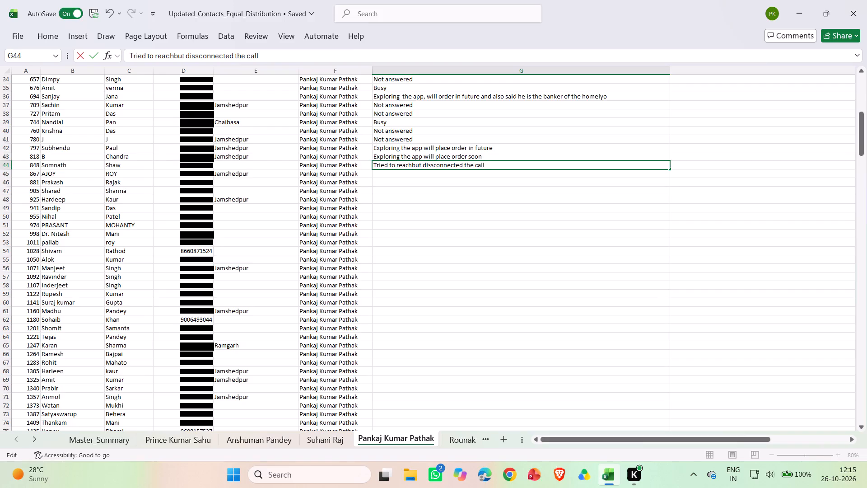
{"action": "key", "text": "space"}
{"action": "key", "text": "Return"}
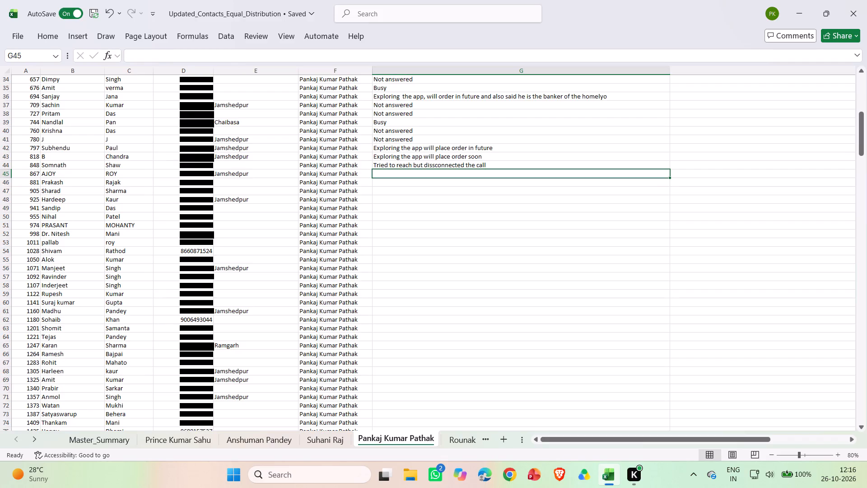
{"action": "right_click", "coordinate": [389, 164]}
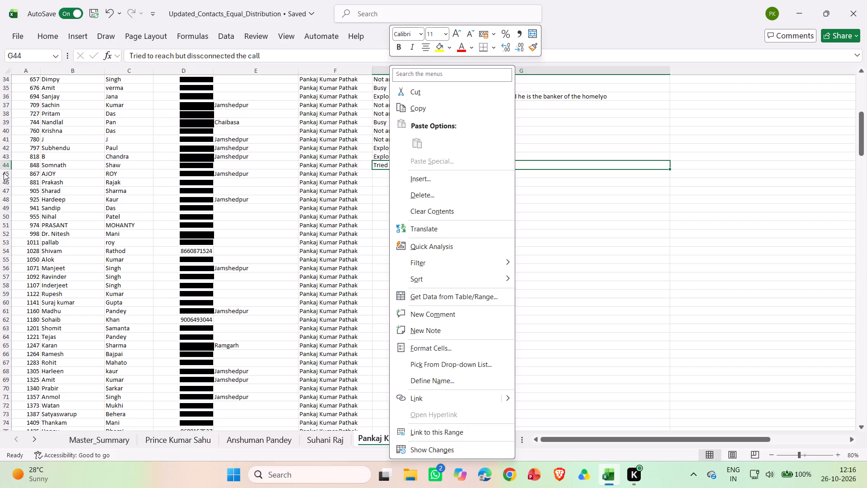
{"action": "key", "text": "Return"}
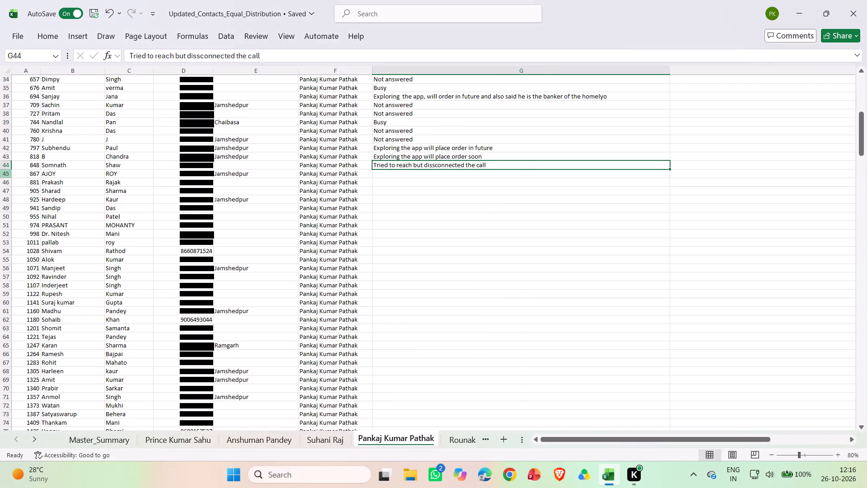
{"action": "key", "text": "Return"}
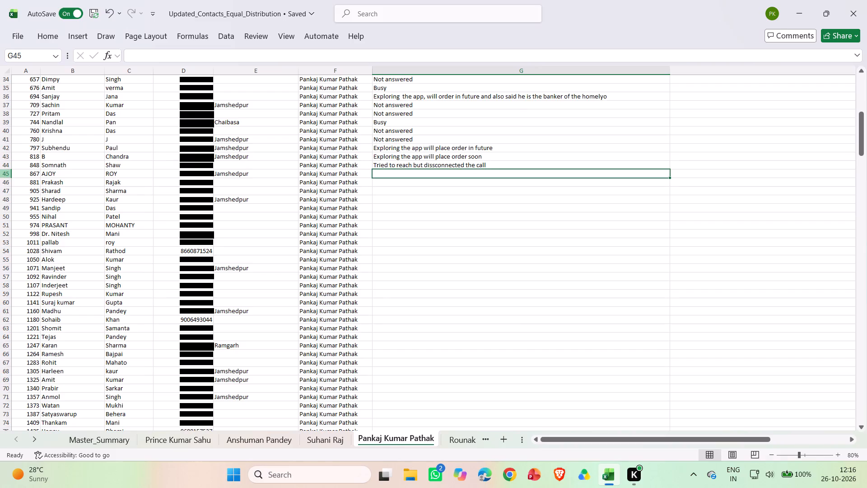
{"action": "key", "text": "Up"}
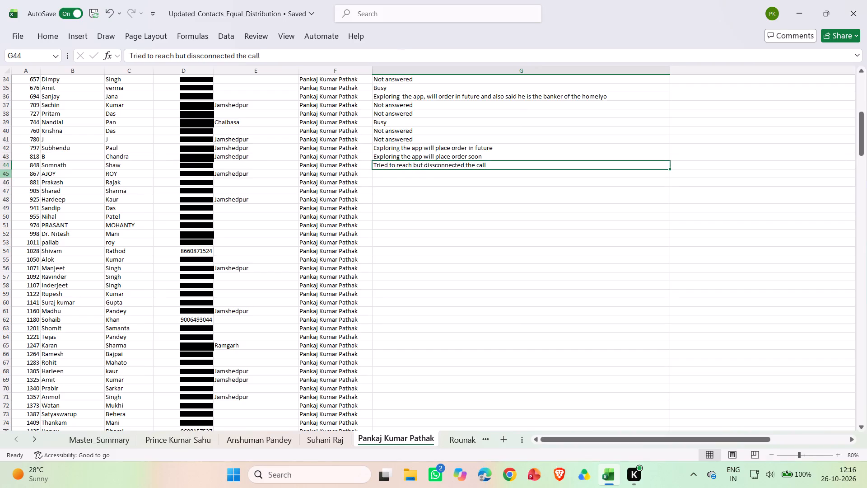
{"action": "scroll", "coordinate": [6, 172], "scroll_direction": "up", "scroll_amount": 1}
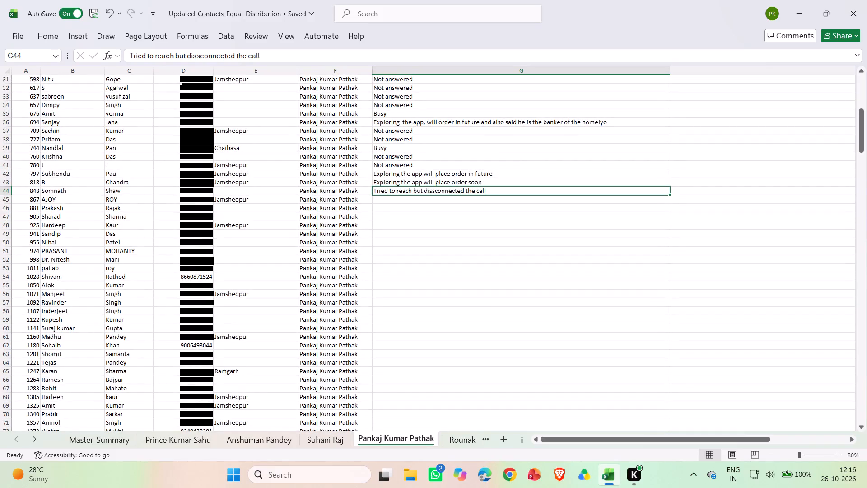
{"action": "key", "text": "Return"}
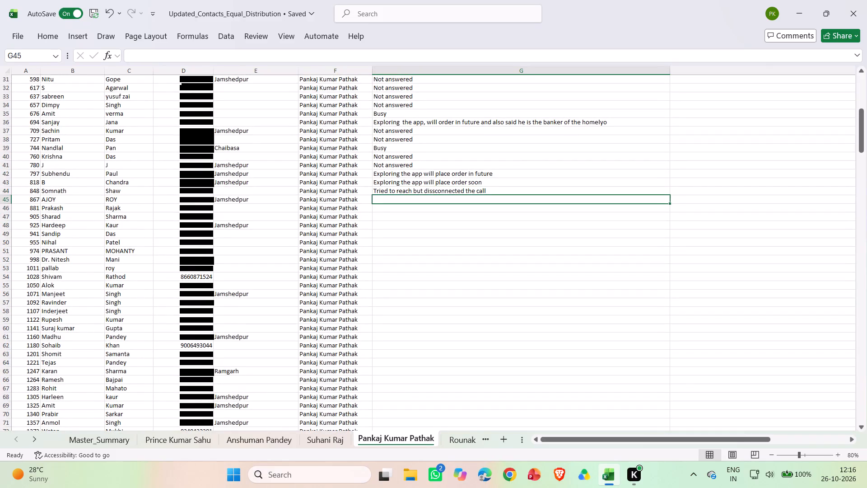
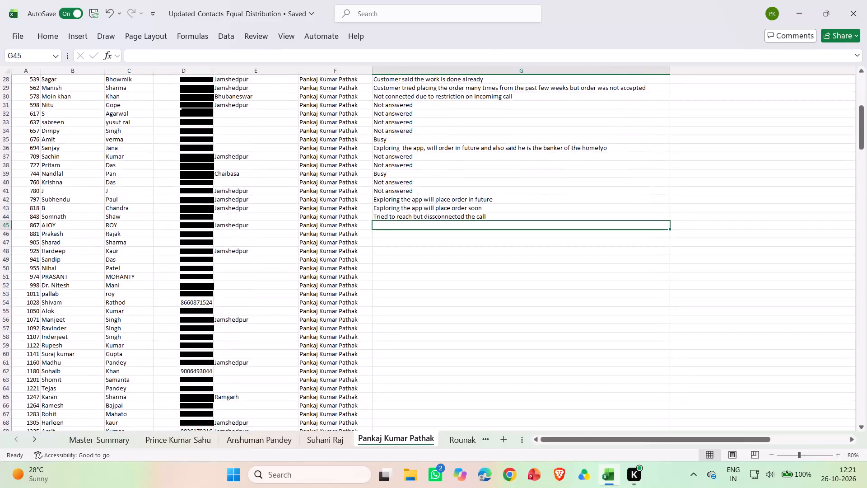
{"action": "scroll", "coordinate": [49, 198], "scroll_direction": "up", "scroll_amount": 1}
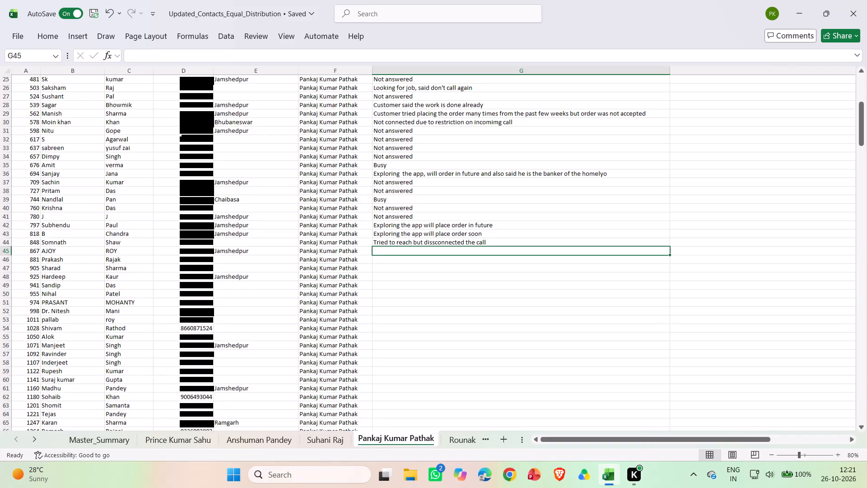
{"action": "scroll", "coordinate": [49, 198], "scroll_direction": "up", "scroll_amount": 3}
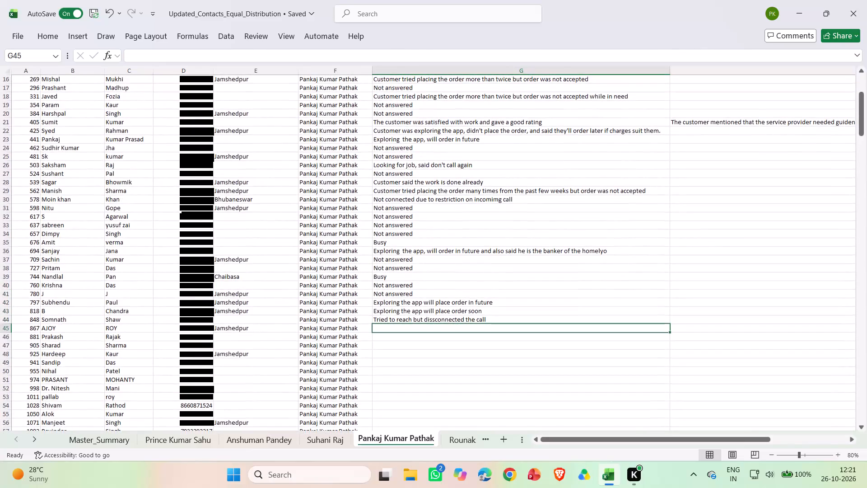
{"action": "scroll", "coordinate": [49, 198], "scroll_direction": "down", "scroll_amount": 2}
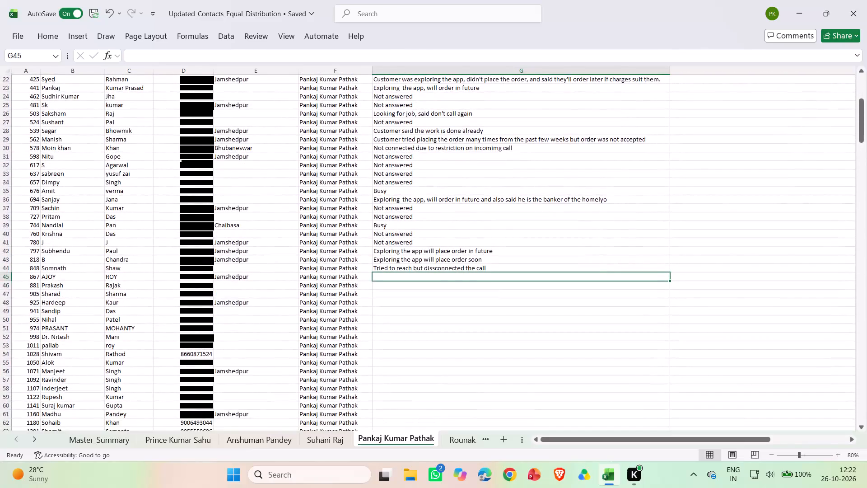
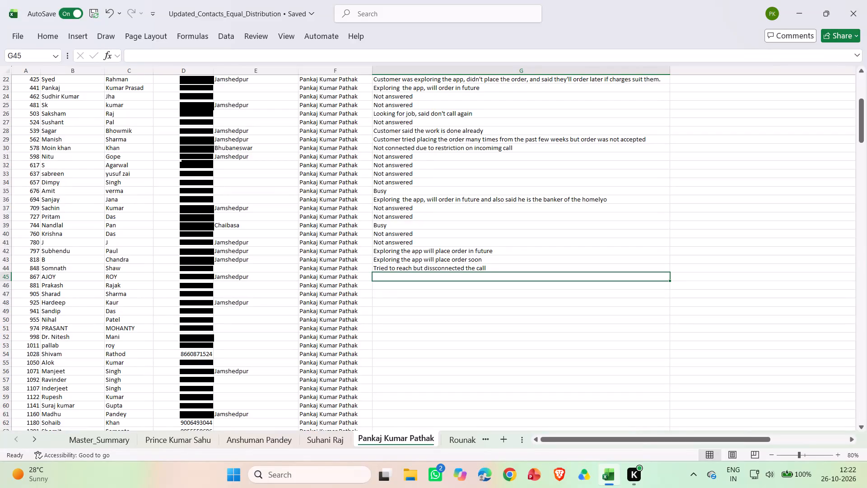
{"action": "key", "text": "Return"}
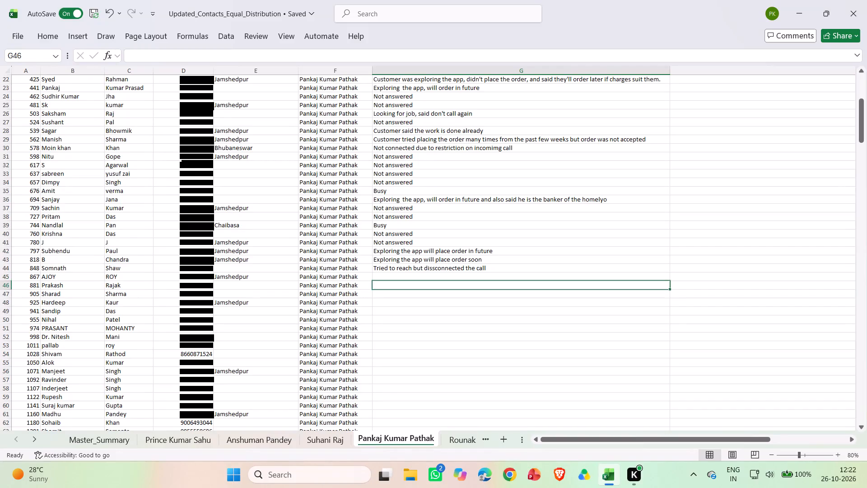
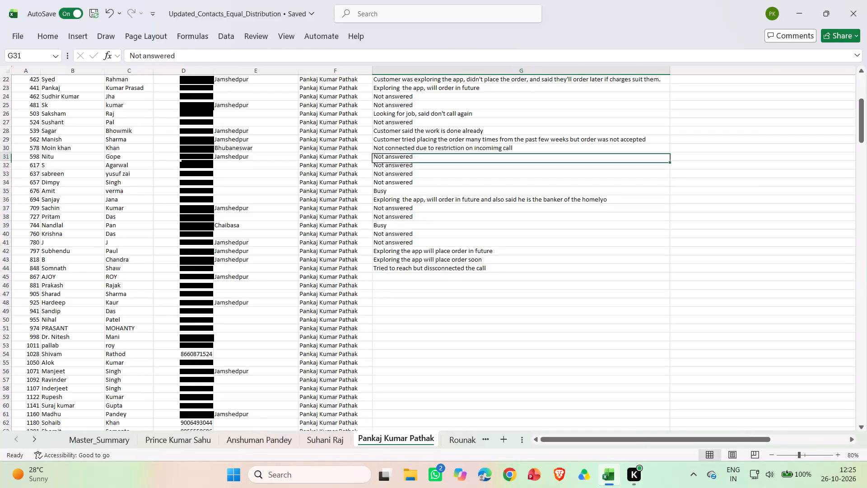
Review the call remarks already recorded in the Remarks column, from row 31 back up to the header row.
{"action": "key", "text": "Up"}
{"action": "key", "text": "Up"}
{"action": "key", "text": "Up"}
{"action": "key", "text": "Up"}
{"action": "key", "text": "Up"}
{"action": "key", "text": "Up"}
{"action": "key", "text": "Up"}
{"action": "key", "text": "Up"}
{"action": "key", "text": "Up"}
{"action": "key", "text": "Up"}
{"action": "key", "text": "Up"}
{"action": "key", "text": "Up"}
{"action": "key", "text": "Up"}
{"action": "key", "text": "Up"}
{"action": "key", "text": "Up"}
{"action": "key", "text": "Up"}
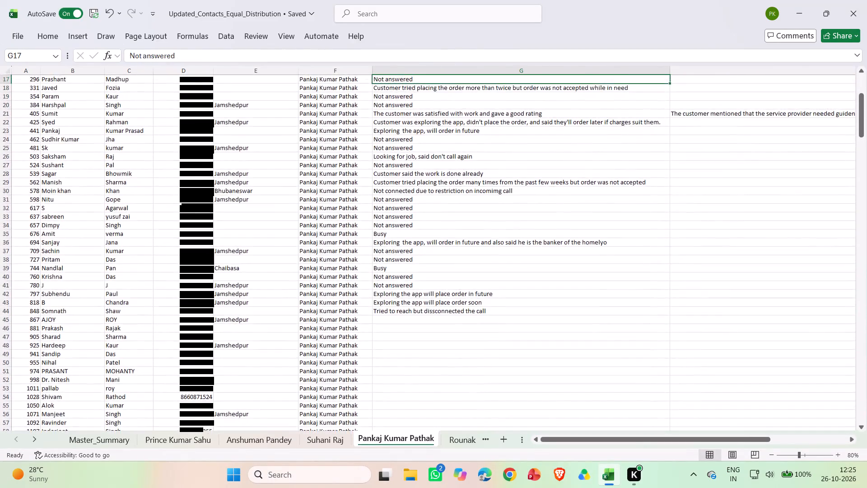
{"action": "key", "text": "Up"}
{"action": "key", "text": "Up"}
{"action": "key", "text": "Up"}
{"action": "key", "text": "Up"}
{"action": "key", "text": "Up"}
{"action": "key", "text": "Up"}
{"action": "key", "text": "Up"}
{"action": "key", "text": "Up"}
{"action": "key", "text": "Up"}
{"action": "key", "text": "Up"}
{"action": "key", "text": "Up"}
{"action": "key", "text": "Up"}
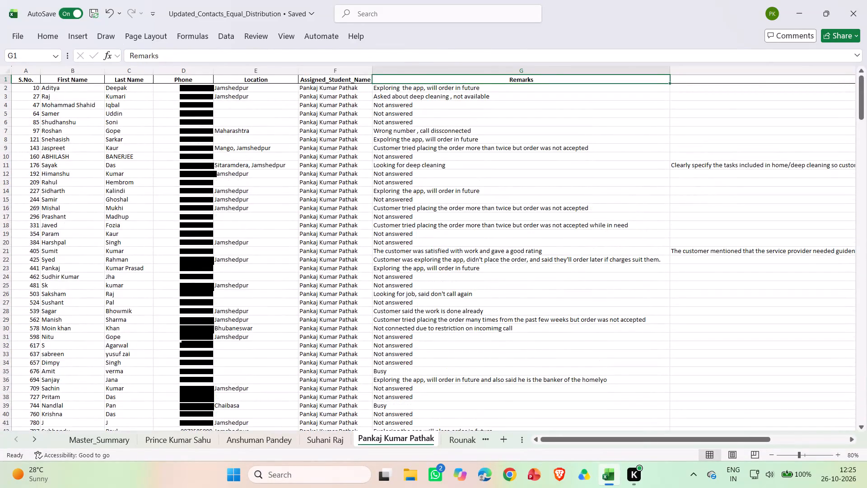
Recheck the Remarks entries from the header row down to row 32.
{"action": "key", "text": "Down"}
{"action": "key", "text": "Down"}
{"action": "key", "text": "Down"}
{"action": "key", "text": "Down"}
{"action": "key", "text": "Down"}
{"action": "key", "text": "Down"}
{"action": "key", "text": "Down"}
{"action": "key", "text": "Down"}
{"action": "key", "text": "Down"}
{"action": "key", "text": "Down"}
{"action": "key", "text": "Down"}
{"action": "key", "text": "Down"}
{"action": "key", "text": "Down"}
{"action": "key", "text": "Down"}
{"action": "key", "text": "Down"}
{"action": "key", "text": "Down"}
{"action": "key", "text": "Down"}
{"action": "key", "text": "Down"}
{"action": "key", "text": "Down"}
{"action": "key", "text": "Down"}
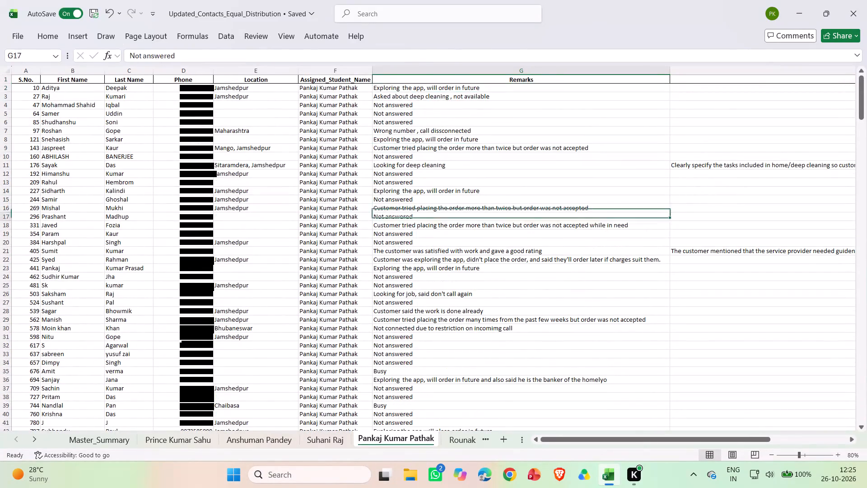
{"action": "key", "text": "Down"}
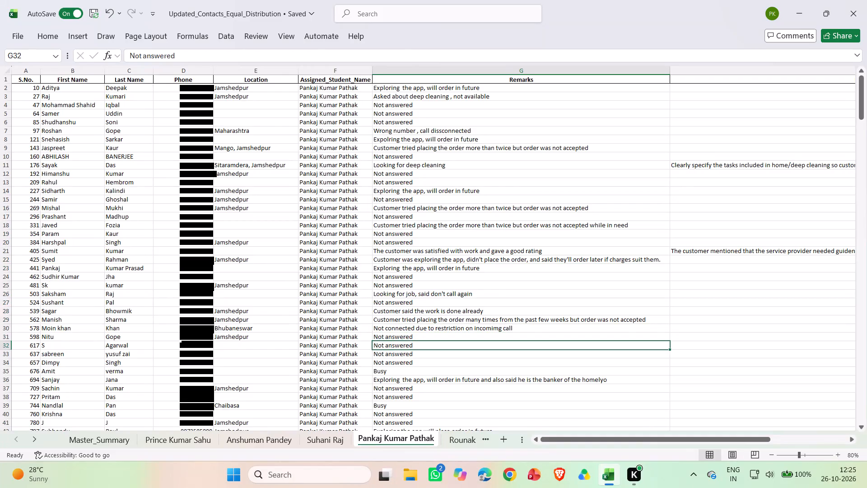
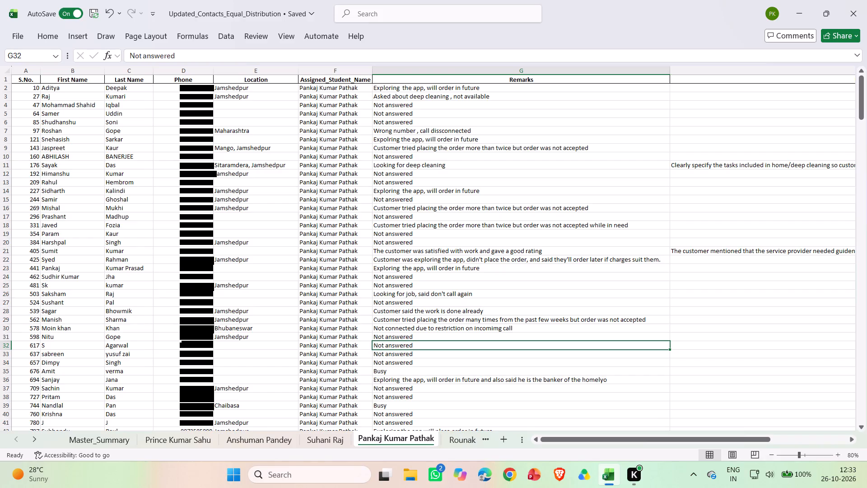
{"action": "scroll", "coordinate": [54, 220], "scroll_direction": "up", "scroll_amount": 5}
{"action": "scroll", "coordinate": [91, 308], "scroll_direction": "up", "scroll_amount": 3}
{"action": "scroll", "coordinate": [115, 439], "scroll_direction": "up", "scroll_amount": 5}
Clear the "Busy" remark in row 35 and start a new remark there with the word "Customer".
{"action": "scroll", "coordinate": [138, 295], "scroll_direction": "down", "scroll_amount": 2}
{"action": "scroll", "coordinate": [89, 344], "scroll_direction": "down", "scroll_amount": 1}
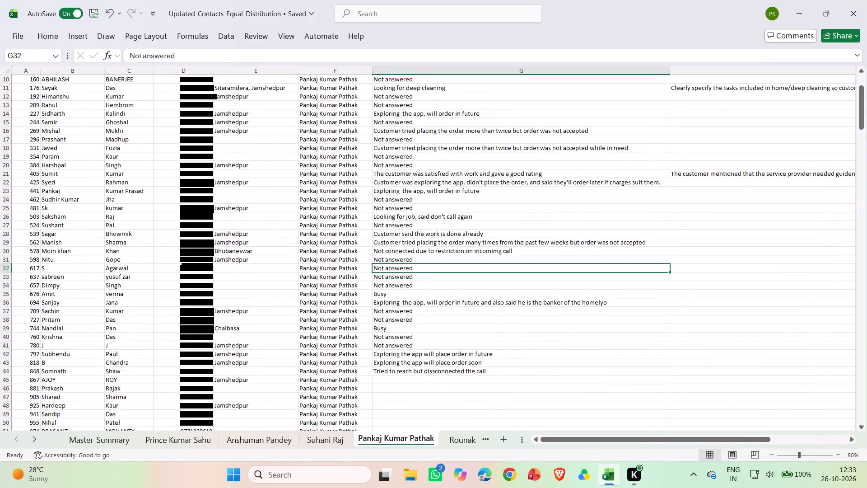
{"action": "double_click", "coordinate": [408, 294]}
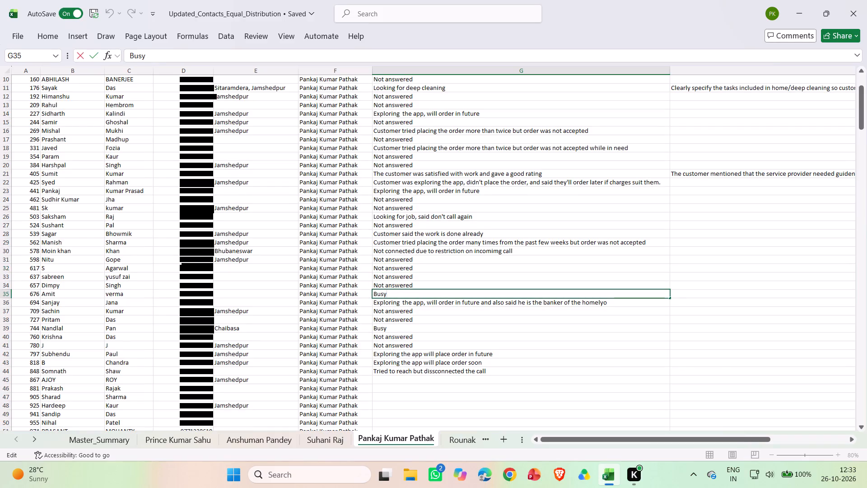
{"action": "key", "text": "BackSpace"}
{"action": "key", "text": "BackSpace"}
{"action": "key", "text": "BackSpace"}
{"action": "key", "text": "BackSpace"}
{"action": "key", "text": "BackSpace"}
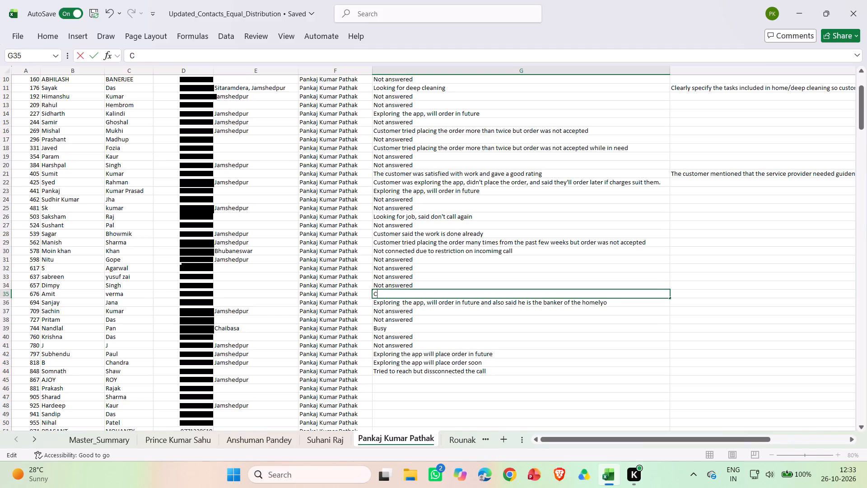
{"action": "type", "text": "ustomer"}
{"action": "key", "text": "space"}
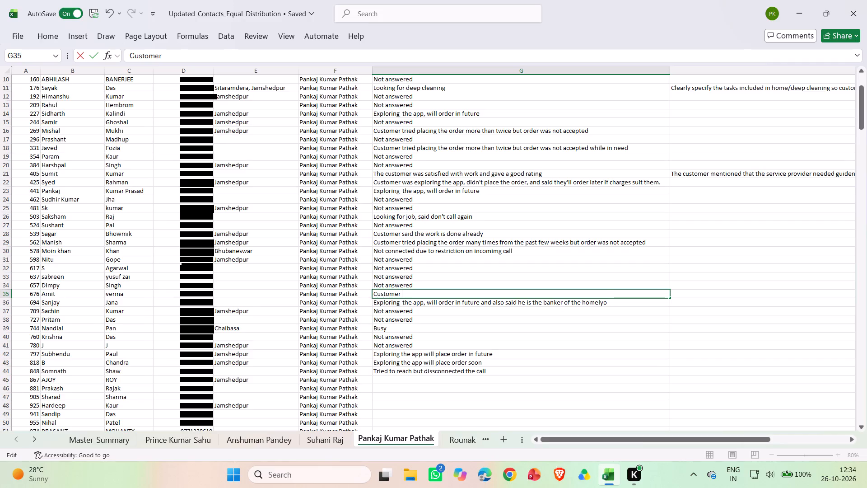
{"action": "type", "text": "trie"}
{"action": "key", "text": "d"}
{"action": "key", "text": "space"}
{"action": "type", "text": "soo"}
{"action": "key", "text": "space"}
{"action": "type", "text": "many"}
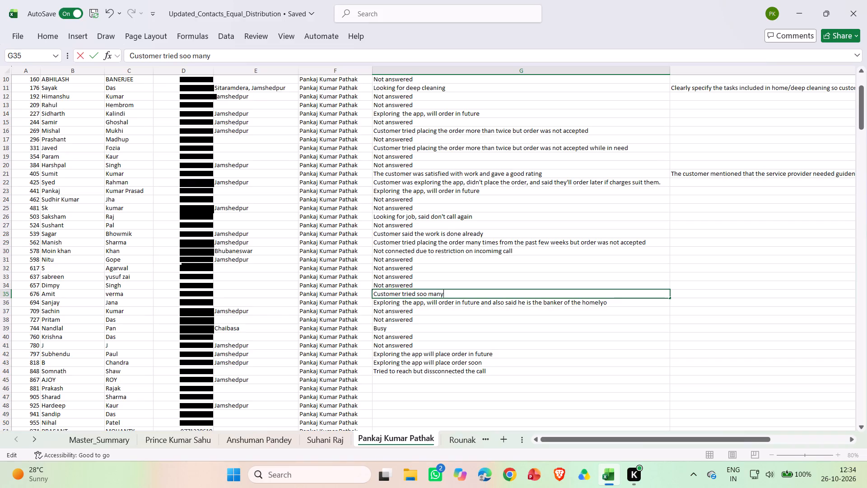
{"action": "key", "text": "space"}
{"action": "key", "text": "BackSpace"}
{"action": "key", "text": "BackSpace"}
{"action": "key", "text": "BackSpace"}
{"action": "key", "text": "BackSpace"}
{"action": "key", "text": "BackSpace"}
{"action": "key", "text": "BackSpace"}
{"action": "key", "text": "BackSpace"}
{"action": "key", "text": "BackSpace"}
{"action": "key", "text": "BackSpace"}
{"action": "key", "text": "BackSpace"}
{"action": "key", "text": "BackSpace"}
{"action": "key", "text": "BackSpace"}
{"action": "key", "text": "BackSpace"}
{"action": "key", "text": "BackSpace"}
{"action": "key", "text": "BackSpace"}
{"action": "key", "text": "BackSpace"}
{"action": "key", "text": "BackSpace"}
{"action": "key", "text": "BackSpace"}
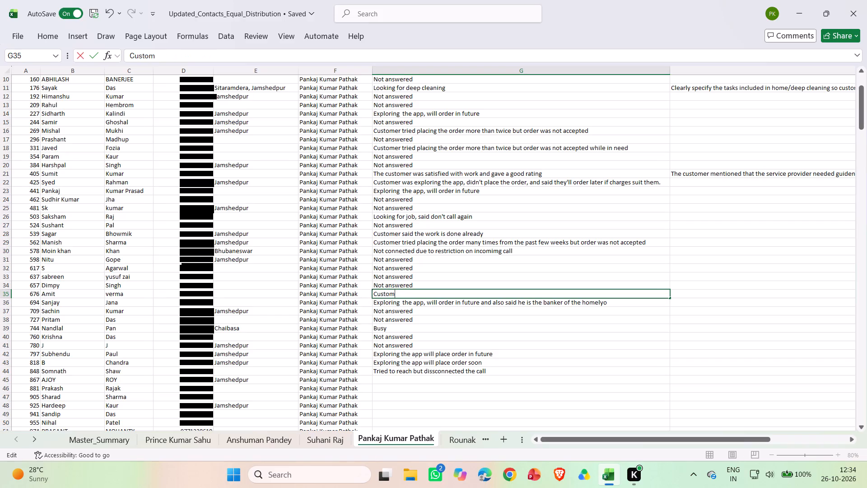
Continue the row 35 remark so that it reads "Customer said overall experiencuing".
{"action": "type", "text": "er"}
{"action": "key", "text": "space"}
{"action": "type", "text": "sai"}
{"action": "key", "text": "d"}
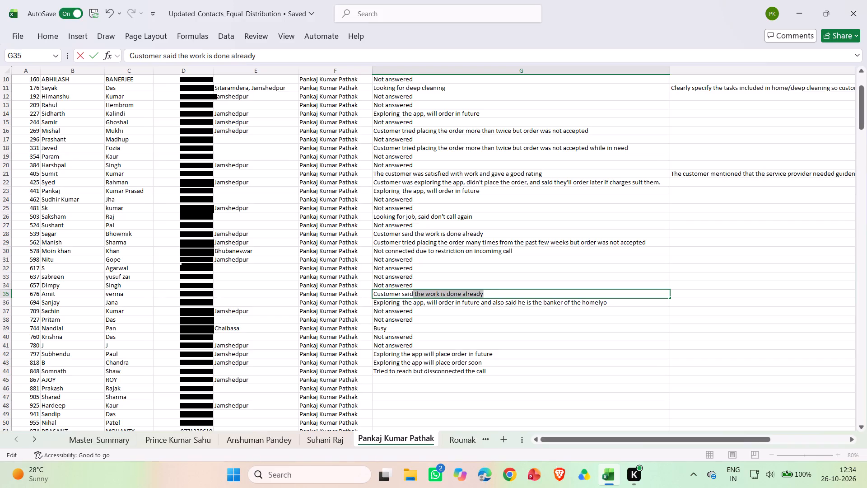
{"action": "key", "text": "space"}
{"action": "type", "text": "over"}
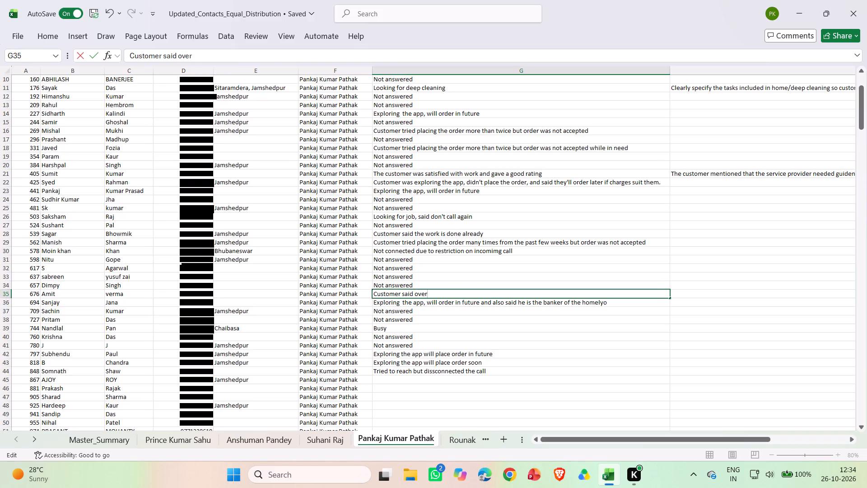
{"action": "type", "text": "all"}
{"action": "key", "text": "space"}
{"action": "type", "text": "experiencuing"}
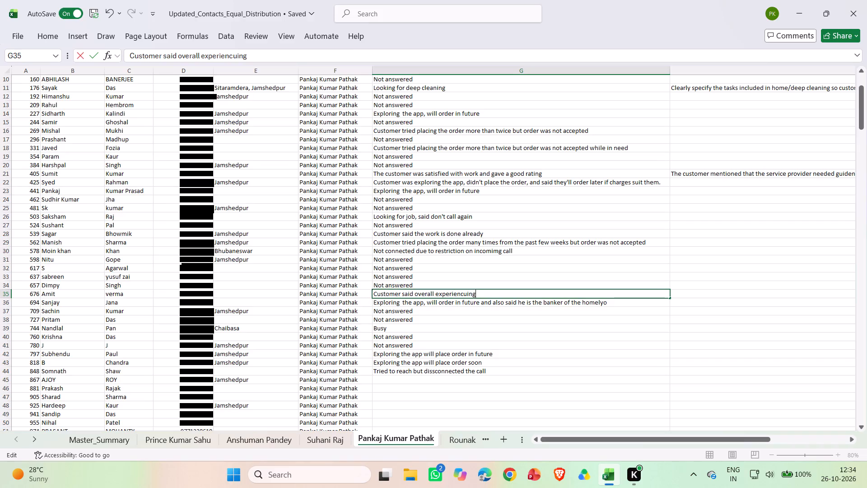
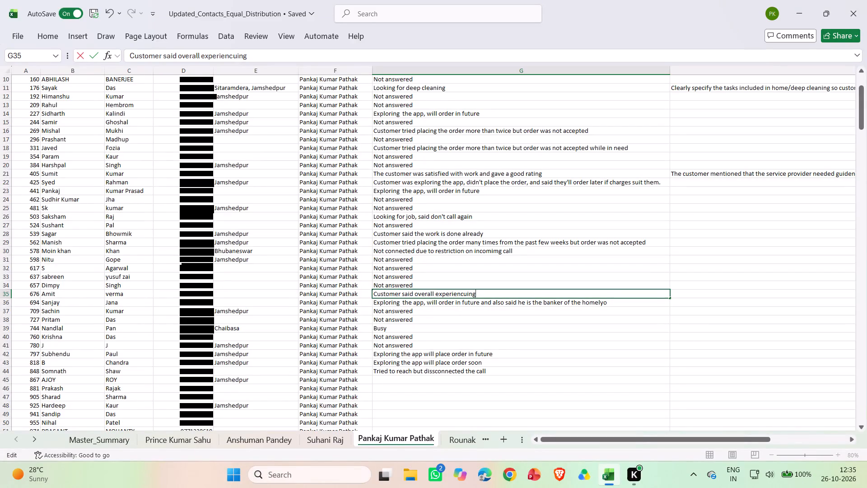
Clear the whole unfinished remark from cell G35.
{"action": "double_click", "coordinate": [494, 293]}
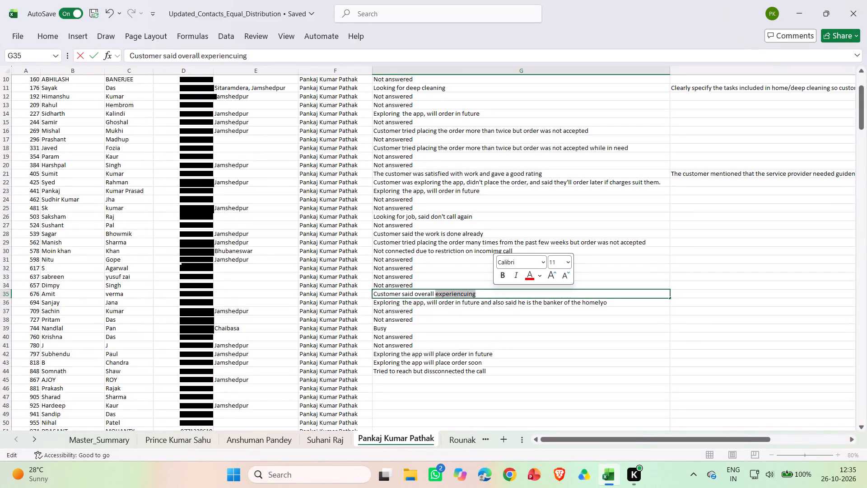
{"action": "key", "text": "BackSpace"}
{"action": "key", "text": "BackSpace"}
{"action": "key", "text": "BackSpace"}
{"action": "key", "text": "BackSpace"}
{"action": "key", "text": "BackSpace"}
{"action": "key", "text": "BackSpace"}
{"action": "key", "text": "BackSpace"}
{"action": "key", "text": "BackSpace"}
{"action": "key", "text": "BackSpace"}
{"action": "key", "text": "BackSpace"}
{"action": "key", "text": "BackSpace"}
{"action": "key", "text": "BackSpace"}
{"action": "key", "text": "BackSpace"}
{"action": "key", "text": "BackSpace"}
{"action": "key", "text": "BackSpace"}
{"action": "key", "text": "BackSpace"}
{"action": "key", "text": "BackSpace"}
{"action": "key", "text": "BackSpace"}
{"action": "key", "text": "BackSpace"}
{"action": "key", "text": "BackSpace"}
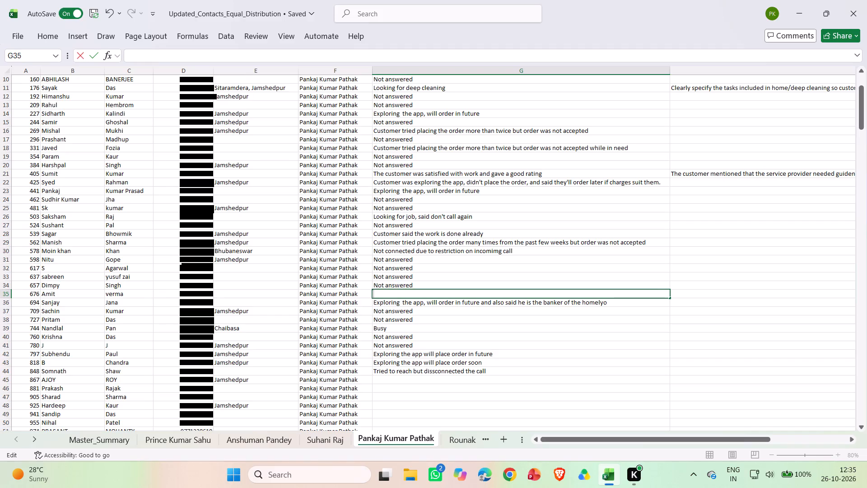
Start a new row 35 remark reading "Overall experience is good".
{"action": "key", "text": "o"}
{"action": "type", "text": "vw"}
{"action": "key", "text": "BackSpace"}
{"action": "type", "text": "er"}
{"action": "key", "text": "a"}
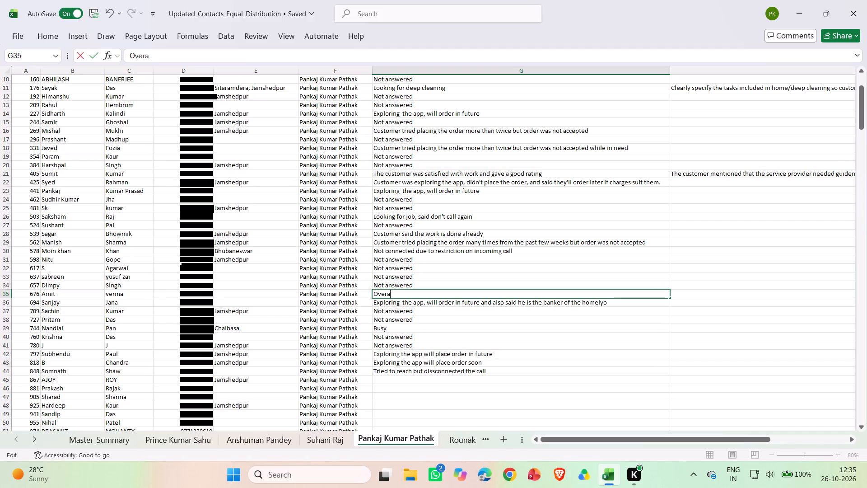
{"action": "type", "text": "ll"}
{"action": "key", "text": "space"}
{"action": "type", "text": "experience"}
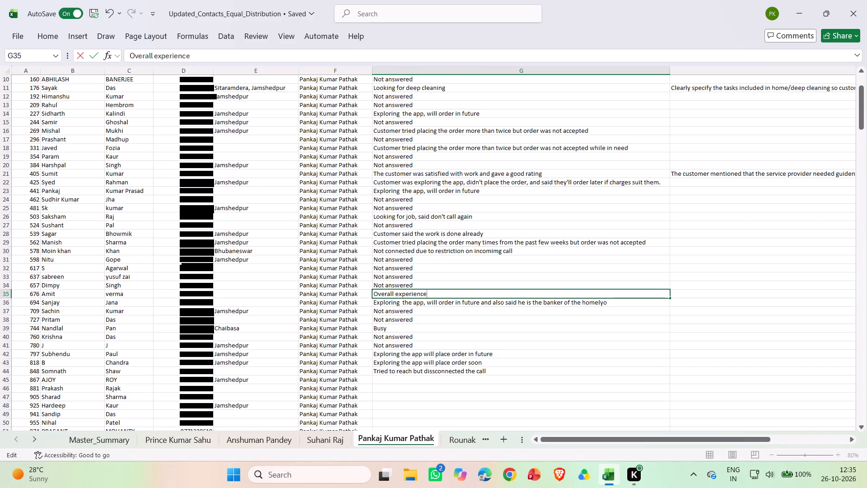
{"action": "key", "text": "space"}
{"action": "type", "text": "was"}
{"action": "key", "text": "space"}
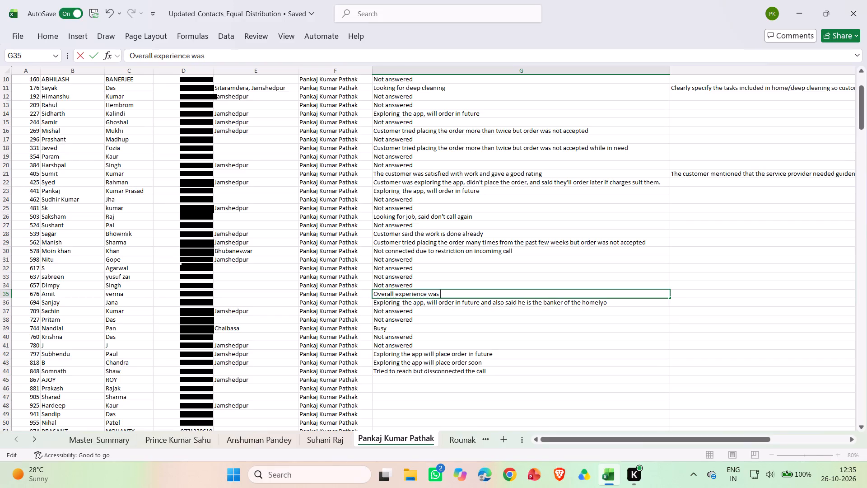
{"action": "key", "text": "BackSpace"}
{"action": "key", "text": "BackSpace"}
{"action": "key", "text": "BackSpace"}
{"action": "key", "text": "BackSpace"}
{"action": "key", "text": "BackSpace"}
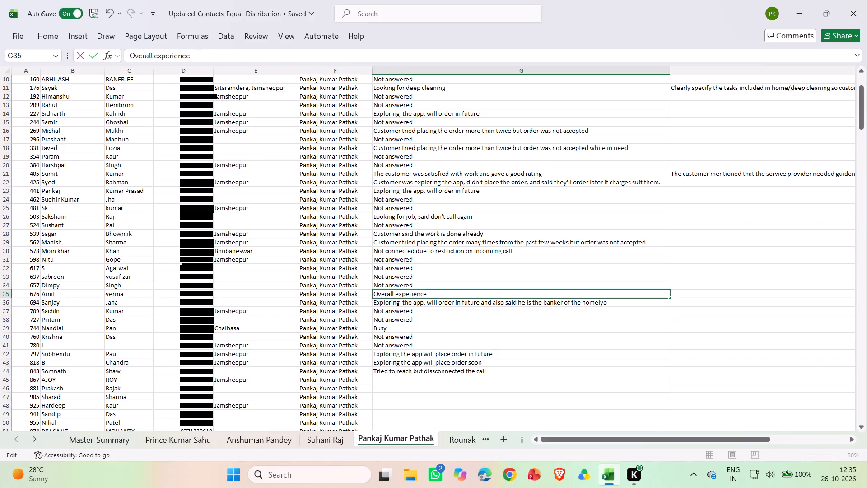
{"action": "key", "text": "space"}
{"action": "type", "text": "is good"}
Extend the row 35 remark after "Overall experience is good" with ", he has odered before".
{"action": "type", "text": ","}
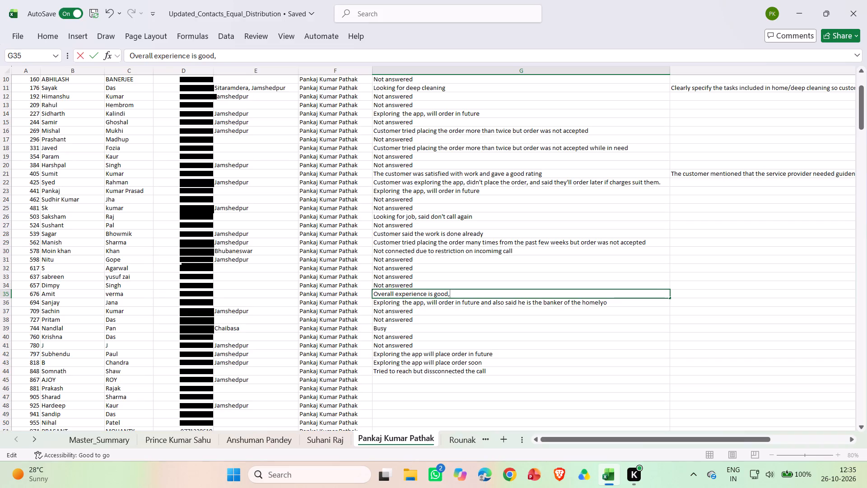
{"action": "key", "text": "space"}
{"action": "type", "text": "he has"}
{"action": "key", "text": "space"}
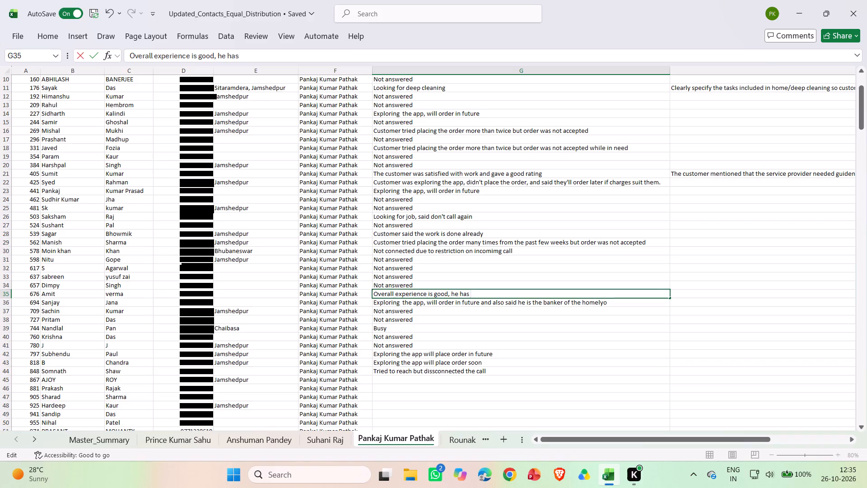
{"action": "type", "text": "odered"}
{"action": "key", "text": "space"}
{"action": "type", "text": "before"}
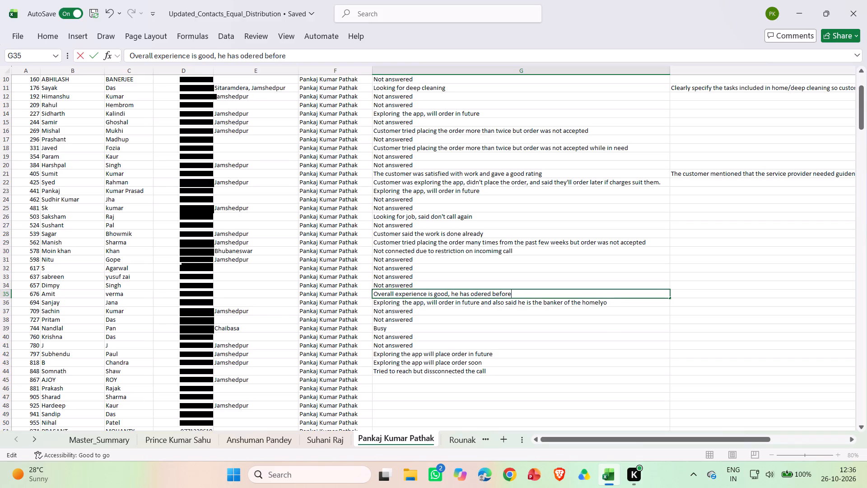
Continue the row 35 remark with ", but sometimes placing the order".
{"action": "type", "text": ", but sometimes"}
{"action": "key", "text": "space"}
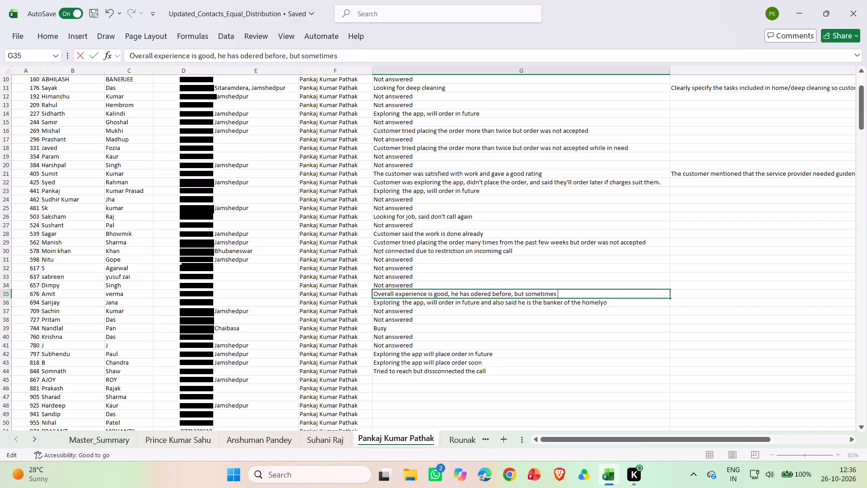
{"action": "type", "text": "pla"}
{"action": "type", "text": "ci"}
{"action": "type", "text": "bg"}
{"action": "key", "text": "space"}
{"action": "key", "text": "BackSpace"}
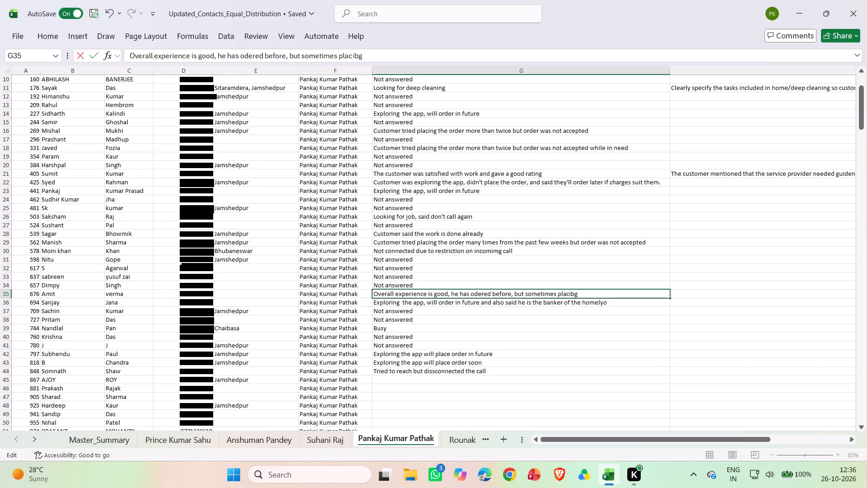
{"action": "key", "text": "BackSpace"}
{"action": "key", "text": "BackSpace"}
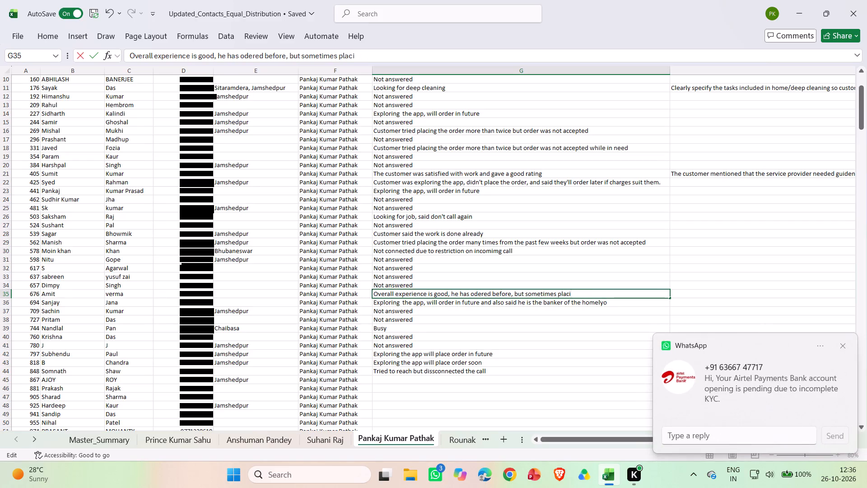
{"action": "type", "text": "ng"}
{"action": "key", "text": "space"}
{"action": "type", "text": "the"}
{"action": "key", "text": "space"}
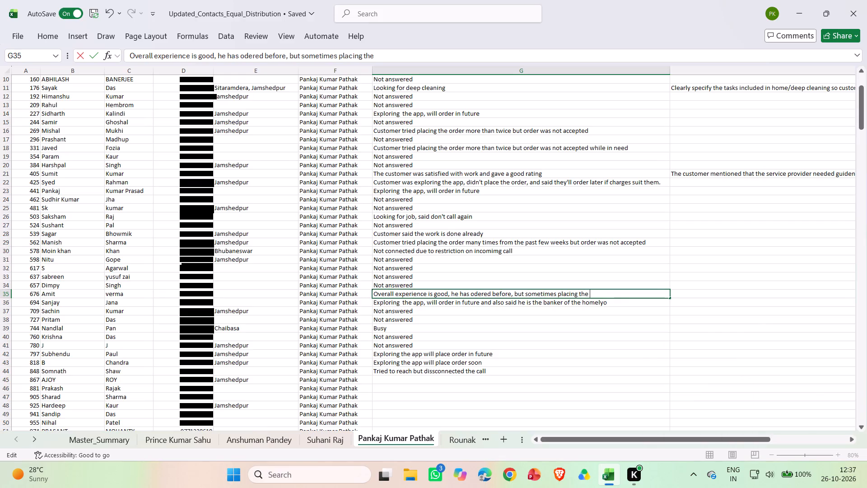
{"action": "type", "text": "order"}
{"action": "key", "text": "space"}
Finish the row 35 remark with "takes soo much time" and commit the cell entry.
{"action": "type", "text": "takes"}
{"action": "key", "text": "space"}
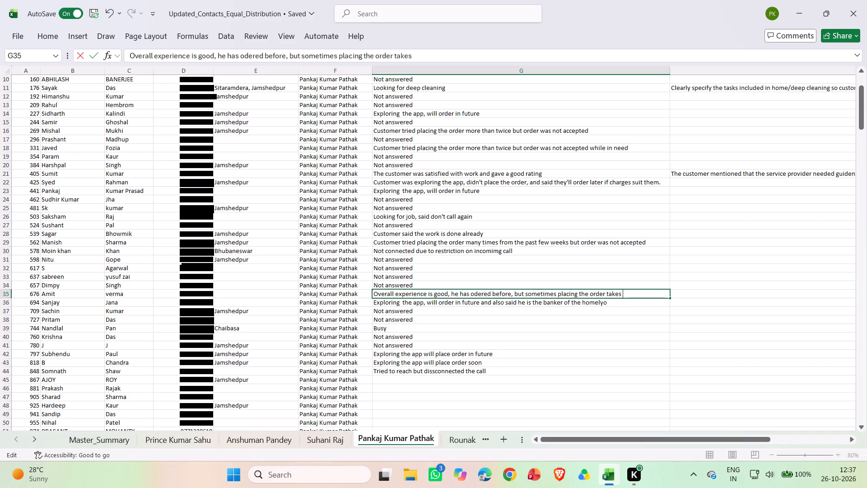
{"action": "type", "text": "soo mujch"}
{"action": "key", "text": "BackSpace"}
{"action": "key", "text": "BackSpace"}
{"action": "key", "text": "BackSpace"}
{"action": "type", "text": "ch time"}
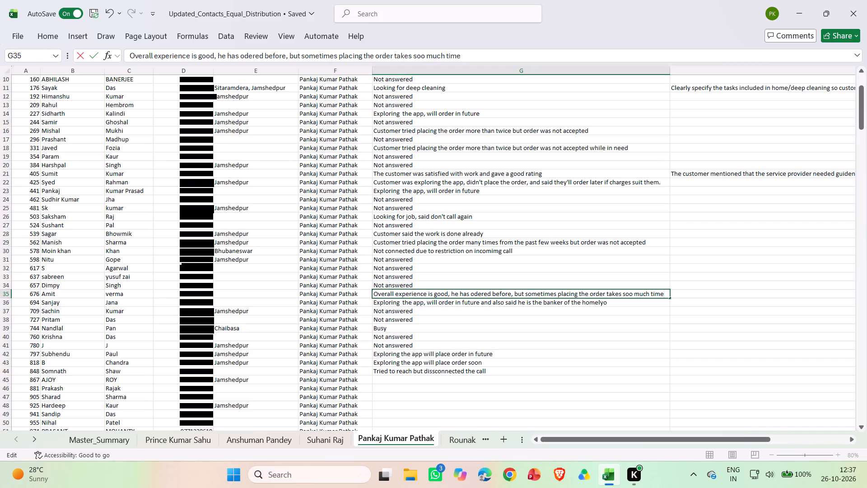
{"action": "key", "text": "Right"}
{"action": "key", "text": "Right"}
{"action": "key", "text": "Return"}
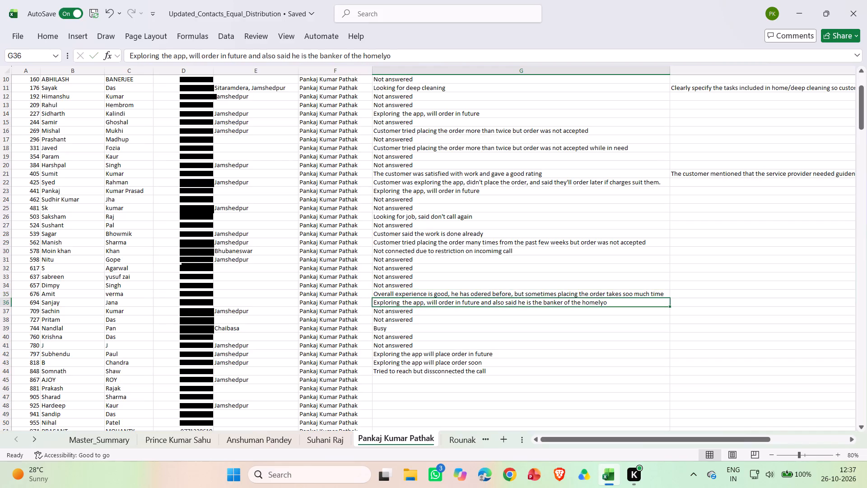
Start the row 35 suggestion in column H with "Please improve availability".
{"action": "key", "text": "Up"}
{"action": "key", "text": "Right"}
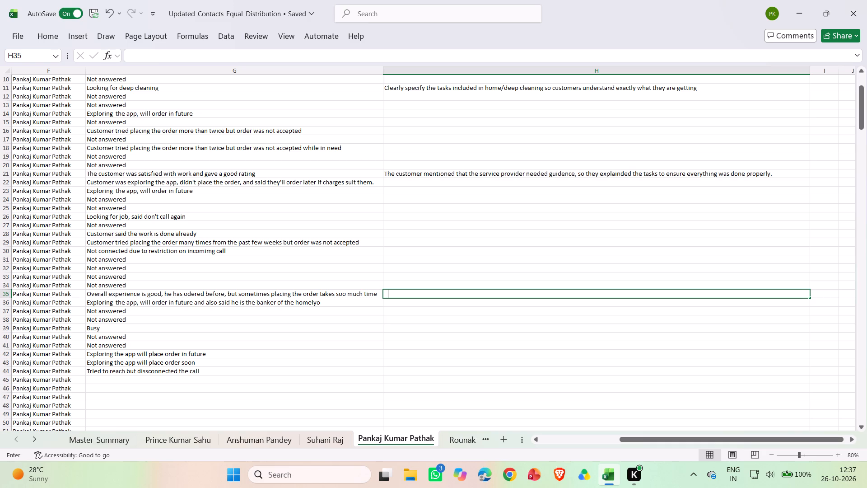
{"action": "type", "text": "lease"}
{"action": "key", "text": "space"}
{"action": "type", "text": "imo"}
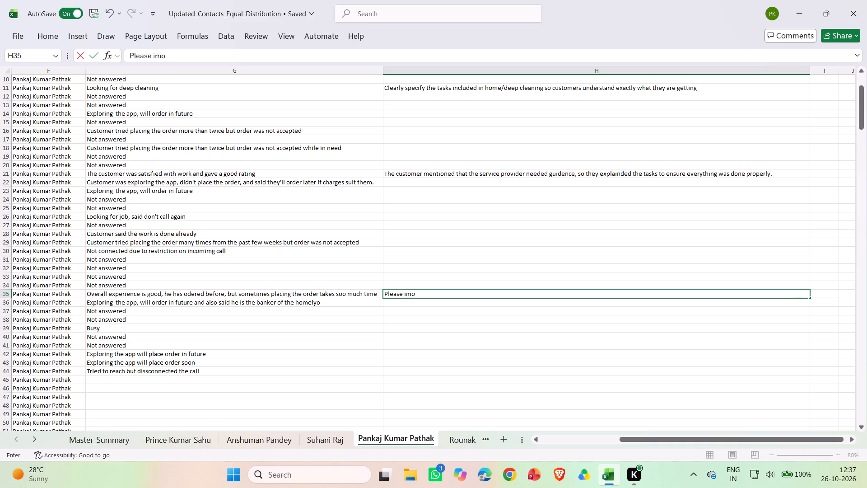
{"action": "key", "text": "BackSpace"}
{"action": "type", "text": "prove avail"}
{"action": "type", "text": "abilioty"}
{"action": "key", "text": "Menu"}
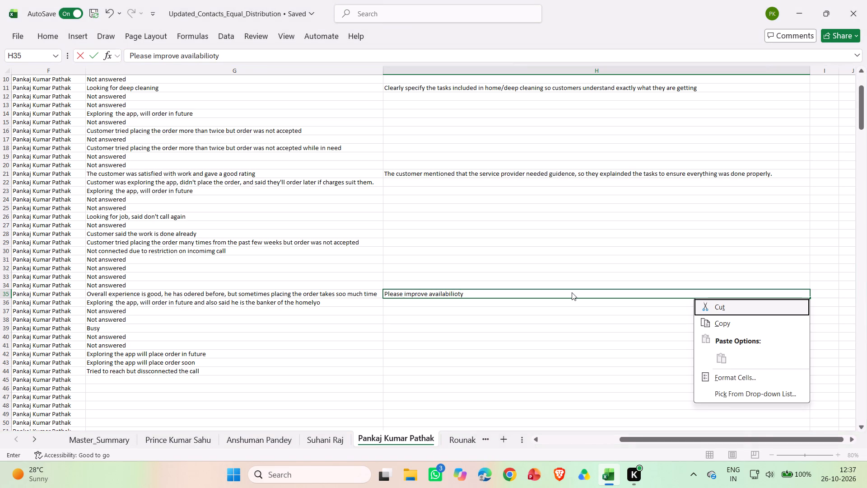
{"action": "key", "text": "BackSpace"}
{"action": "key", "text": "BackSpace"}
{"action": "key", "text": "BackSpace"}
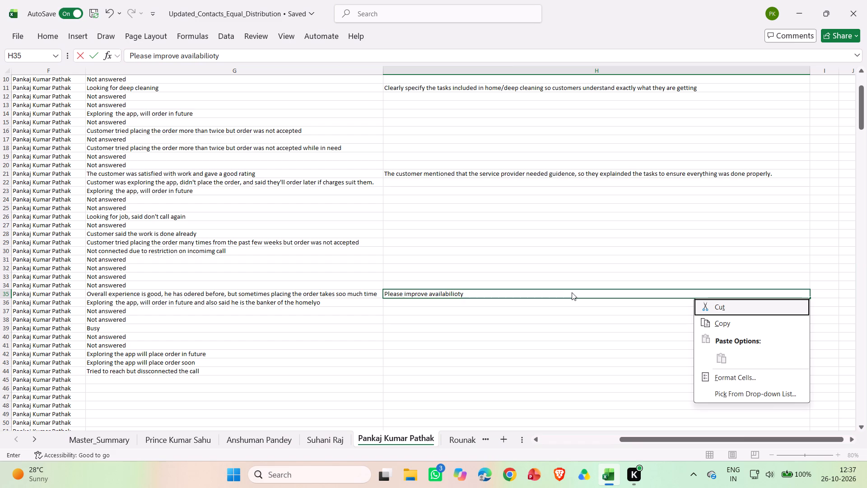
{"action": "left_click", "coordinate": [572, 292]}
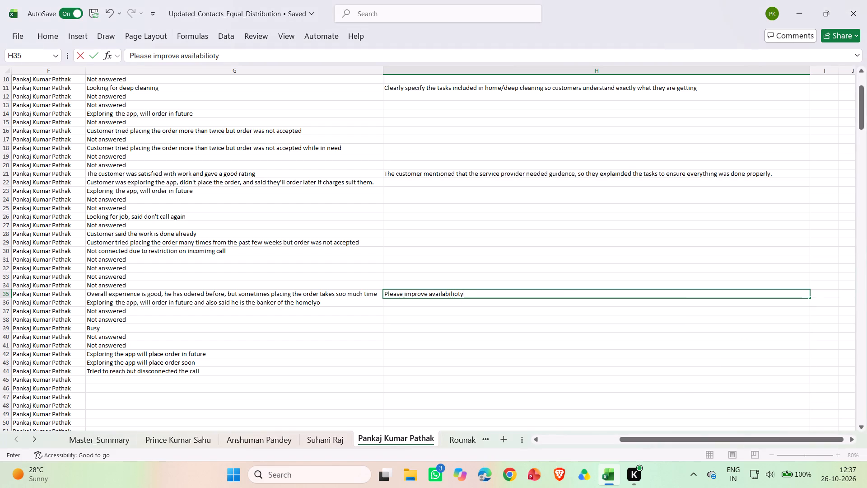
{"action": "key", "text": "BackSpace"}
{"action": "key", "text": "BackSpace"}
{"action": "key", "text": "BackSpace"}
{"action": "key", "text": "BackSpace"}
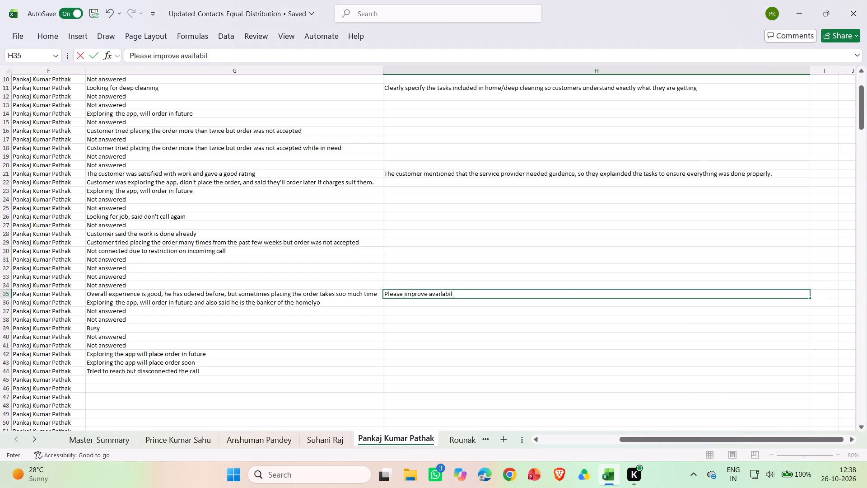
{"action": "key", "text": "BackSpace"}
{"action": "type", "text": "lity"}
Complete the row 35 suggestion with "so service is provided on time".
{"action": "key", "text": "space"}
{"action": "key", "text": "space"}
{"action": "key", "text": "BackSpace"}
{"action": "type", "text": "so service"}
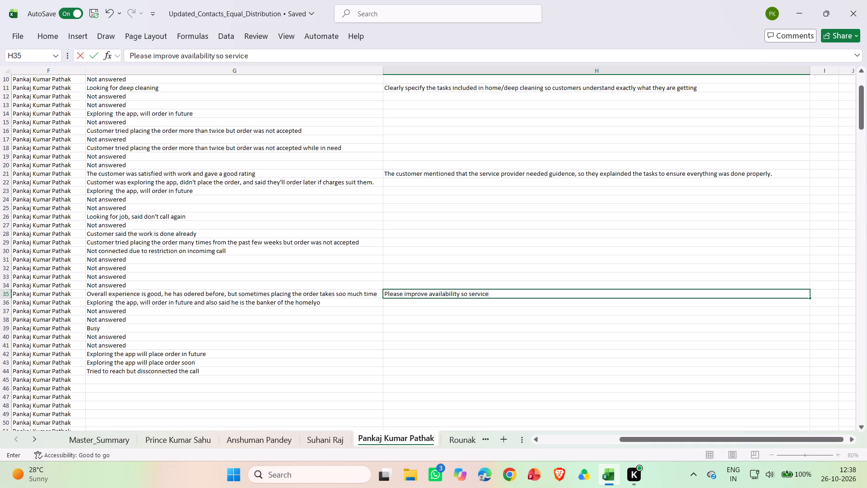
{"action": "key", "text": "space"}
{"action": "type", "text": "is"}
{"action": "key", "text": "space"}
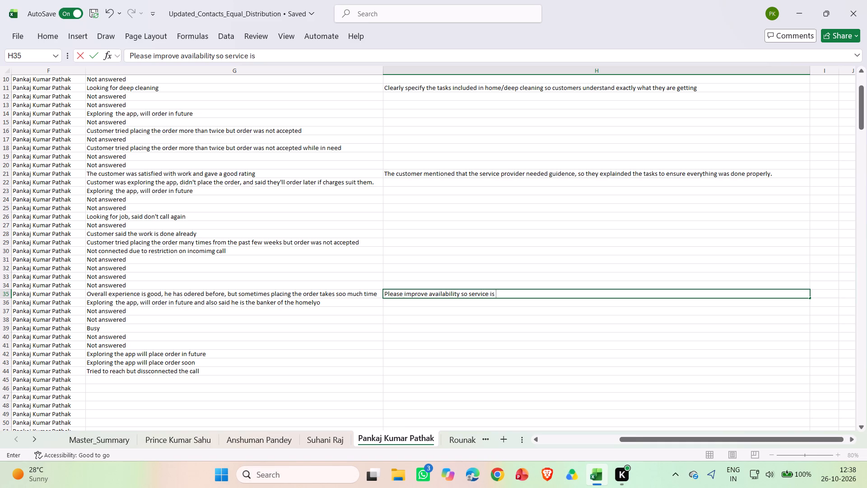
{"action": "type", "text": "pro"}
{"action": "type", "text": "vided in ti"}
{"action": "type", "text": "me"}
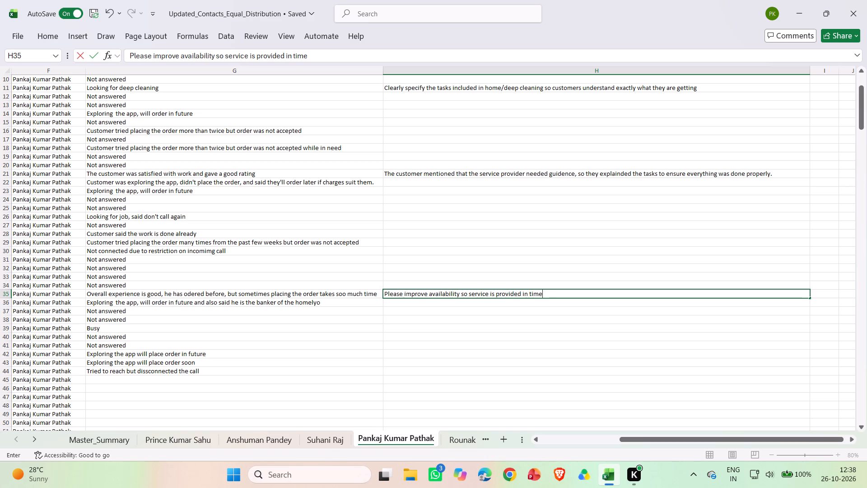
{"action": "key", "text": "BackSpace"}
{"action": "key", "text": "BackSpace"}
{"action": "key", "text": "BackSpace"}
{"action": "key", "text": "BackSpace"}
{"action": "key", "text": "BackSpace"}
{"action": "key", "text": "BackSpace"}
{"action": "key", "text": "BackSpace"}
{"action": "type", "text": "on time"}
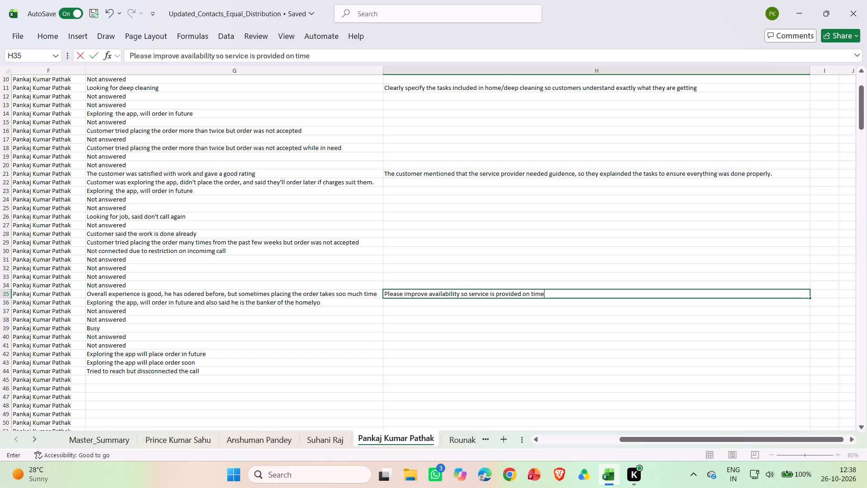
{"action": "key", "text": "Return"}
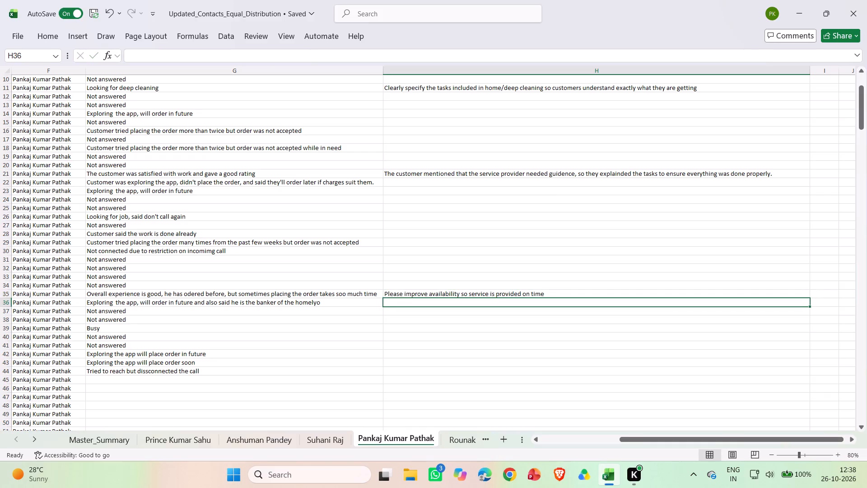
Open the empty remark cell in row 45 for entry.
{"action": "left_click_drag", "start_coordinate": [696, 436], "coordinate": [424, 420]}
{"action": "scroll", "coordinate": [463, 362], "scroll_direction": "down", "scroll_amount": 5}
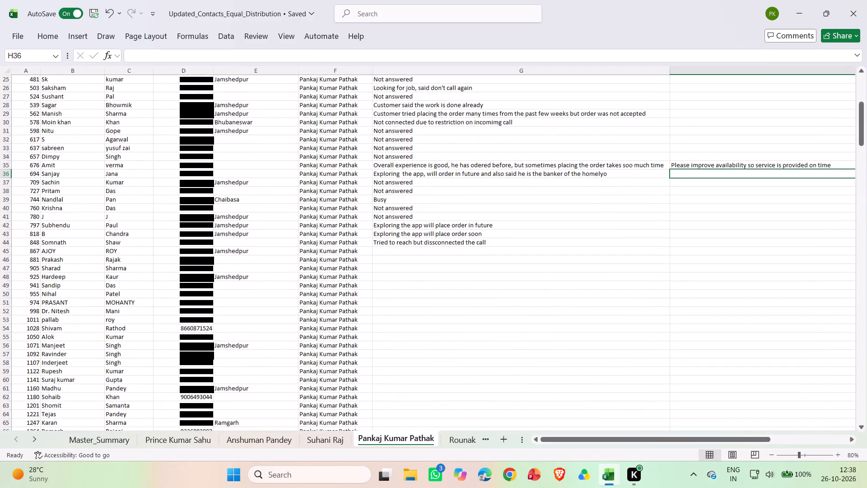
{"action": "left_click", "coordinate": [391, 249]}
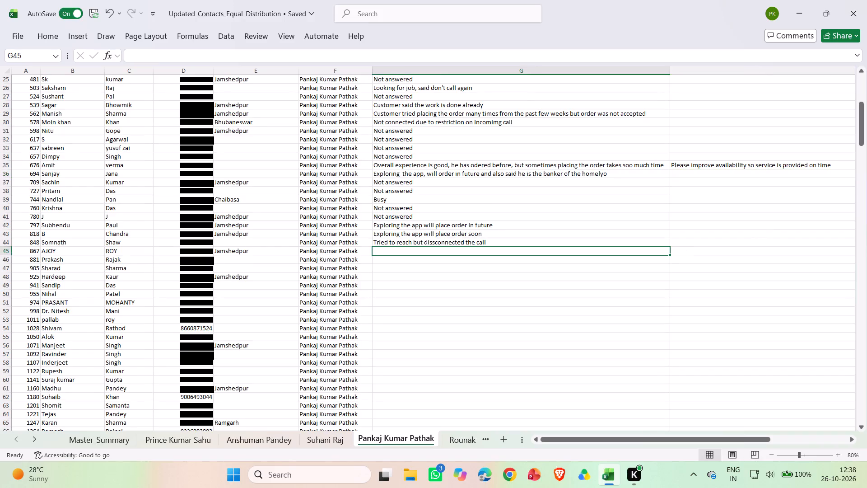
{"action": "double_click", "coordinate": [391, 250]}
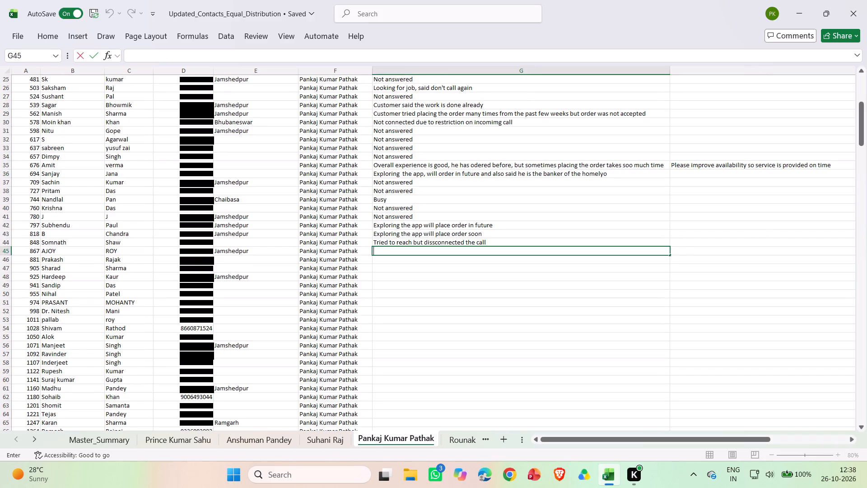
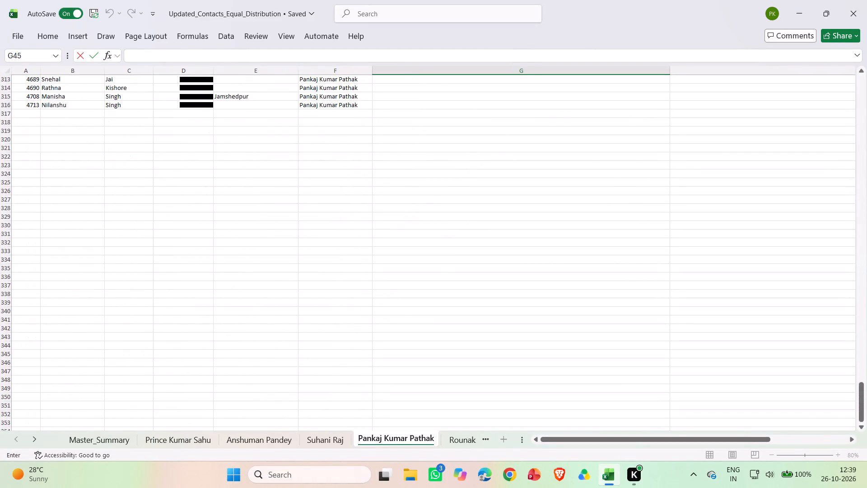
Look through the assigned contact list back to row 45 and leave its remark cell empty.
{"action": "scroll", "coordinate": [377, 324], "scroll_direction": "up", "scroll_amount": 9}
{"action": "scroll", "coordinate": [377, 324], "scroll_direction": "down", "scroll_amount": 17}
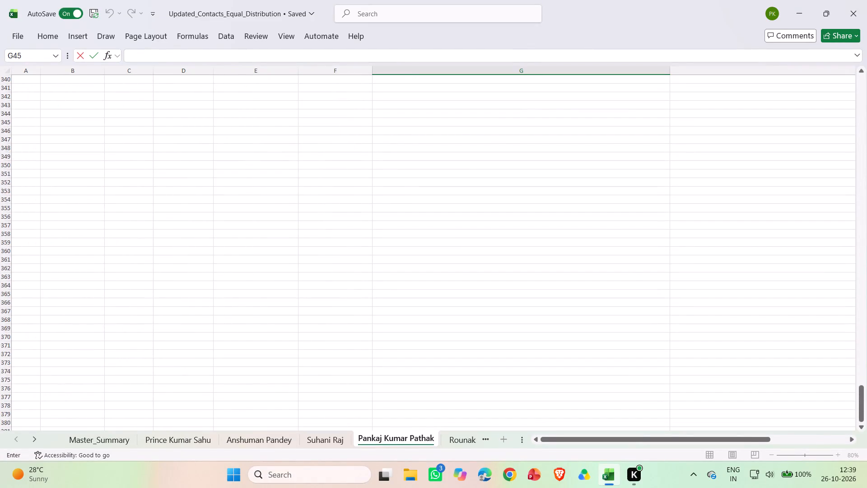
{"action": "scroll", "coordinate": [381, 330], "scroll_direction": "down", "scroll_amount": 20}
{"action": "scroll", "coordinate": [381, 335], "scroll_direction": "up", "scroll_amount": 20}
{"action": "scroll", "coordinate": [385, 330], "scroll_direction": "up", "scroll_amount": 19}
{"action": "scroll", "coordinate": [382, 332], "scroll_direction": "up", "scroll_amount": 6}
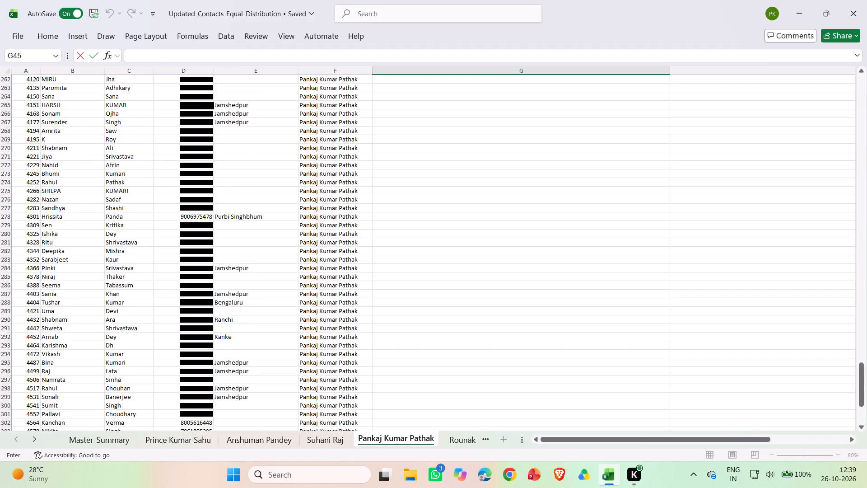
{"action": "scroll", "coordinate": [382, 331], "scroll_direction": "up", "scroll_amount": 8}
{"action": "scroll", "coordinate": [382, 331], "scroll_direction": "up", "scroll_amount": 20}
{"action": "scroll", "coordinate": [382, 331], "scroll_direction": "up", "scroll_amount": 8}
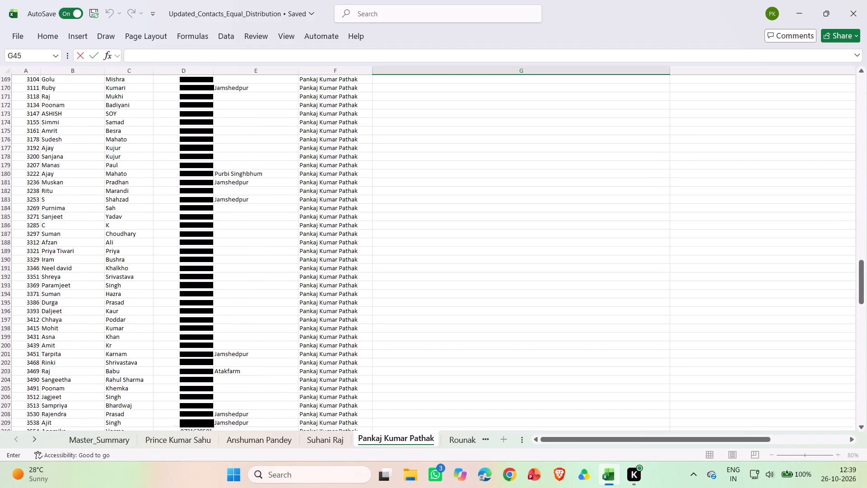
{"action": "scroll", "coordinate": [382, 331], "scroll_direction": "up", "scroll_amount": 20}
{"action": "scroll", "coordinate": [382, 331], "scroll_direction": "up", "scroll_amount": 20}
{"action": "scroll", "coordinate": [382, 331], "scroll_direction": "up", "scroll_amount": 10}
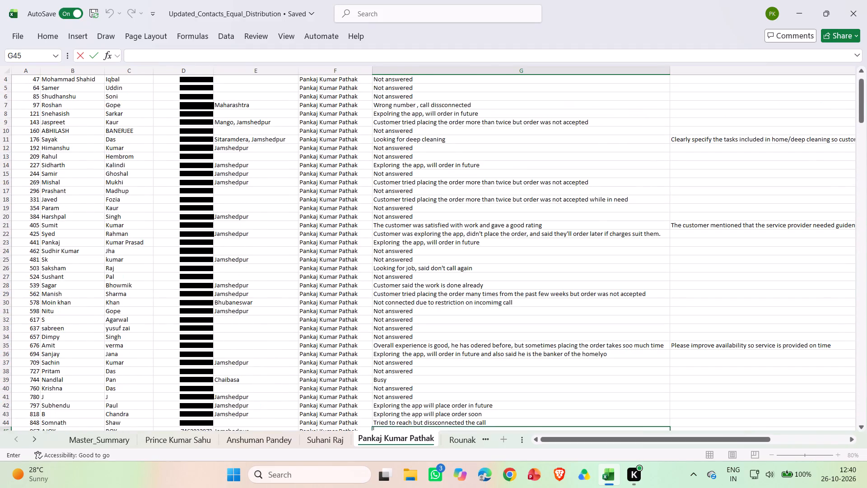
{"action": "scroll", "coordinate": [405, 377], "scroll_direction": "down", "scroll_amount": 8}
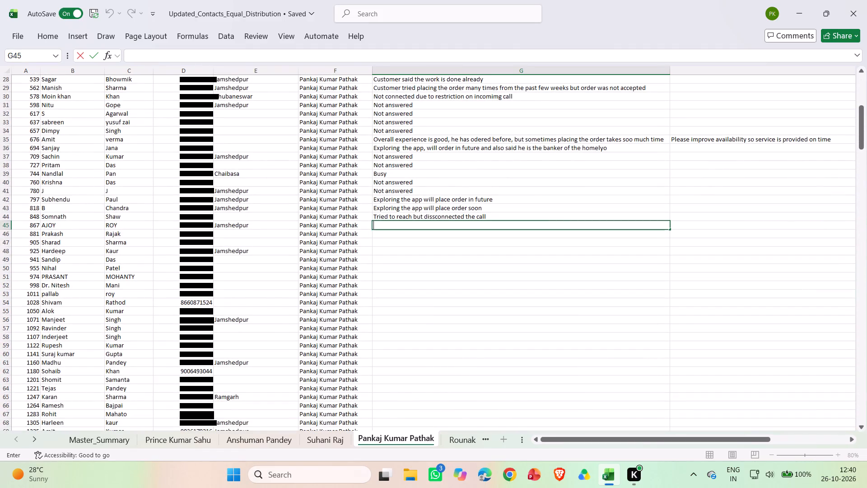
{"action": "key", "text": "Return"}
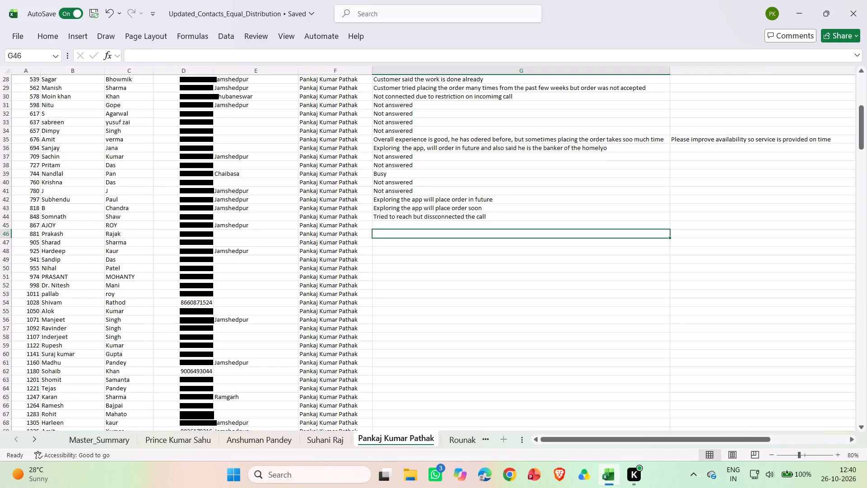
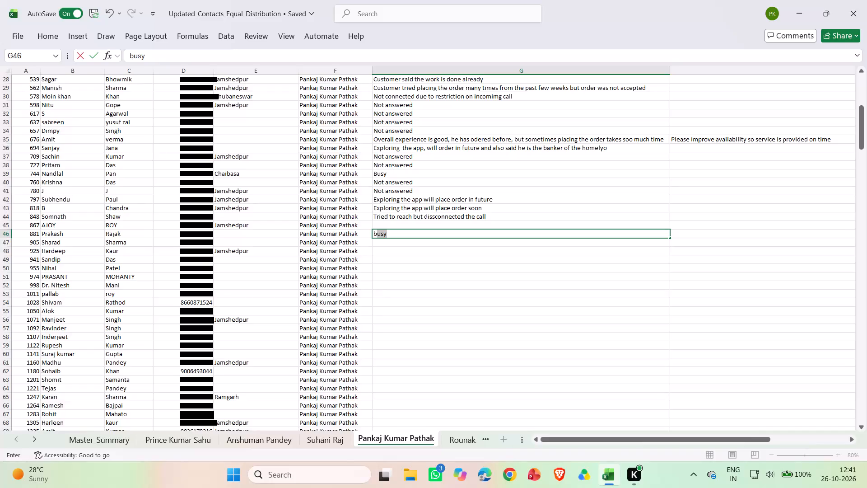
Enter the call remark "Busy" for the contact in row 46.
{"action": "key", "text": "Return"}
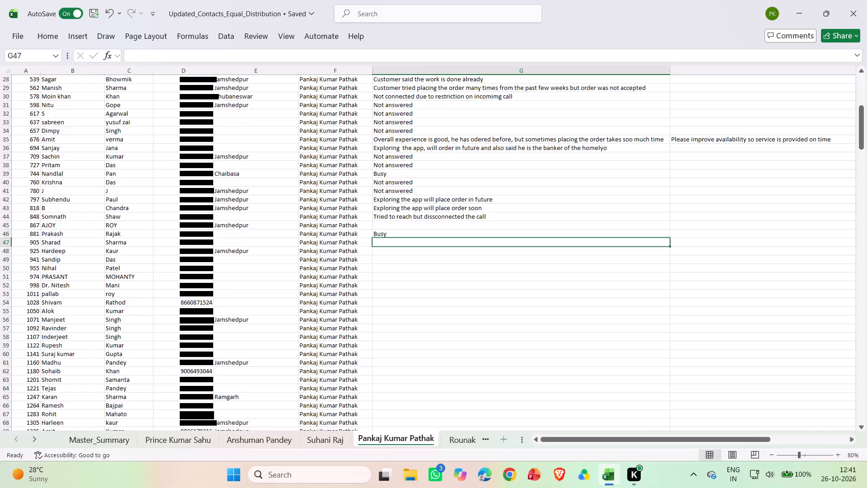
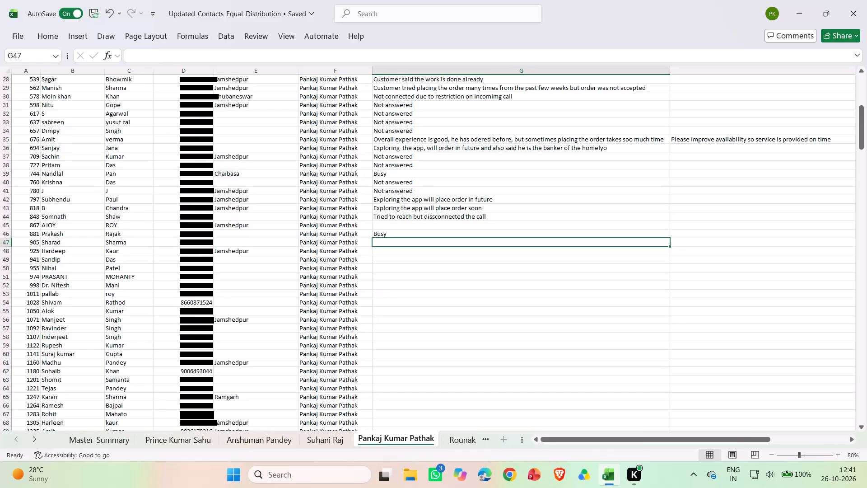
Enter the call remark "Not answered" for the contact in row 45.
{"action": "double_click", "coordinate": [527, 227]}
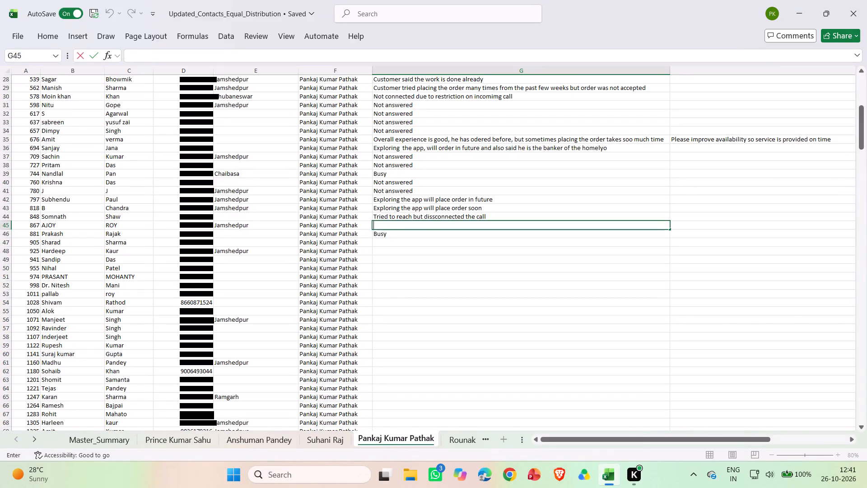
{"action": "type", "text": "not"}
{"action": "key", "text": "space"}
{"action": "key", "text": "a"}
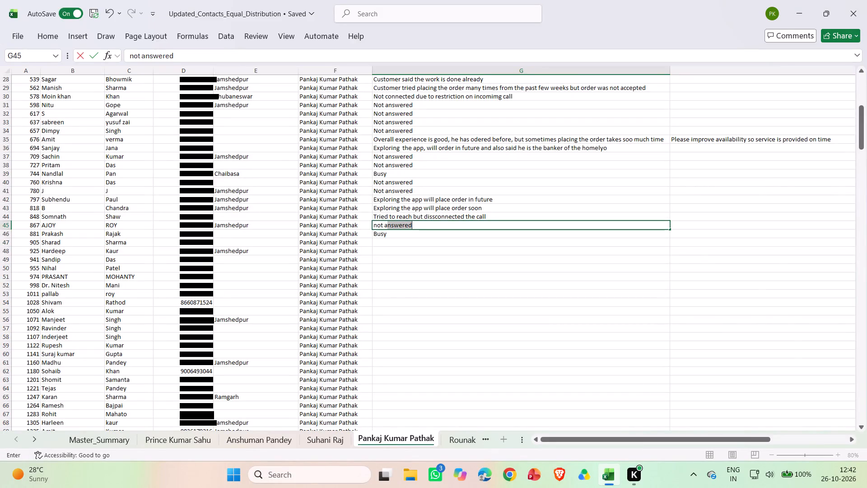
{"action": "key", "text": "Return"}
{"action": "key", "text": "Return"}
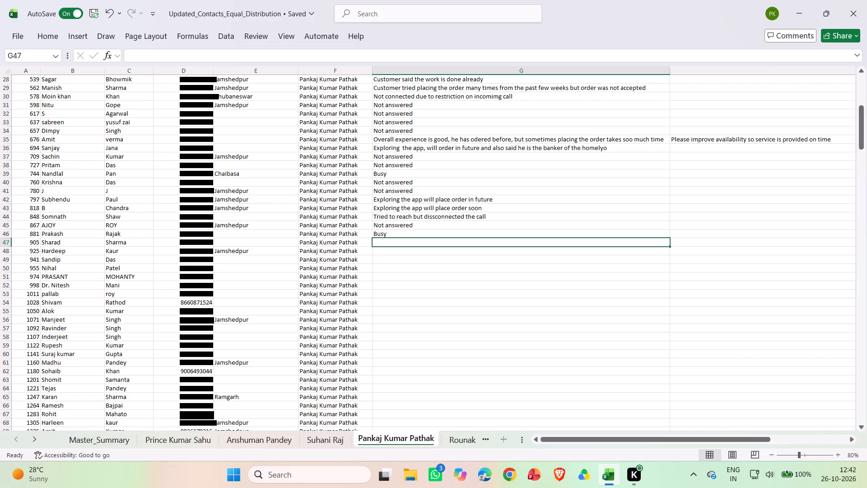
Open the empty call remark cell for the contact in row 47 for editing.
{"action": "double_click", "coordinate": [445, 240]}
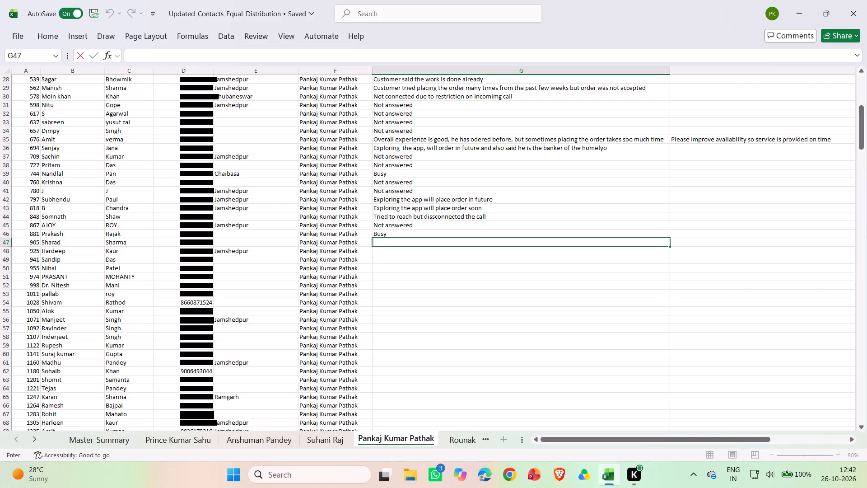
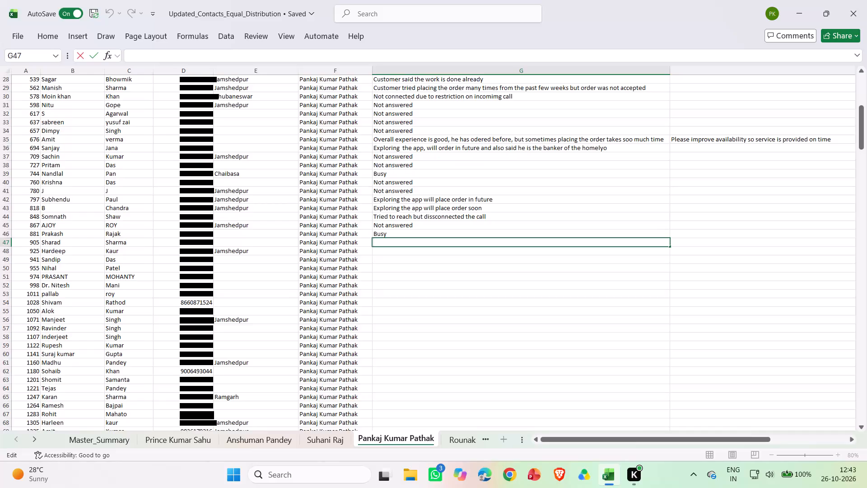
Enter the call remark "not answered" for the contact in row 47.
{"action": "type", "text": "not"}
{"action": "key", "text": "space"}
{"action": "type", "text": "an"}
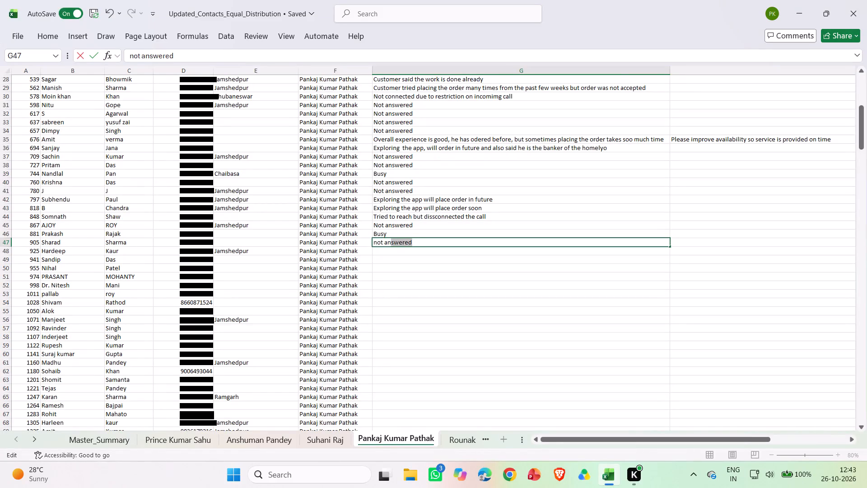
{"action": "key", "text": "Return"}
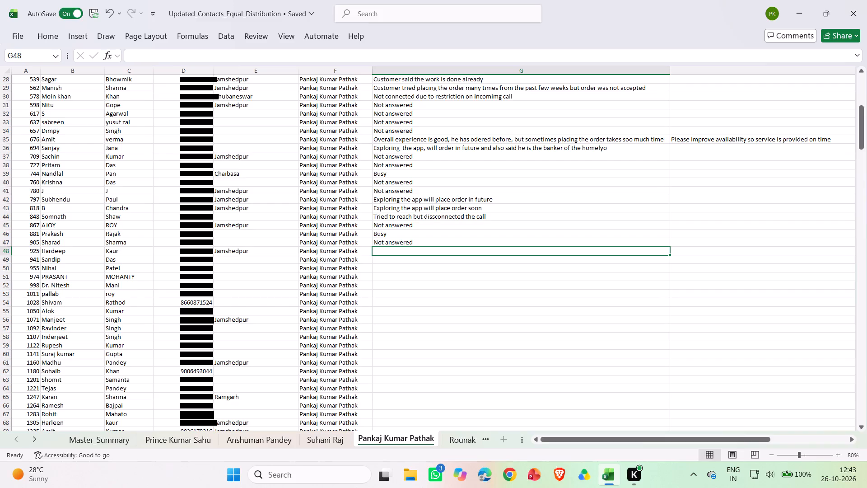
Replace the call remark for the contact in row 47 with a new remark starting with "satisfied".
{"action": "double_click", "coordinate": [432, 242]}
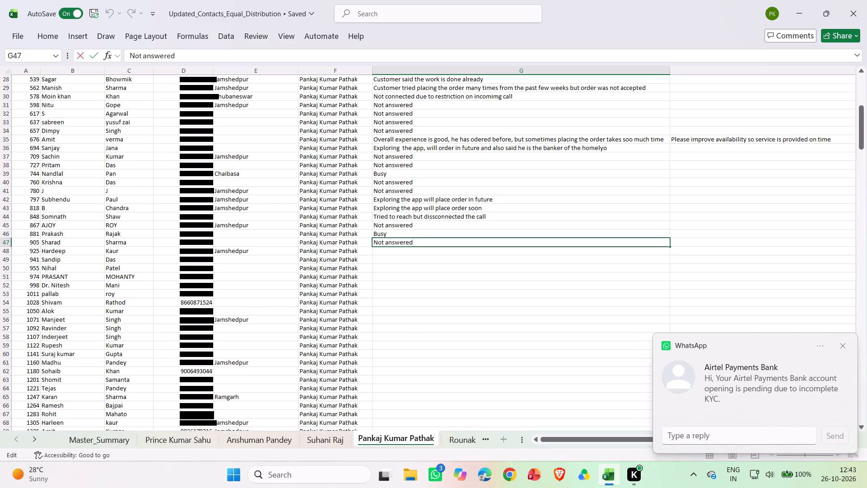
{"action": "key", "text": "BackSpace"}
{"action": "key", "text": "BackSpace"}
{"action": "key", "text": "BackSpace"}
{"action": "key", "text": "BackSpace"}
{"action": "key", "text": "BackSpace"}
{"action": "key", "text": "BackSpace"}
{"action": "key", "text": "BackSpace"}
{"action": "key", "text": "BackSpace"}
{"action": "key", "text": "BackSpace"}
{"action": "key", "text": "BackSpace"}
{"action": "key", "text": "BackSpace"}
{"action": "key", "text": "BackSpace"}
{"action": "key", "text": "BackSpace"}
{"action": "key", "text": "BackSpace"}
{"action": "key", "text": "BackSpace"}
{"action": "key", "text": "BackSpace"}
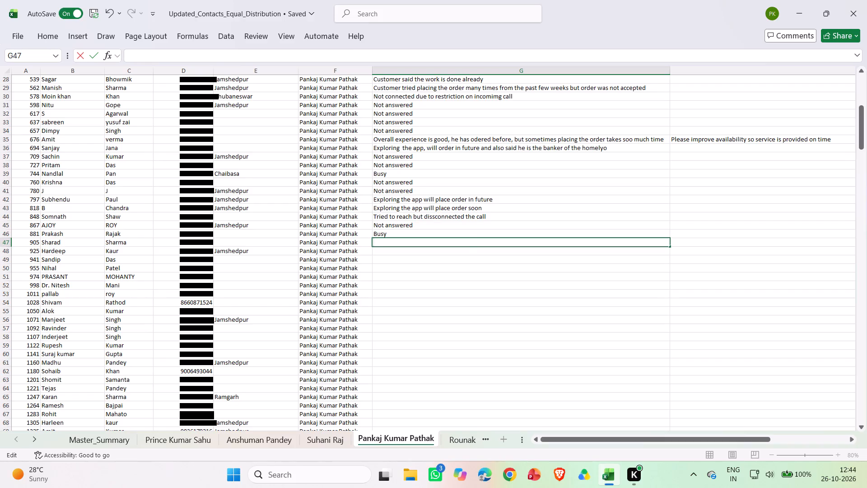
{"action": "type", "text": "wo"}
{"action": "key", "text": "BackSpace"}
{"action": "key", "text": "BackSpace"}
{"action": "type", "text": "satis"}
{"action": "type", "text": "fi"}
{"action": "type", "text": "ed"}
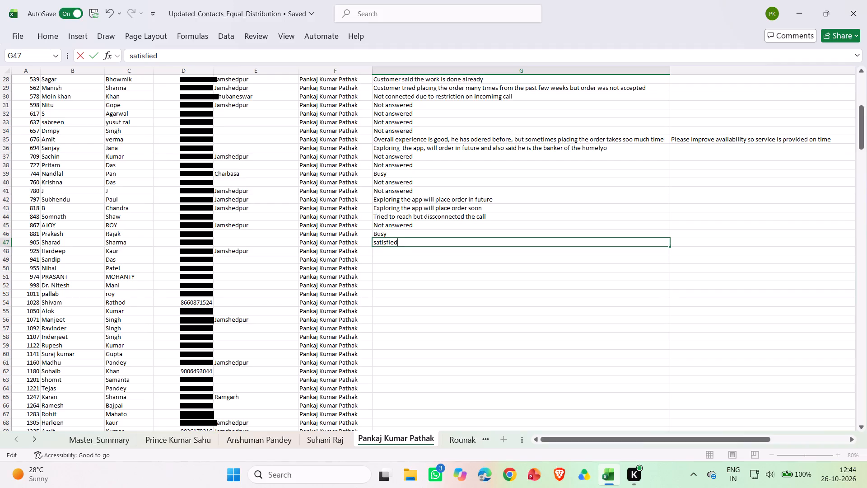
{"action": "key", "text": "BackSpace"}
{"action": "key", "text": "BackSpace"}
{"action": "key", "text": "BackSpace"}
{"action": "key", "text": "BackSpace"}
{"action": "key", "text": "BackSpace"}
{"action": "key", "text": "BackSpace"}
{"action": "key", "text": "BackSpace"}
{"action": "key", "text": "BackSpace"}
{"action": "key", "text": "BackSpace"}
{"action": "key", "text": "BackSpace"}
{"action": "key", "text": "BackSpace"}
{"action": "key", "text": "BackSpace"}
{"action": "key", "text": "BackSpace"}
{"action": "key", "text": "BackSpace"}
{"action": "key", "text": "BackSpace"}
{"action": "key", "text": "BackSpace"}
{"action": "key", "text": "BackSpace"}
Enter the call remark "Customer is satisfied" for the contact in row 47.
{"action": "key", "text": "c"}
{"action": "type", "text": "ustomer is"}
{"action": "key", "text": "space"}
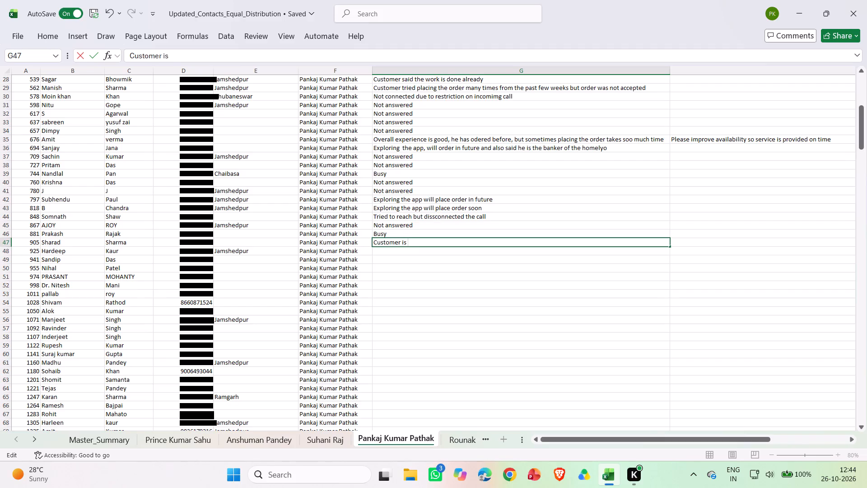
{"action": "type", "text": "sa"}
{"action": "type", "text": "tistfi"}
{"action": "type", "text": "ed"}
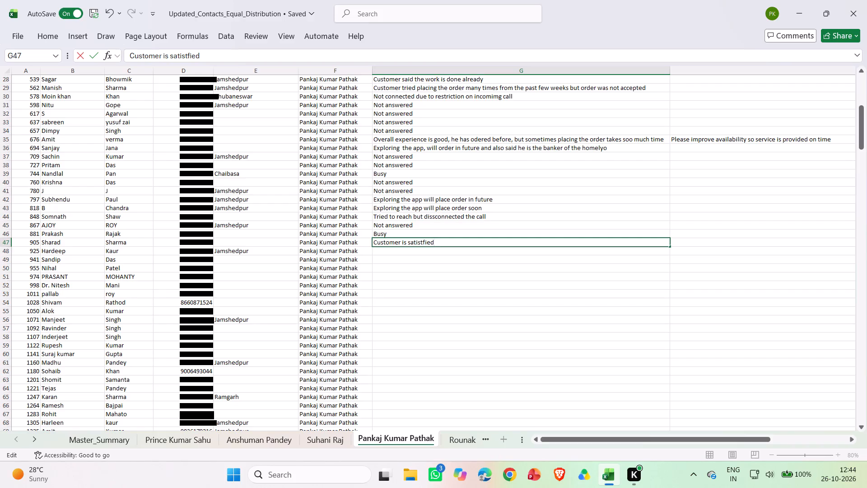
{"action": "key", "text": "BackSpace"}
{"action": "key", "text": "BackSpace"}
{"action": "key", "text": "BackSpace"}
{"action": "key", "text": "BackSpace"}
{"action": "key", "text": "BackSpace"}
{"action": "type", "text": "fiede"}
{"action": "key", "text": "BackSpace"}
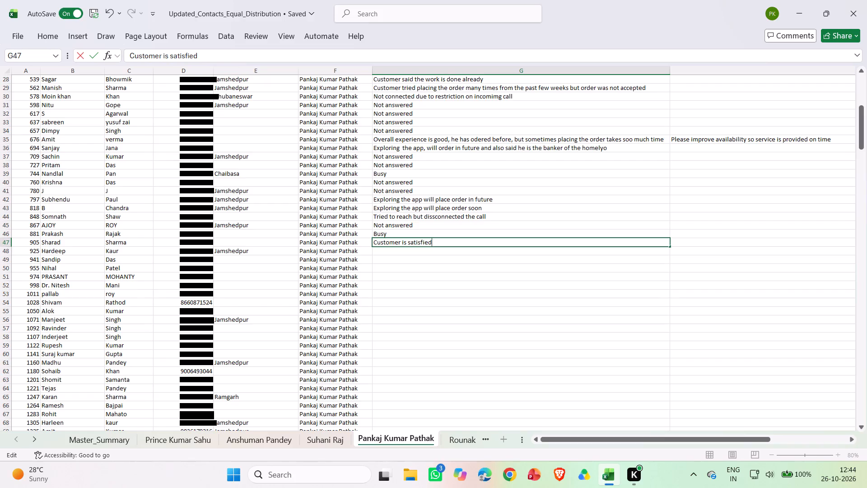
{"action": "key", "text": "Return"}
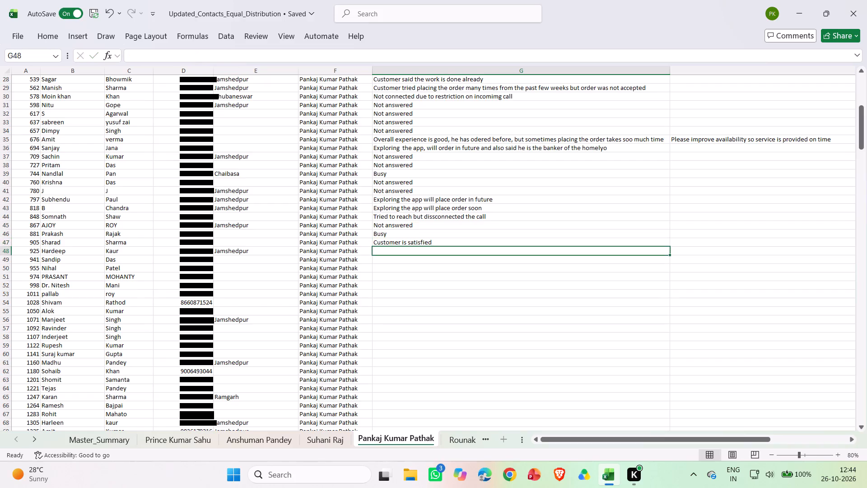
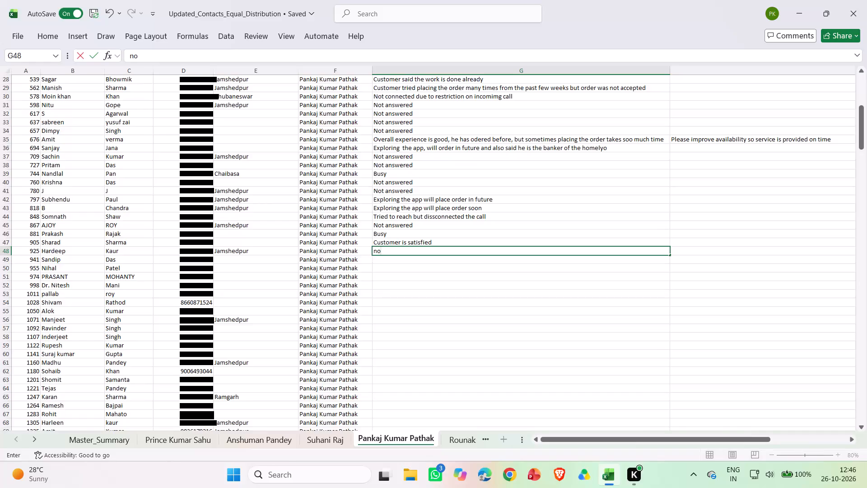
Enter the call remark "Not answered" for the contact in row 48.
{"action": "type", "text": "t"}
{"action": "key", "text": "space"}
{"action": "type", "text": "an"}
{"action": "key", "text": "Return"}
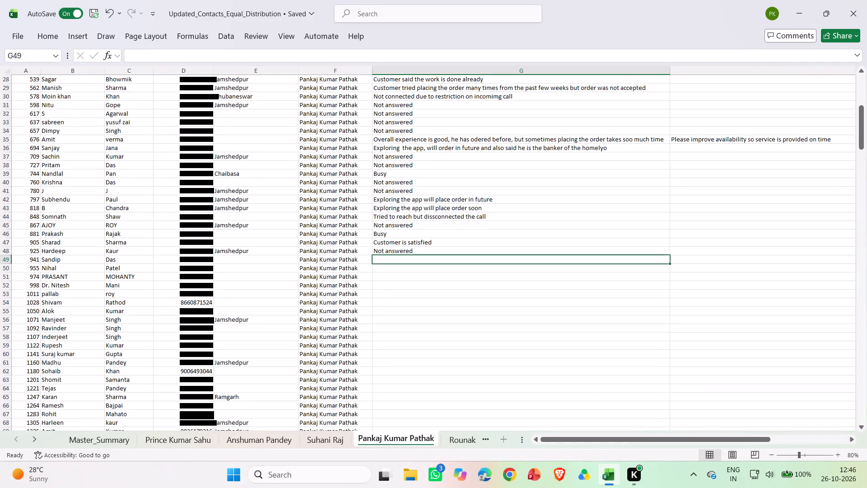
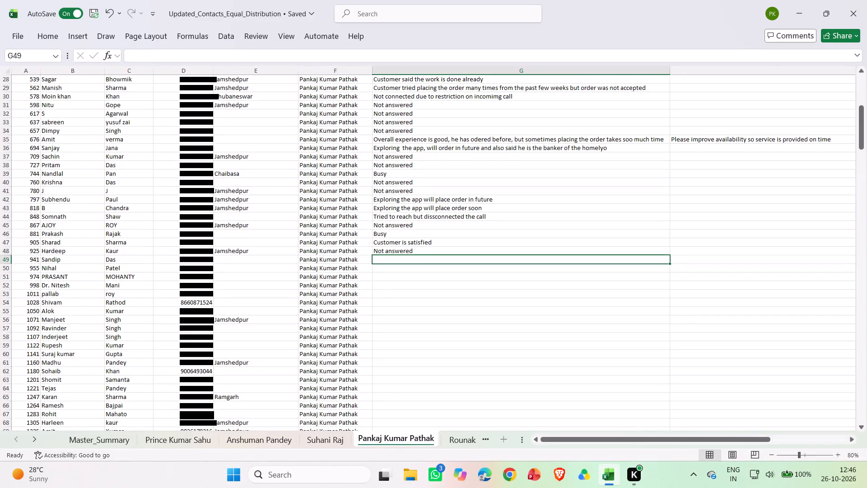
Save the workbook and switch AutoSave off and back on.
{"action": "left_click", "coordinate": [92, 16]}
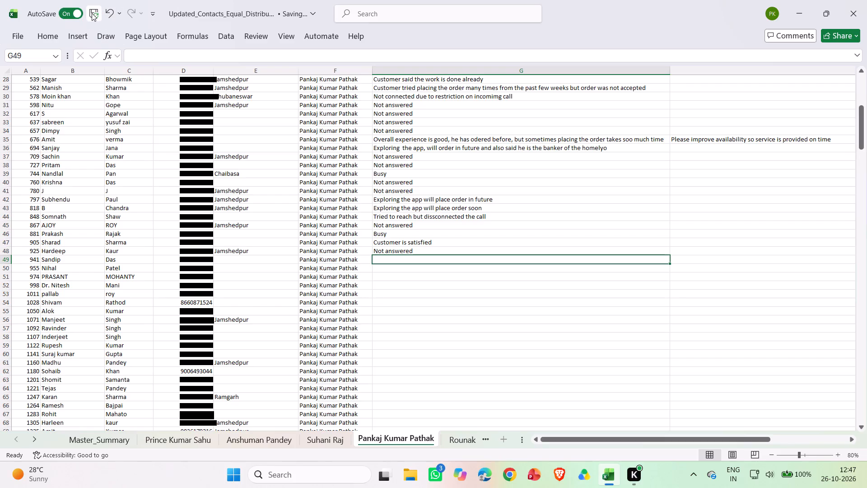
{"action": "left_click", "coordinate": [92, 13]}
{"action": "left_click_drag", "start_coordinate": [202, 455], "coordinate": [228, 403]}
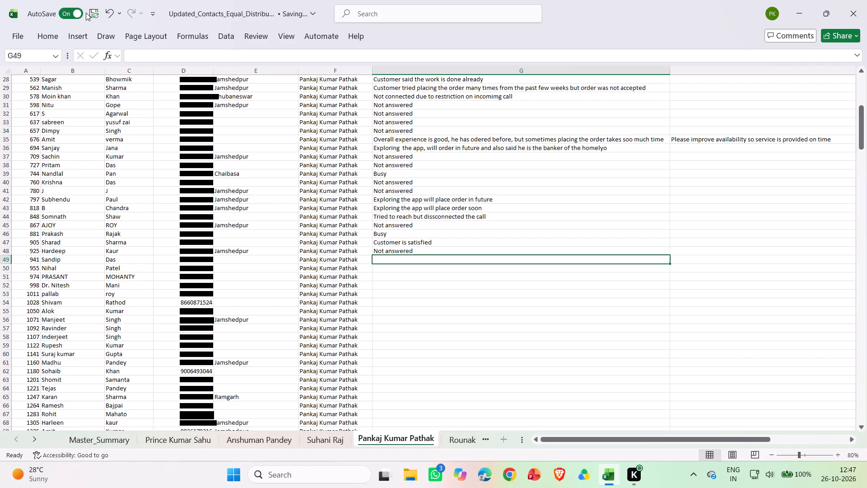
{"action": "left_click", "coordinate": [64, 9]}
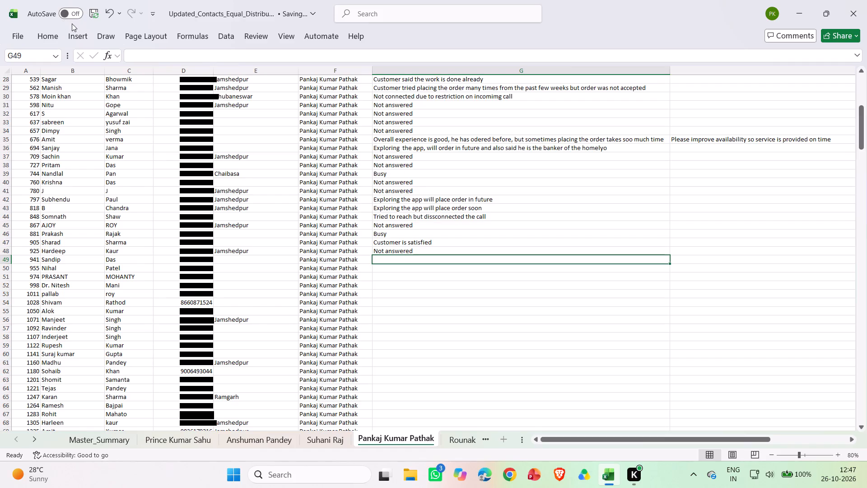
{"action": "left_click", "coordinate": [75, 15]}
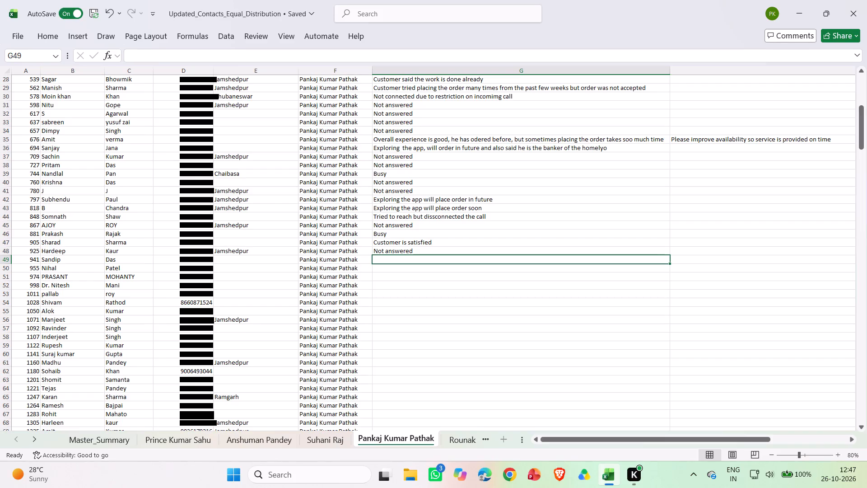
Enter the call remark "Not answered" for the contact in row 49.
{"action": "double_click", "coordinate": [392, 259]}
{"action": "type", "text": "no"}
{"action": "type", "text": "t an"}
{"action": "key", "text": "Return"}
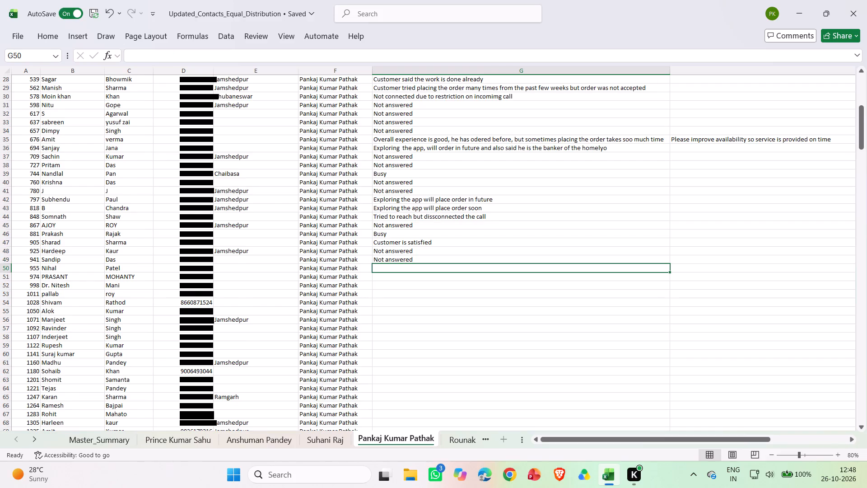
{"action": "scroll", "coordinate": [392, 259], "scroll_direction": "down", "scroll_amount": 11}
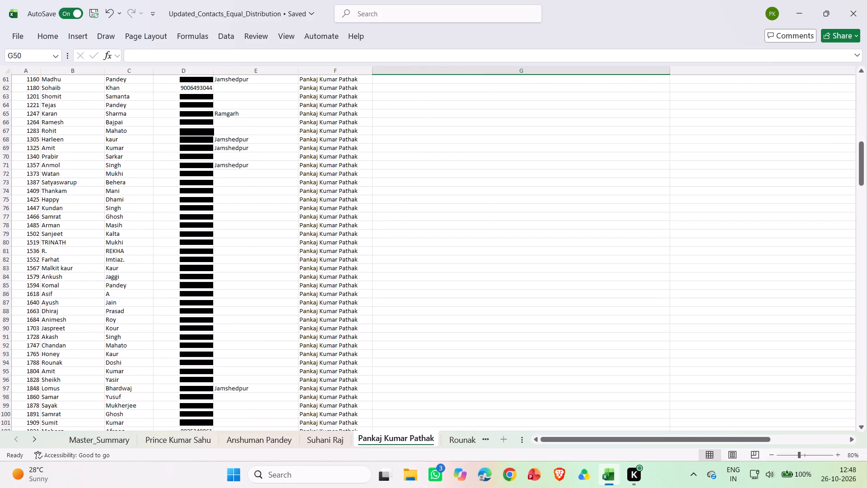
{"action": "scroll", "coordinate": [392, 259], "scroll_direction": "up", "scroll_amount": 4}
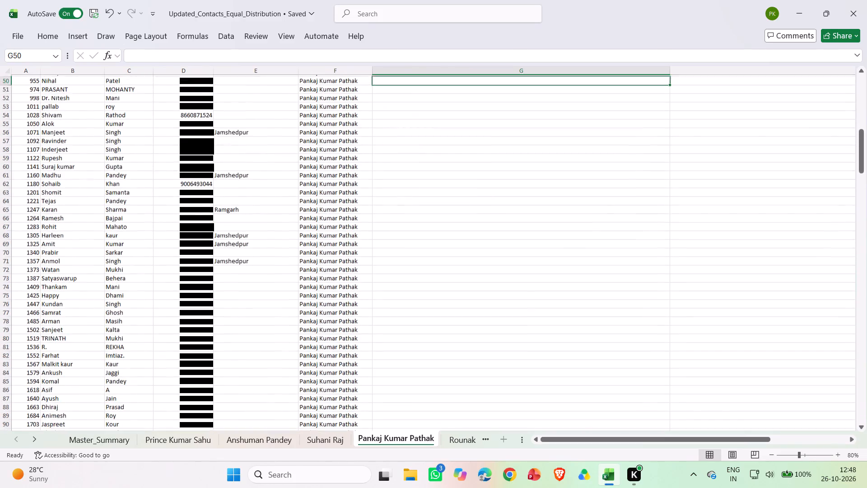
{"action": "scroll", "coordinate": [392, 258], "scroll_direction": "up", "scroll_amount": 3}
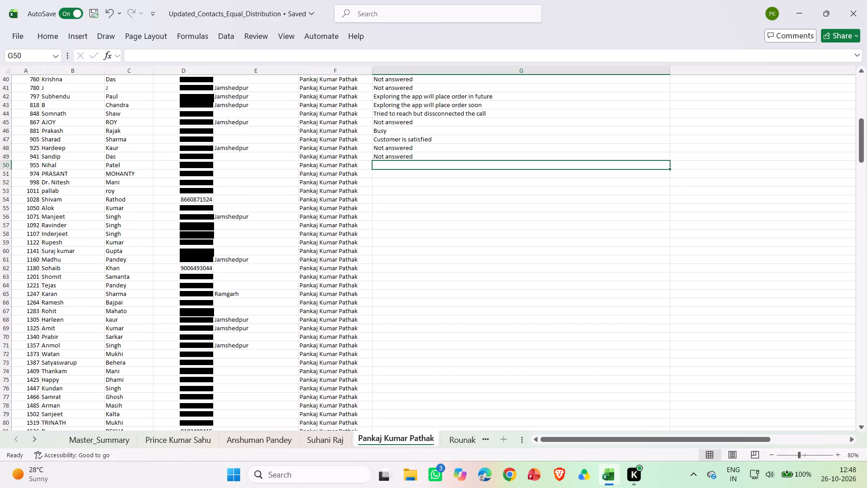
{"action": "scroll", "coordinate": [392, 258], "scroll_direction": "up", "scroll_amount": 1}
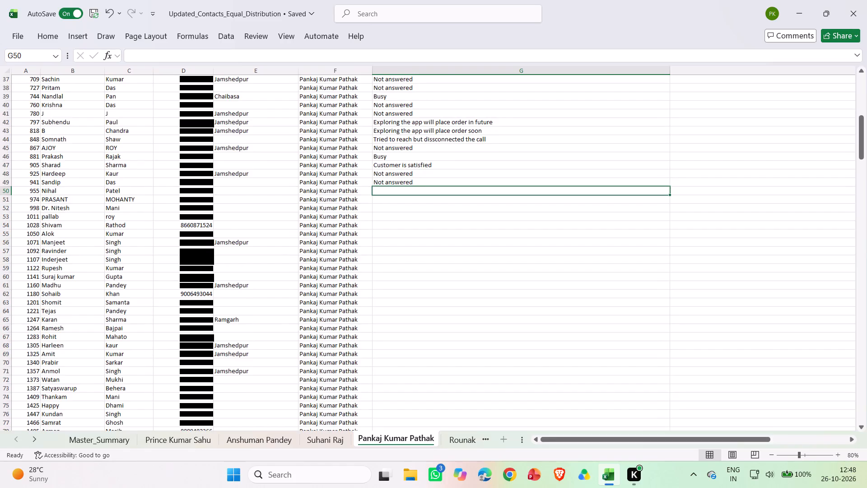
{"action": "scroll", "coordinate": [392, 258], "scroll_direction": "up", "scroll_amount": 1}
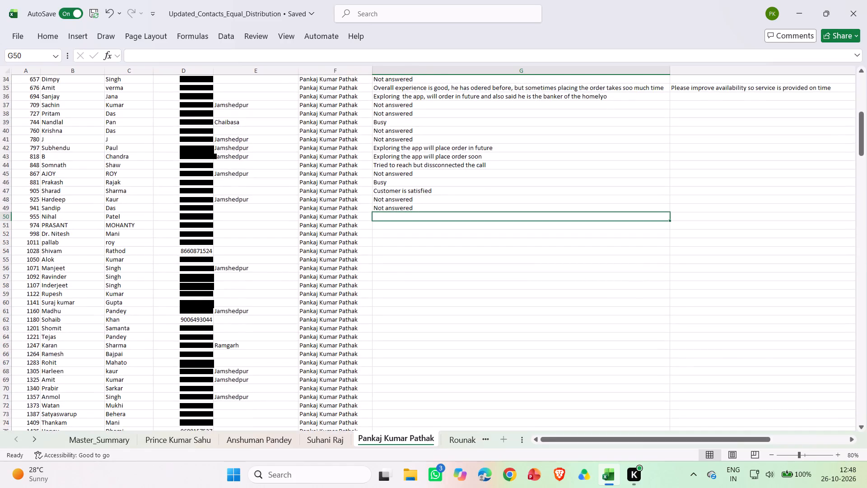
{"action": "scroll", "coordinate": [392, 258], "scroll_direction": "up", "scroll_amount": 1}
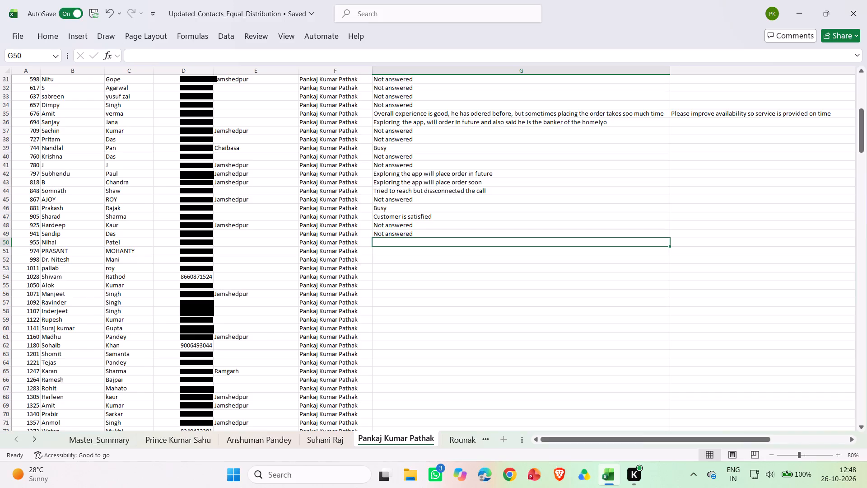
Replace the call remark for the contact in row 49 with "Exploring the app".
{"action": "double_click", "coordinate": [432, 235]}
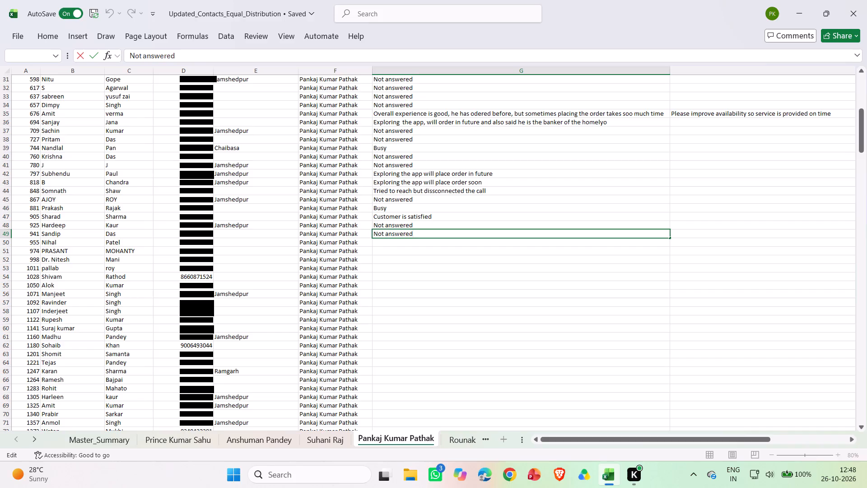
{"action": "key", "text": "BackSpace"}
{"action": "key", "text": "BackSpace"}
{"action": "key", "text": "BackSpace"}
{"action": "key", "text": "BackSpace"}
{"action": "key", "text": "BackSpace"}
{"action": "key", "text": "BackSpace"}
{"action": "key", "text": "BackSpace"}
{"action": "key", "text": "BackSpace"}
{"action": "key", "text": "BackSpace"}
{"action": "key", "text": "BackSpace"}
{"action": "key", "text": "BackSpace"}
{"action": "key", "text": "BackSpace"}
{"action": "key", "text": "BackSpace"}
{"action": "key", "text": "BackSpace"}
{"action": "key", "text": "BackSpace"}
{"action": "key", "text": "BackSpace"}
{"action": "key", "text": "BackSpace"}
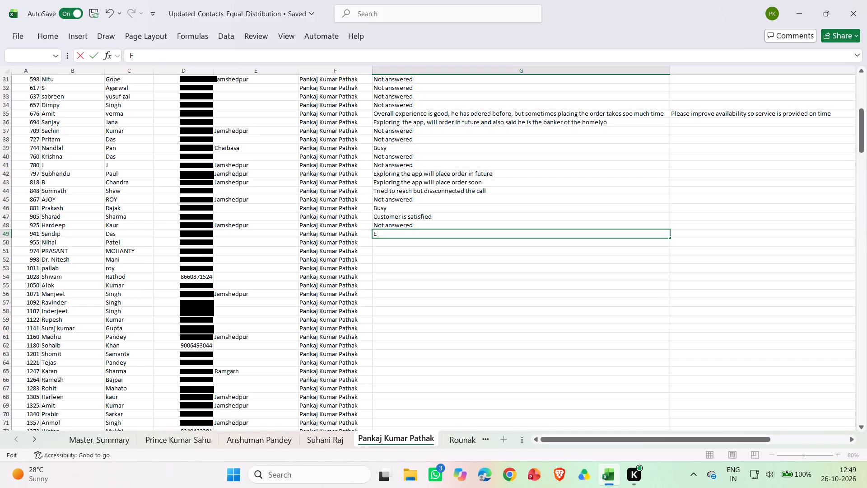
{"action": "type", "text": "xplore"}
{"action": "key", "text": "BackSpace"}
{"action": "type", "text": "ing"}
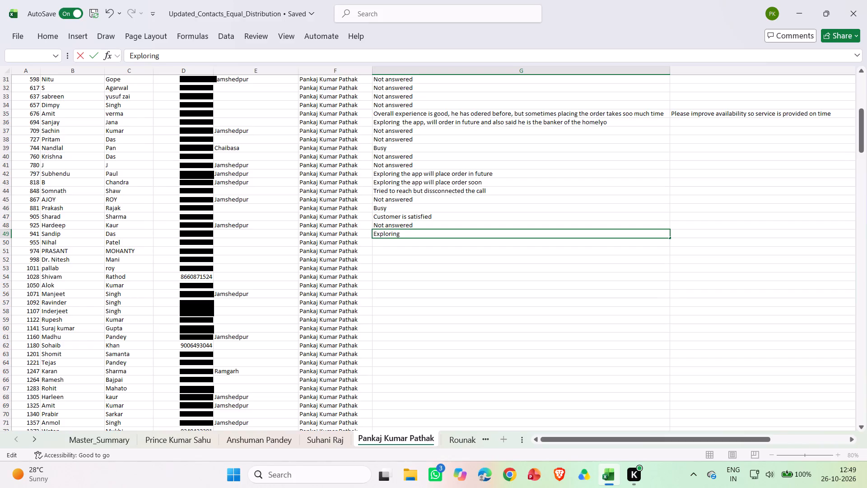
{"action": "key", "text": "space"}
{"action": "type", "text": "ther"}
{"action": "key", "text": "BackSpace"}
{"action": "key", "text": "space"}
{"action": "type", "text": "app"}
{"action": "key", "text": "Return"}
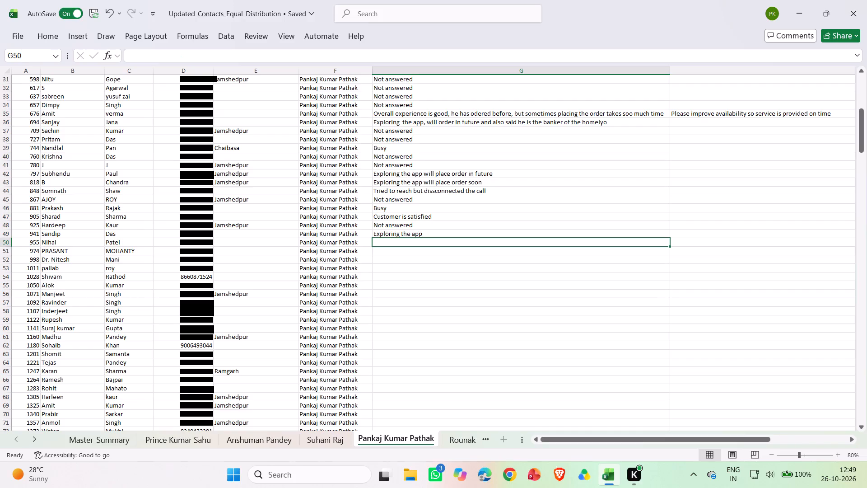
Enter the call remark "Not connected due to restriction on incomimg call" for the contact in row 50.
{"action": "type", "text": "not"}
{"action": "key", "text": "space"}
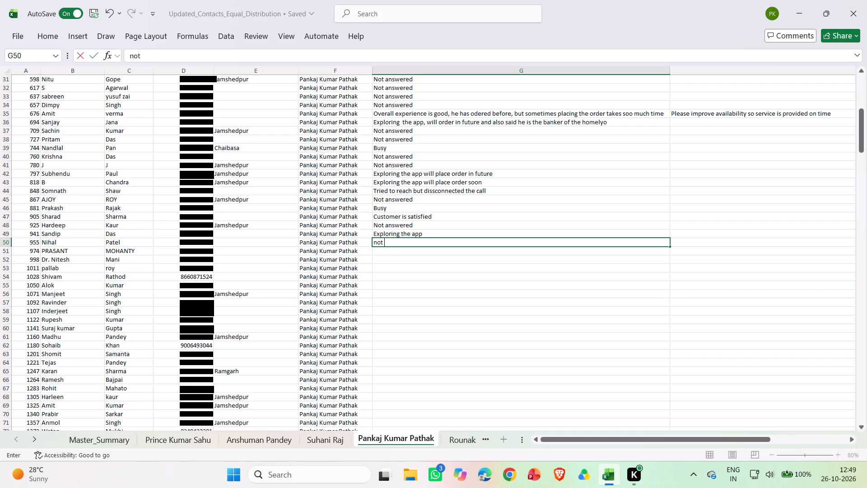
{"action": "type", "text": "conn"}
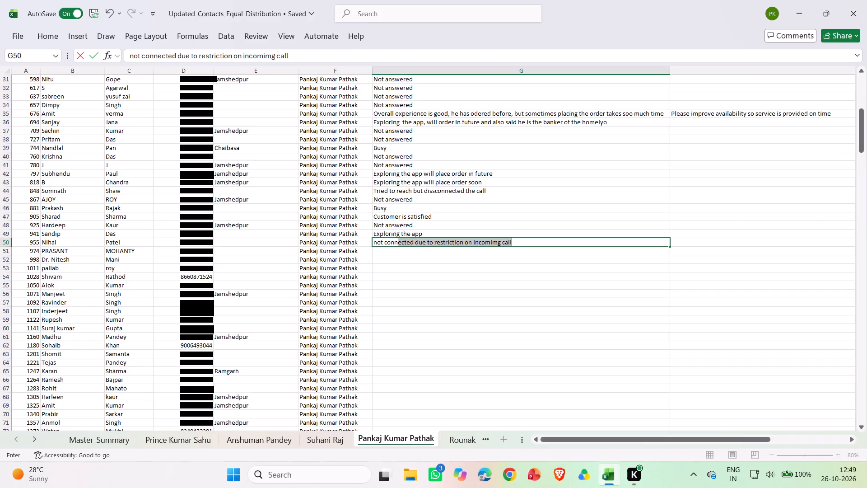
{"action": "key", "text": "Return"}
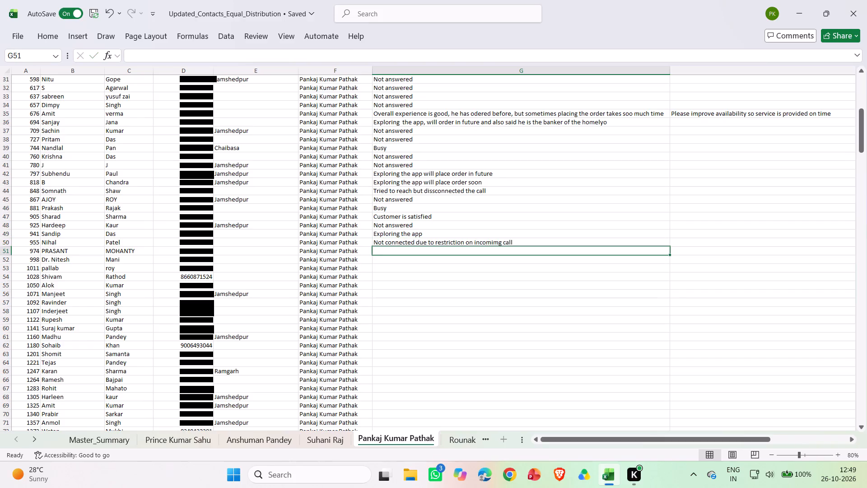
Change the call remark for the contact in row 50 to "Not connected due to Ai call".
{"action": "double_click", "coordinate": [559, 242]}
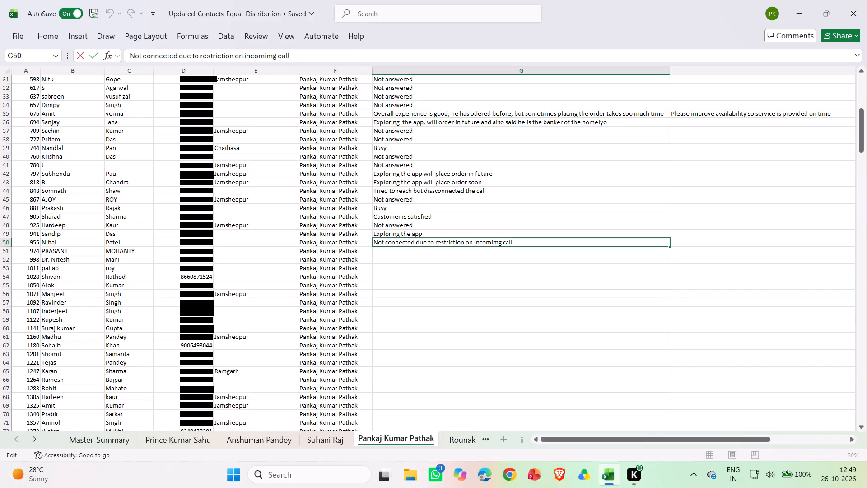
{"action": "key", "text": "BackSpace"}
{"action": "key", "text": "BackSpace"}
{"action": "key", "text": "BackSpace"}
{"action": "key", "text": "BackSpace"}
{"action": "key", "text": "BackSpace"}
{"action": "key", "text": "BackSpace"}
{"action": "key", "text": "BackSpace"}
{"action": "key", "text": "BackSpace"}
{"action": "key", "text": "BackSpace"}
{"action": "key", "text": "BackSpace"}
{"action": "key", "text": "BackSpace"}
{"action": "key", "text": "BackSpace"}
{"action": "key", "text": "BackSpace"}
{"action": "key", "text": "BackSpace"}
{"action": "key", "text": "BackSpace"}
{"action": "key", "text": "BackSpace"}
{"action": "key", "text": "BackSpace"}
{"action": "key", "text": "BackSpace"}
{"action": "key", "text": "BackSpace"}
{"action": "key", "text": "BackSpace"}
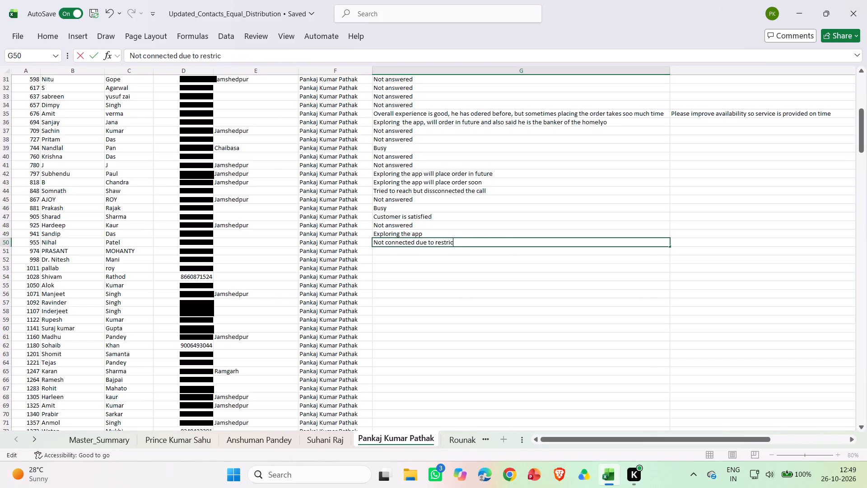
{"action": "key", "text": "BackSpace"}
{"action": "key", "text": "BackSpace"}
{"action": "key", "text": "BackSpace"}
{"action": "key", "text": "BackSpace"}
{"action": "key", "text": "BackSpace"}
{"action": "key", "text": "BackSpace"}
{"action": "key", "text": "BackSpace"}
{"action": "key", "text": "BackSpace"}
{"action": "key", "text": "BackSpace"}
{"action": "key", "text": "BackSpace"}
{"action": "key", "text": "BackSpace"}
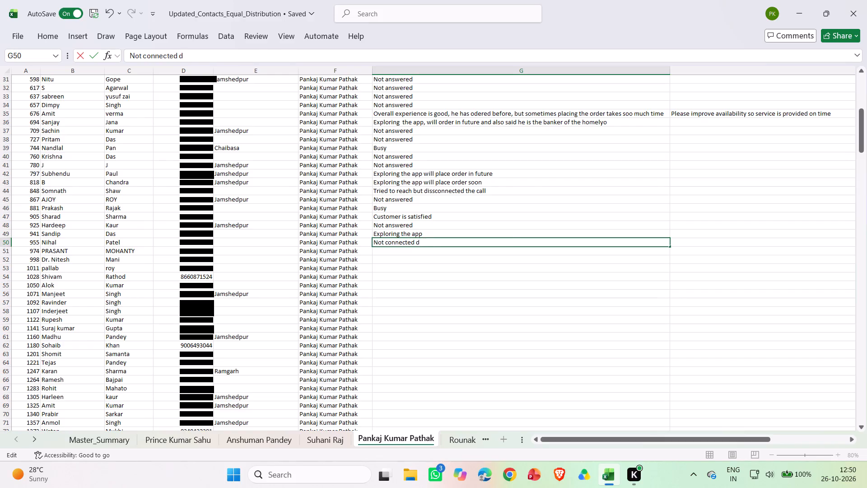
{"action": "type", "text": "ue to"}
{"action": "key", "text": "space"}
{"action": "type", "text": "call"}
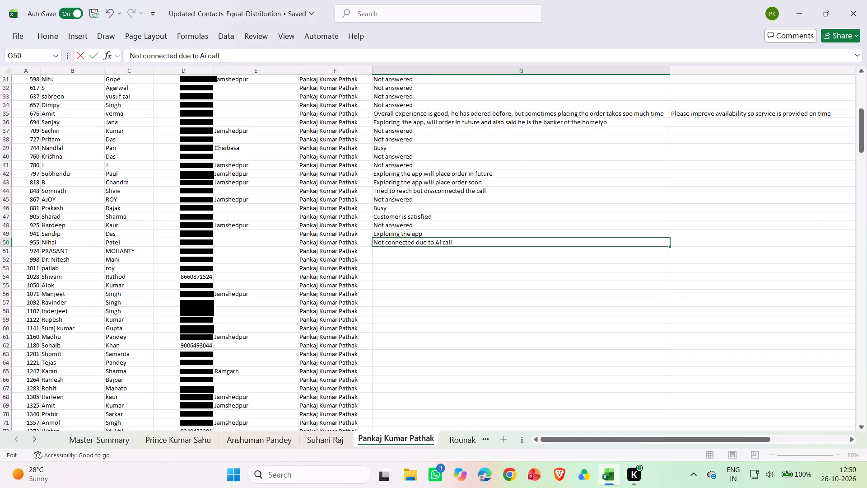
{"action": "double_click", "coordinate": [460, 251]}
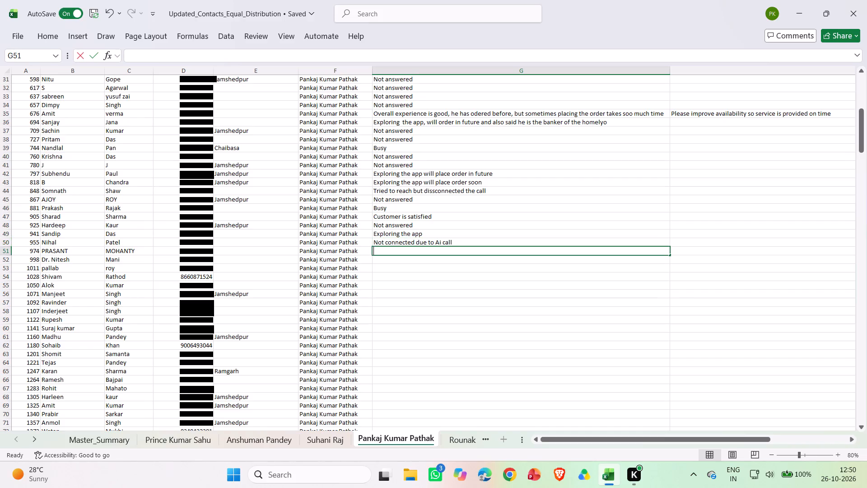
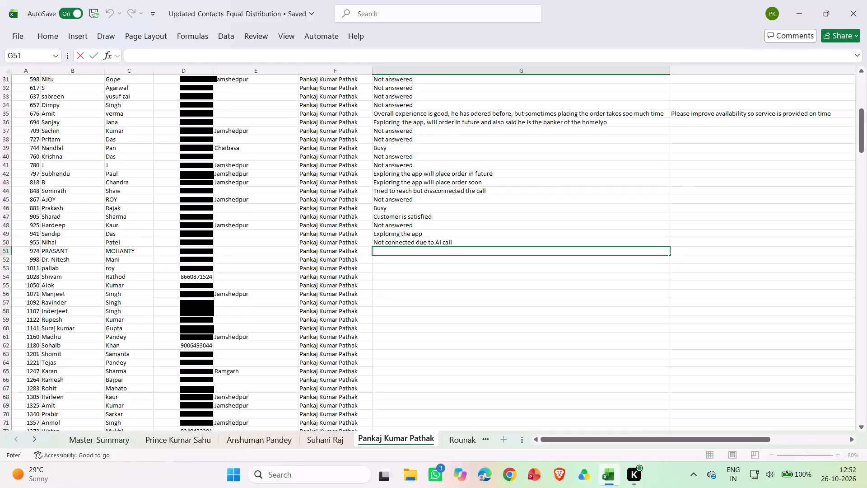
Enter the feedback "Overall good" in cell H51, beside the empty remark for row 51.
{"action": "left_click", "coordinate": [695, 249]}
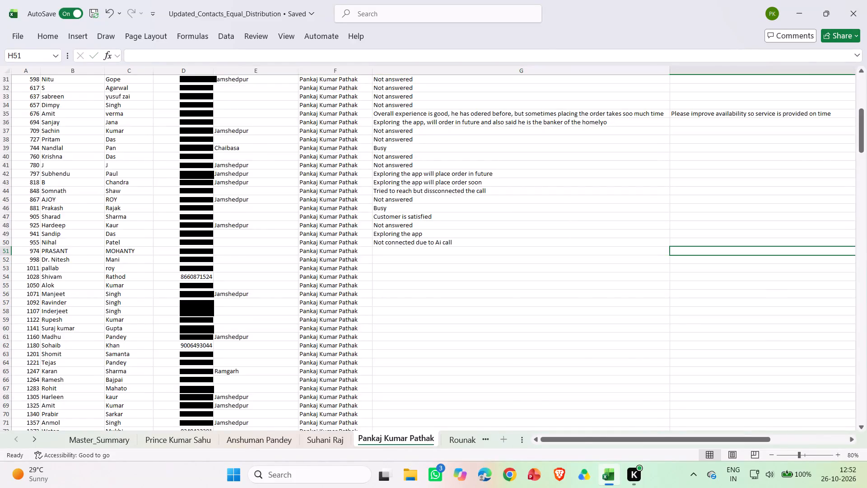
{"action": "left_click", "coordinate": [695, 249]}
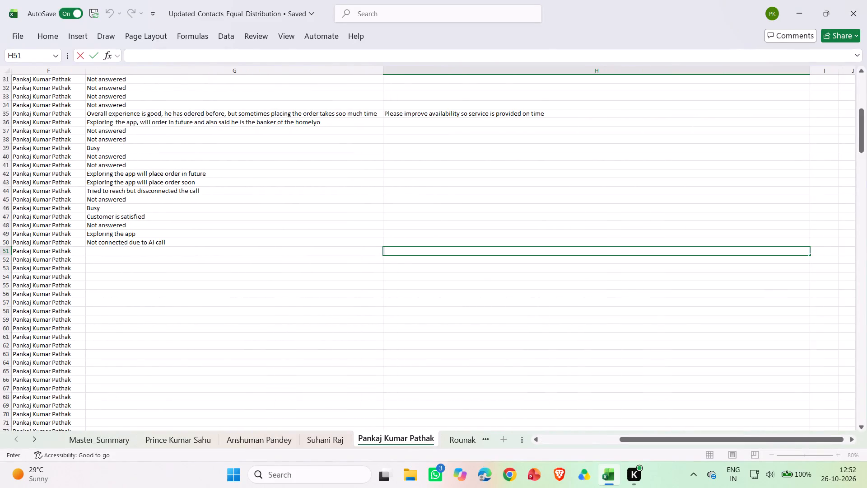
{"action": "type", "text": "over"}
{"action": "type", "text": "all"}
{"action": "key", "text": "space"}
{"action": "type", "text": "good"}
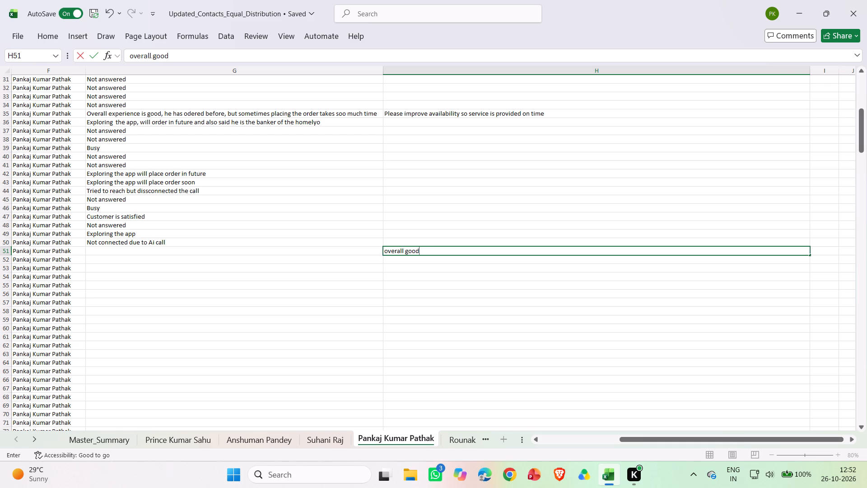
{"action": "double_click", "coordinate": [389, 253]}
{"action": "key", "text": "BackSpace"}
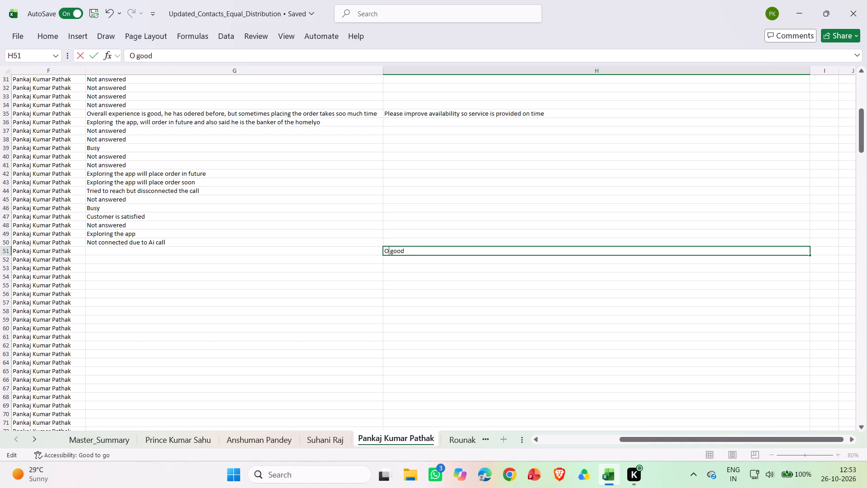
{"action": "type", "text": "verall"}
{"action": "key", "text": "Left"}
{"action": "key", "text": "Return"}
Start the call remark in cell G51 with the sentence "Attempted to book but couldn't due to some issue.".
{"action": "key", "text": "Left"}
{"action": "key", "text": "Up"}
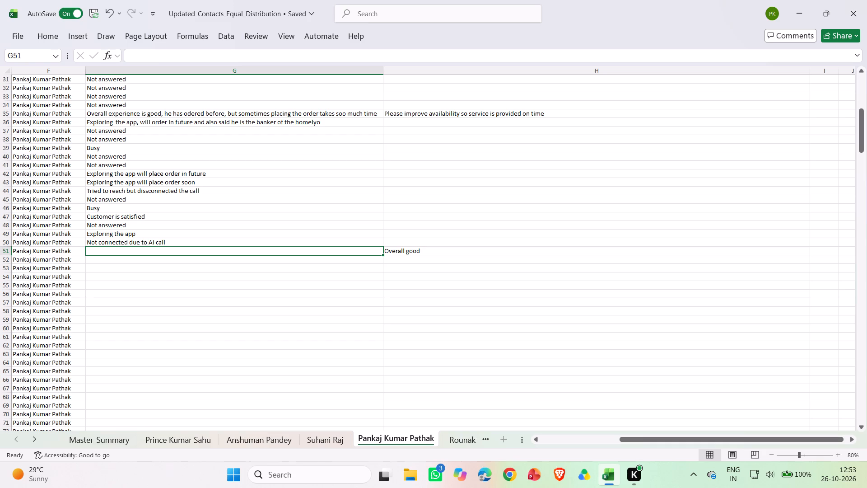
{"action": "key", "text": "a"}
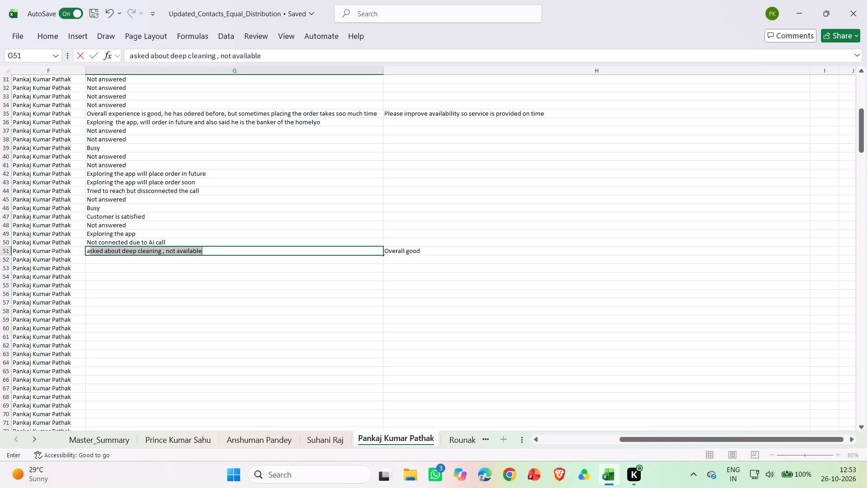
{"action": "key", "text": "BackSpace"}
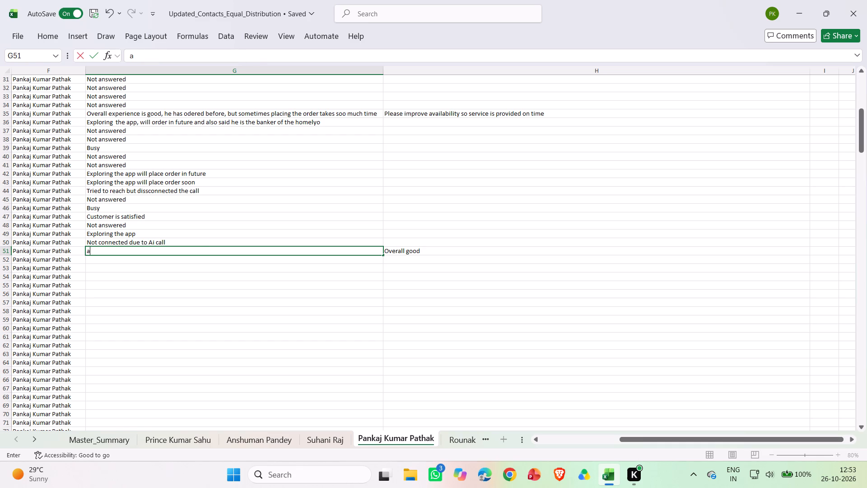
{"action": "key", "text": "BackSpace"}
{"action": "key", "text": "a"}
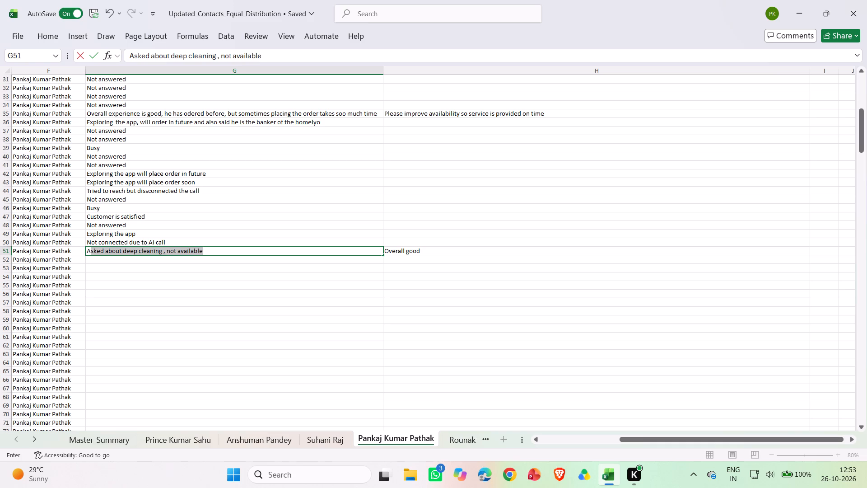
{"action": "type", "text": "tt"}
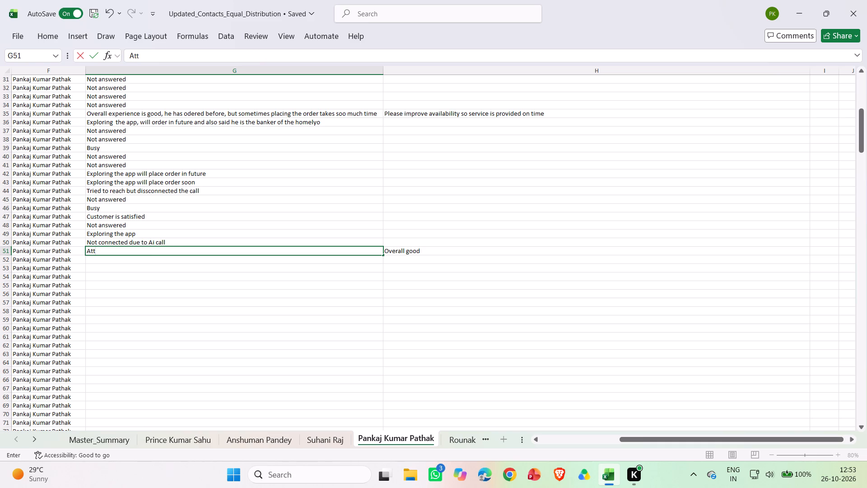
{"action": "type", "text": "empted"}
{"action": "key", "text": "space"}
{"action": "type", "text": "to book"}
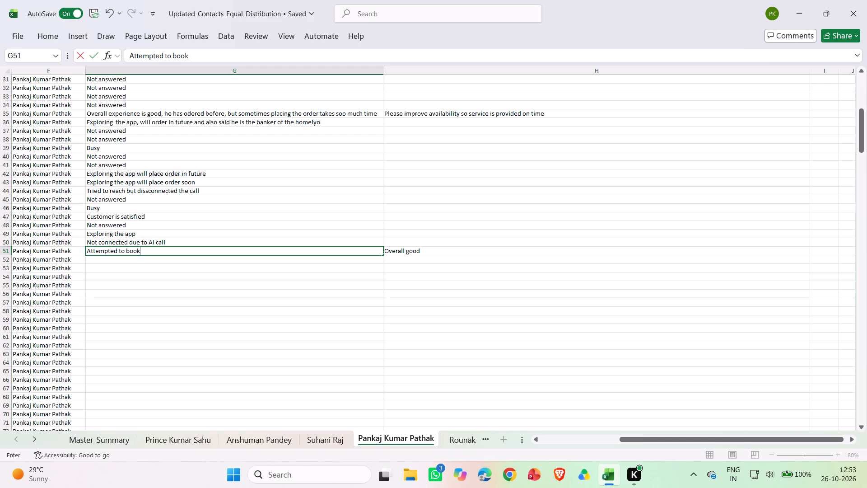
{"action": "key", "text": "space"}
{"action": "type", "text": "bu"}
{"action": "type", "text": "t"}
{"action": "key", "text": "space"}
{"action": "type", "text": "could"}
{"action": "key", "text": "apostrophe"}
{"action": "type", "text": "nt"}
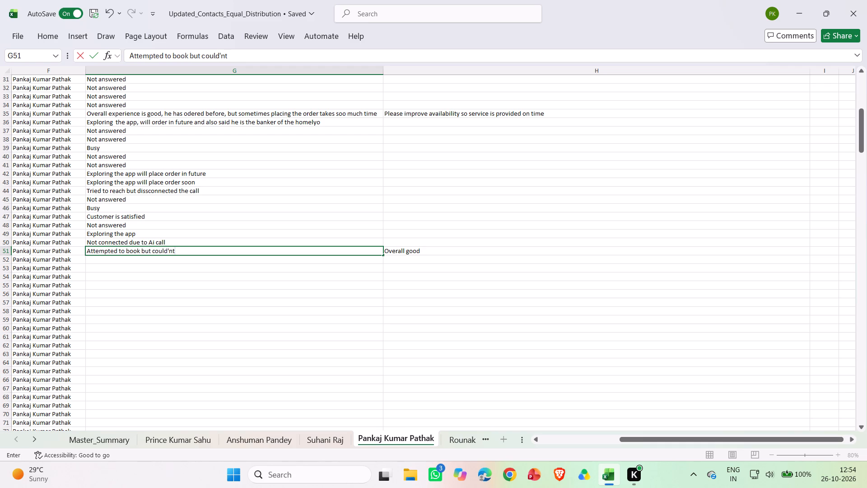
{"action": "key", "text": "BackSpace"}
{"action": "key", "text": "BackSpace"}
{"action": "key", "text": "BackSpace"}
{"action": "key", "text": "n"}
{"action": "type", "text": "'t"}
{"action": "key", "text": "space"}
{"action": "type", "text": "due to"}
{"action": "key", "text": "space"}
{"action": "type", "text": "some issue"}
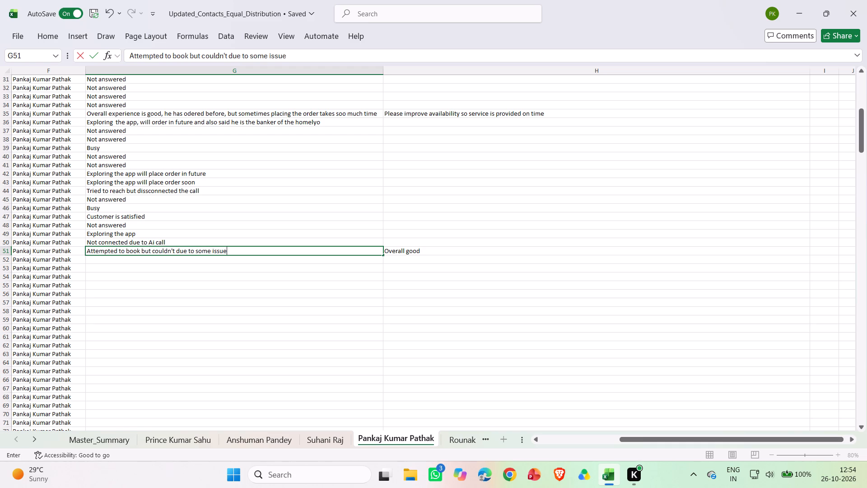
{"action": "key", "text": "period"}
Complete the G51 remark with the sentence "Will definitely use the services in future".
{"action": "key", "text": "space"}
{"action": "type", "text": "wi"}
{"action": "type", "text": "ll de"}
{"action": "type", "text": "finit"}
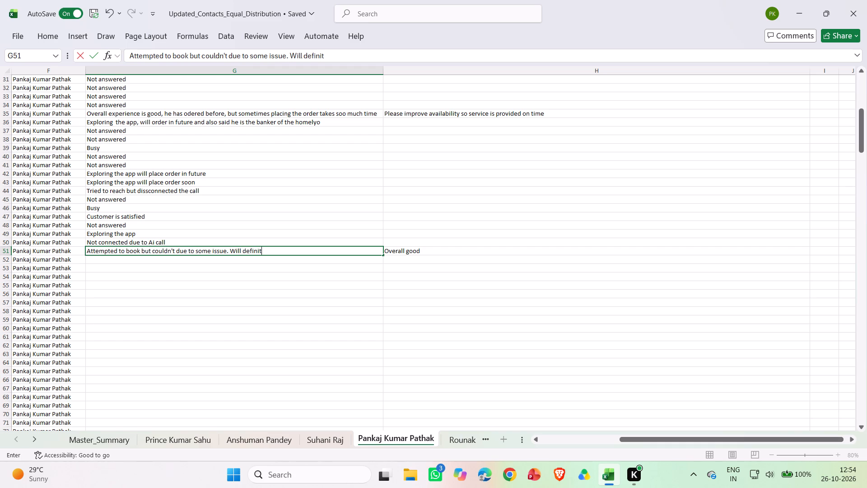
{"action": "type", "text": "ely"}
{"action": "key", "text": "space"}
{"action": "type", "text": "use"}
{"action": "key", "text": "space"}
{"action": "type", "text": "the"}
{"action": "key", "text": "space"}
{"action": "key", "text": "s"}
{"action": "type", "text": "er"}
{"action": "type", "text": "vices in"}
{"action": "key", "text": "space"}
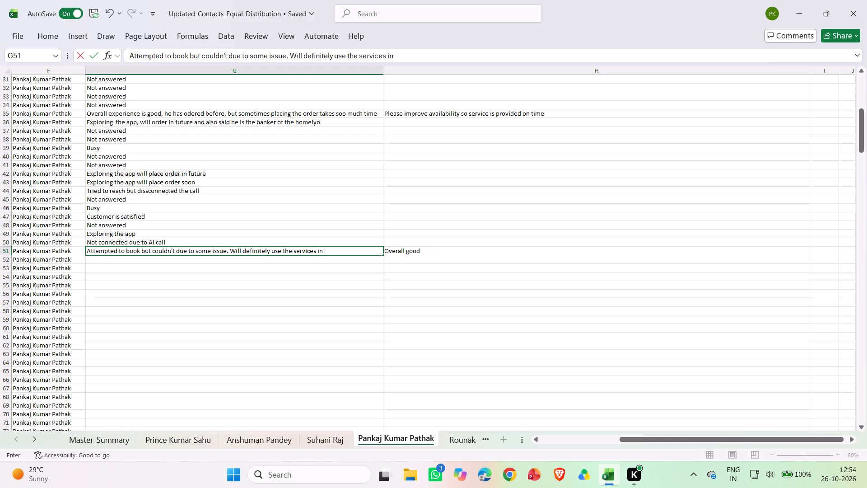
{"action": "type", "text": "future"}
{"action": "key", "text": "Return"}
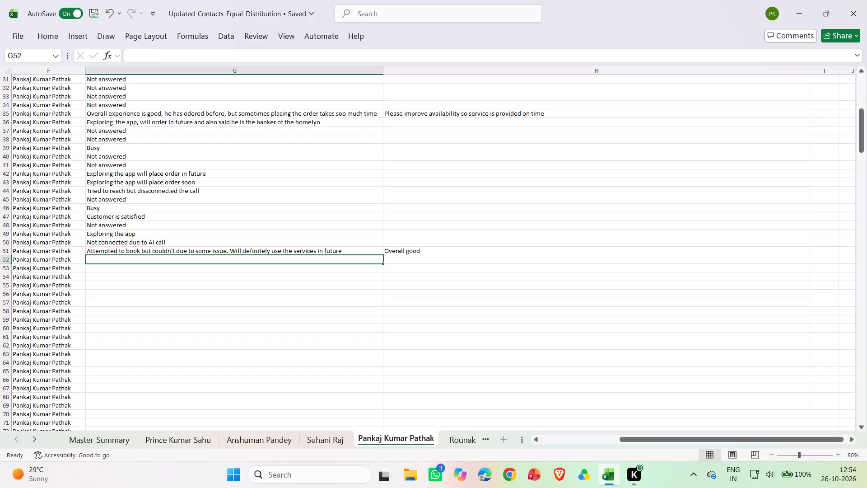
{"action": "left_click_drag", "start_coordinate": [638, 439], "coordinate": [415, 483]}
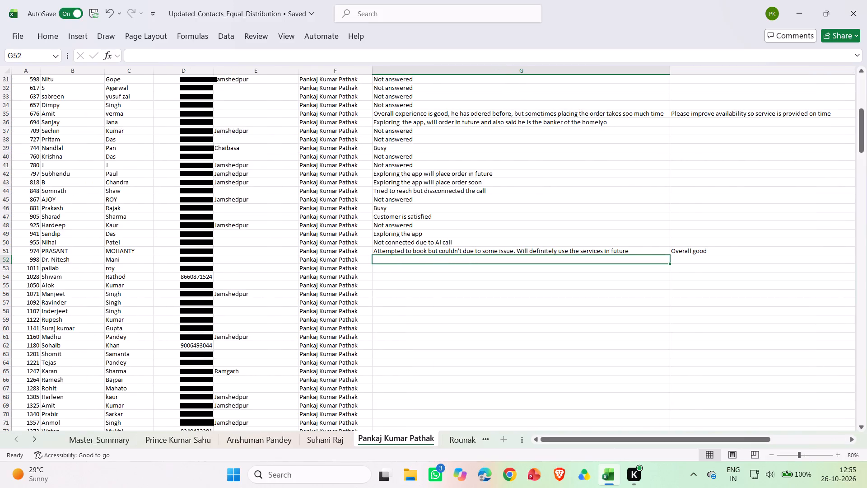
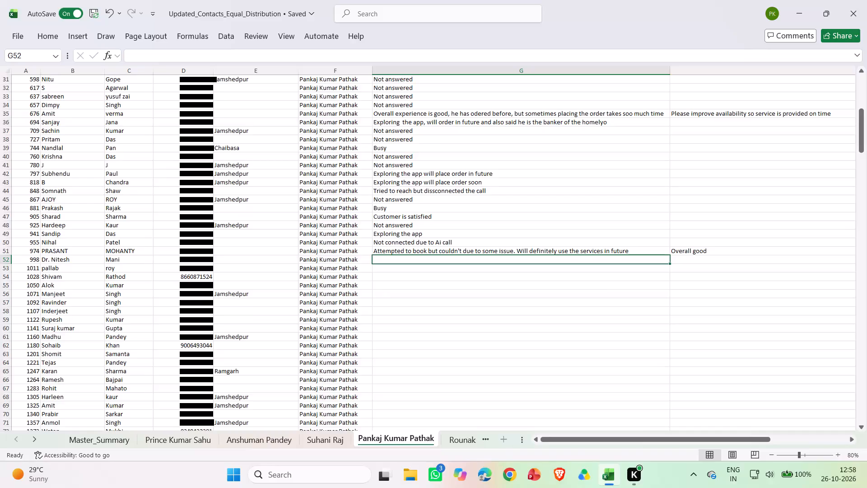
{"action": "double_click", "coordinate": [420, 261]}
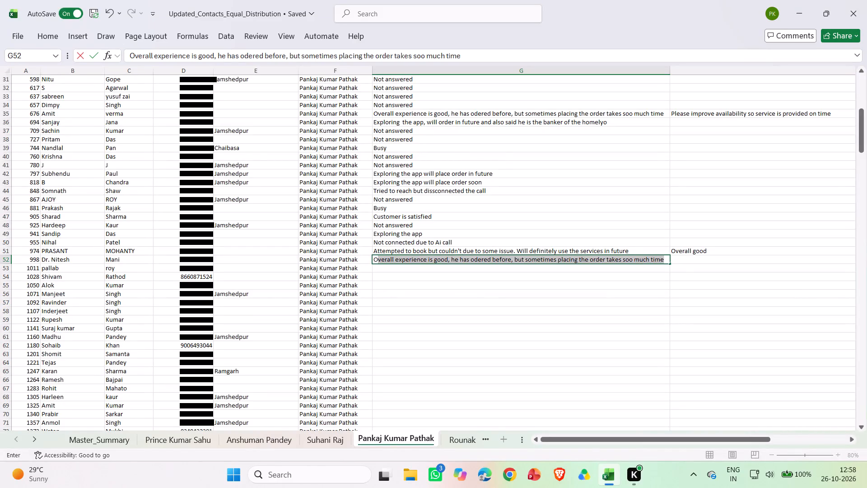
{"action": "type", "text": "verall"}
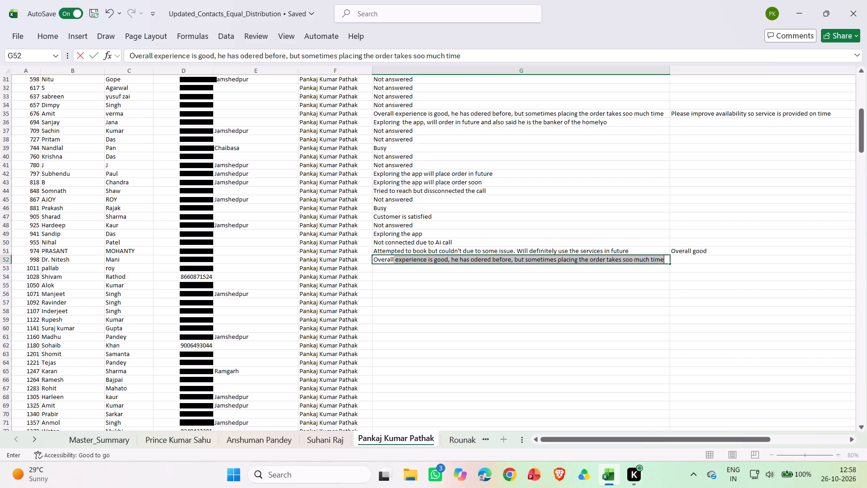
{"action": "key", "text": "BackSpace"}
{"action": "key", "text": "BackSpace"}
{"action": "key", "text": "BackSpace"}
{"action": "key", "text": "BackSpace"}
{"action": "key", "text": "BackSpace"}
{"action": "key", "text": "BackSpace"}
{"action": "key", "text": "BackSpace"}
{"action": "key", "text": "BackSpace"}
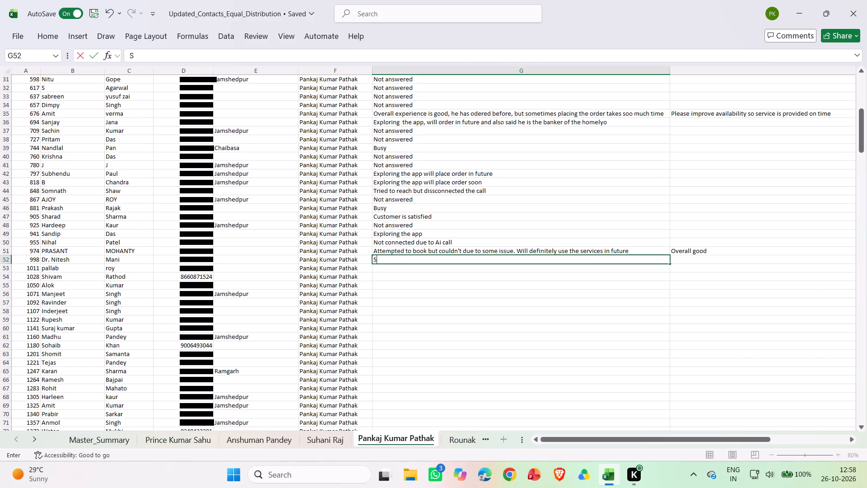
Start the call remark in cell G52 with the sentence "Satisfied with the overall service.".
{"action": "type", "text": "atisfied"}
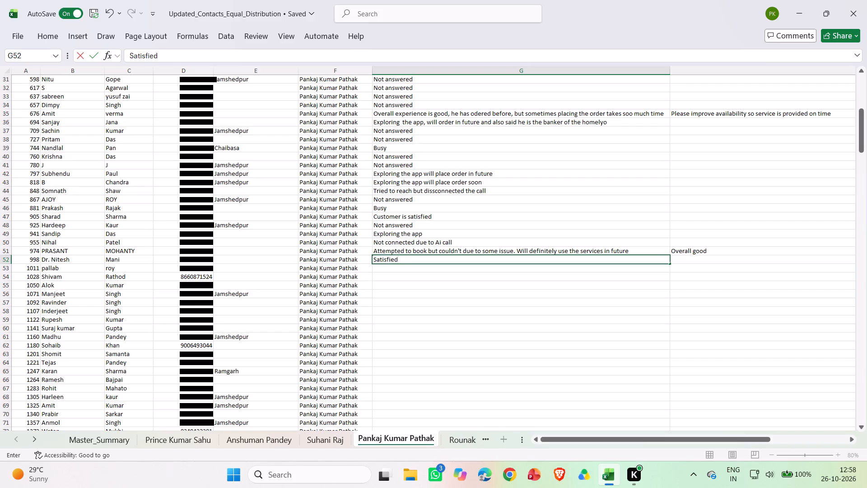
{"action": "key", "text": "space"}
{"action": "type", "text": "with"}
{"action": "key", "text": "space"}
{"action": "type", "text": "the"}
{"action": "key", "text": "space"}
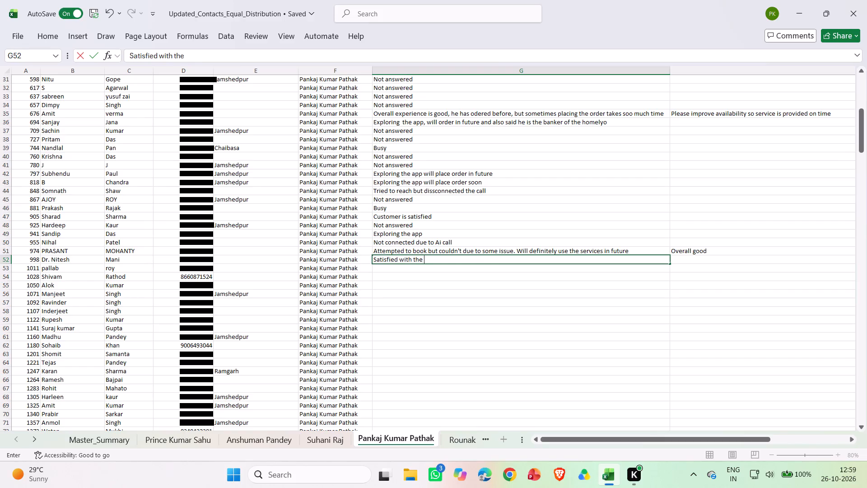
{"action": "type", "text": "overall"}
{"action": "key", "text": "space"}
{"action": "type", "text": "ser"}
{"action": "type", "text": "vice"}
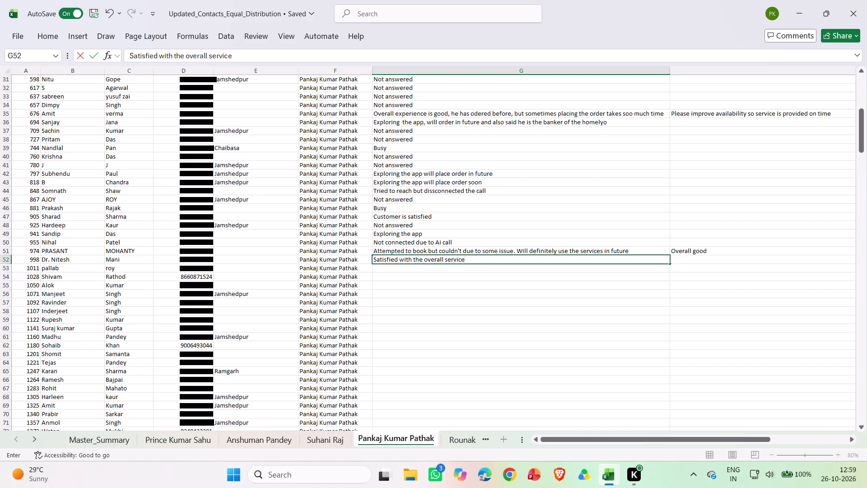
{"action": "type", "text": "."}
{"action": "key", "text": "space"}
Complete the G52 remark with the sentence "One time worker shortage for pet carer.".
{"action": "key", "text": "o"}
{"action": "type", "text": "ne time"}
{"action": "key", "text": "space"}
{"action": "type", "text": "shortage"}
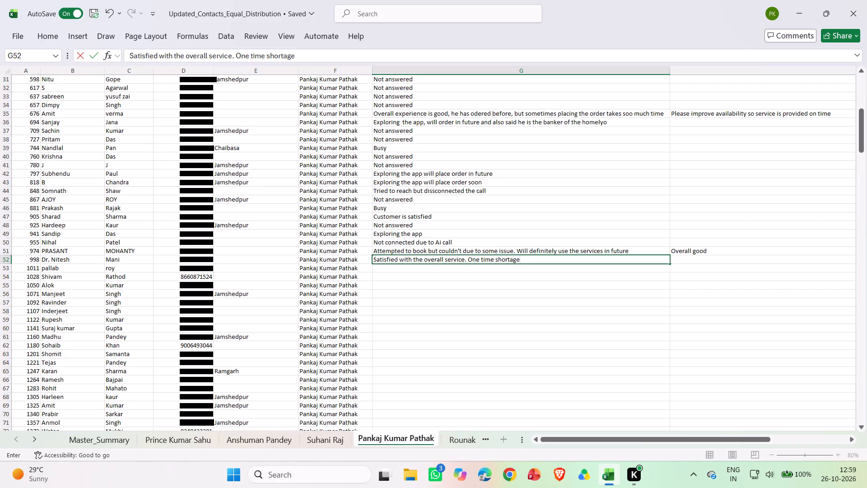
{"action": "key", "text": "BackSpace"}
{"action": "key", "text": "BackSpace"}
{"action": "key", "text": "BackSpace"}
{"action": "key", "text": "BackSpace"}
{"action": "key", "text": "BackSpace"}
{"action": "key", "text": "BackSpace"}
{"action": "key", "text": "BackSpace"}
{"action": "key", "text": "BackSpace"}
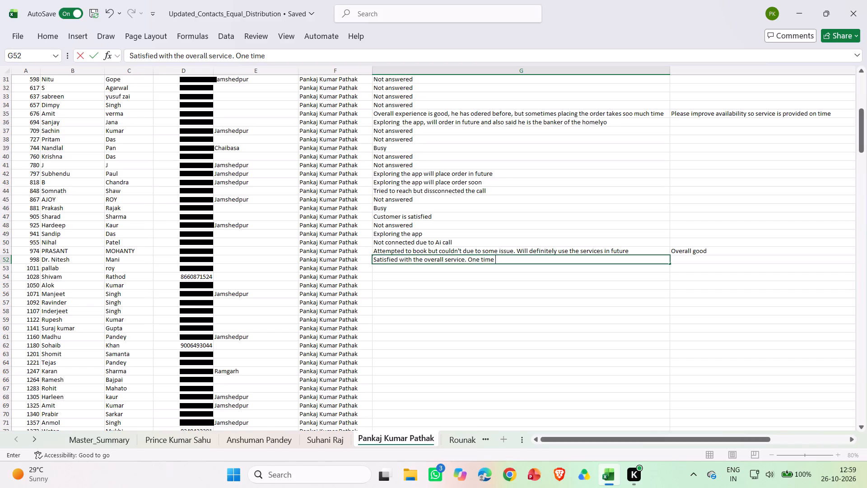
{"action": "type", "text": "worker"}
{"action": "key", "text": "space"}
{"action": "type", "text": "sho"}
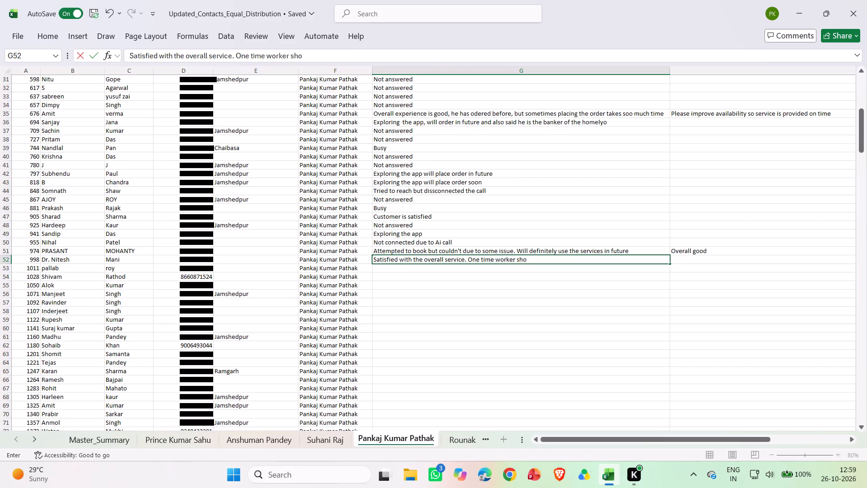
{"action": "type", "text": "rtag"}
{"action": "type", "text": "e"}
{"action": "key", "text": "space"}
{"action": "type", "text": "for"}
{"action": "key", "text": "space"}
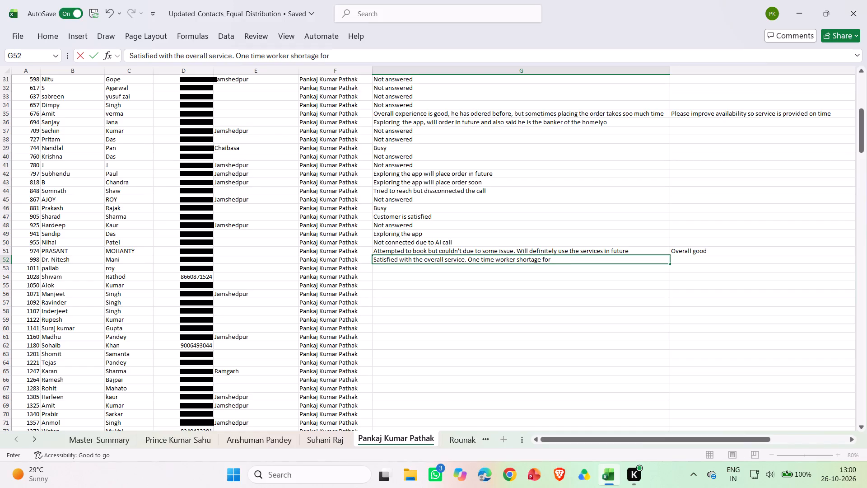
{"action": "type", "text": "pet carer"}
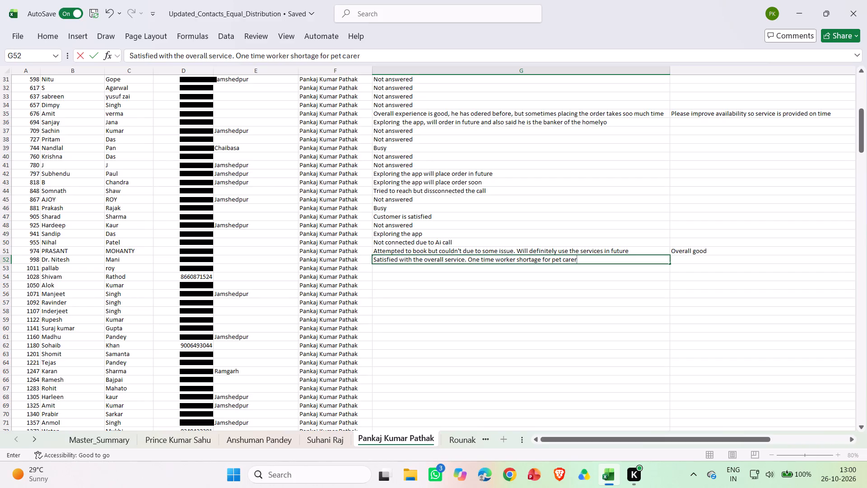
{"action": "key", "text": "period"}
{"action": "key", "text": "Return"}
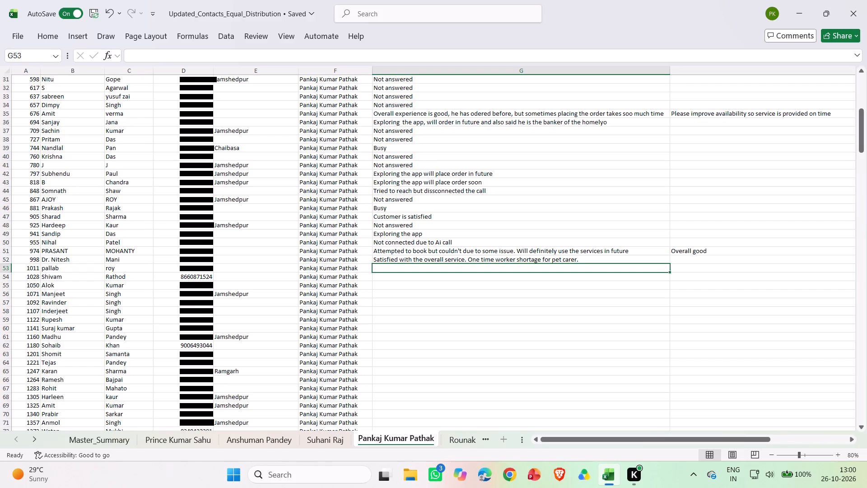
Start the Positive Suggestions entry in cell H52 with the text "not suggestion bubt review ;-".
{"action": "double_click", "coordinate": [678, 258]}
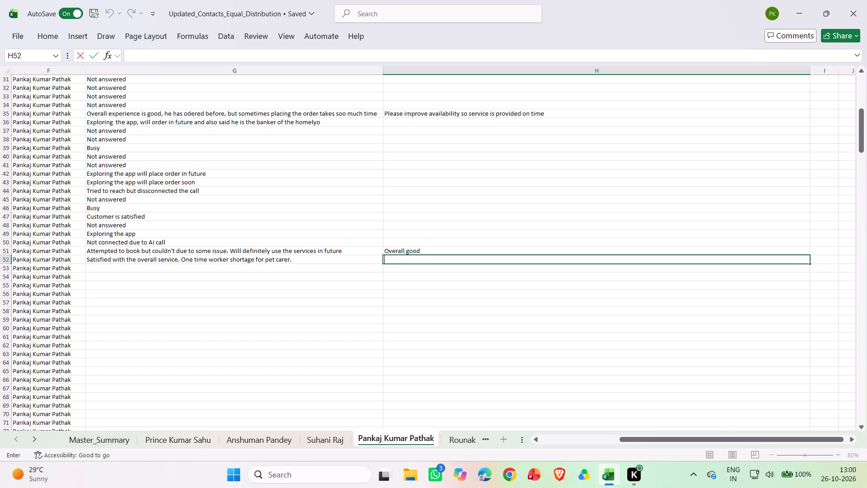
{"action": "scroll", "coordinate": [655, 249], "scroll_direction": "up", "scroll_amount": 16}
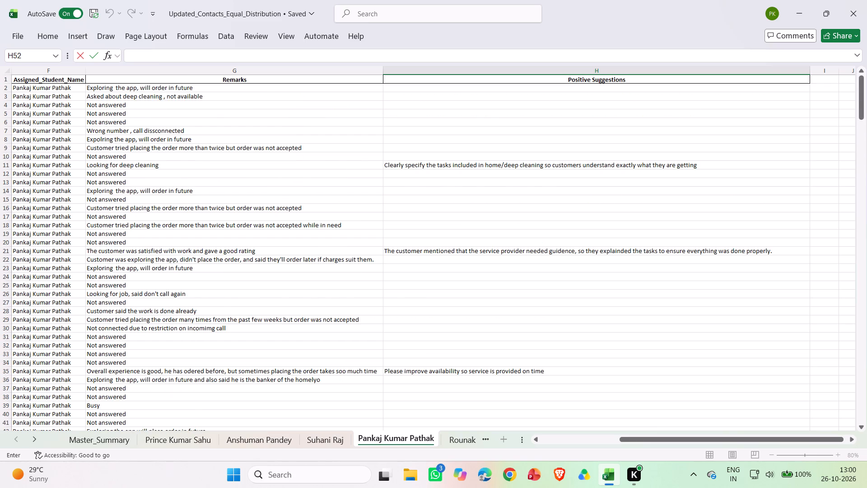
{"action": "scroll", "coordinate": [618, 257], "scroll_direction": "down", "scroll_amount": 7}
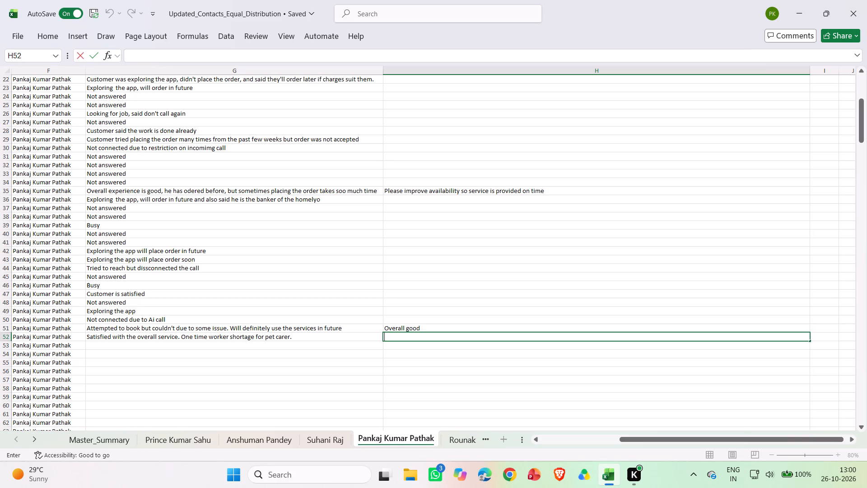
{"action": "type", "text": "not"}
{"action": "key", "text": "space"}
{"action": "type", "text": "suggestion"}
{"action": "key", "text": "space"}
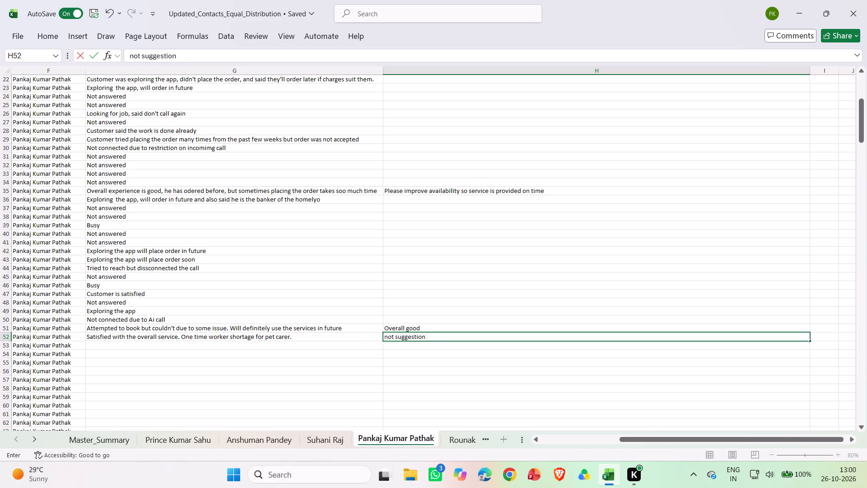
{"action": "type", "text": "bubt"}
{"action": "key", "text": "space"}
{"action": "type", "text": "re"}
{"action": "type", "text": "view"}
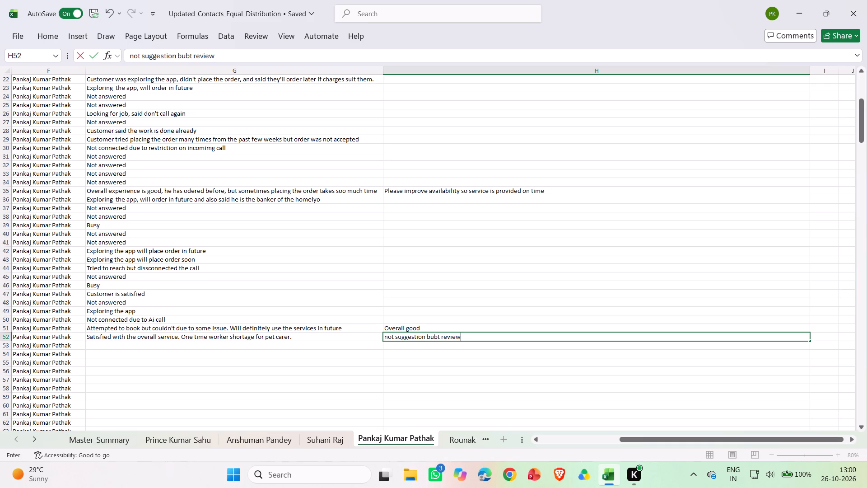
{"action": "key", "text": "space"}
{"action": "key", "text": "semicolon"}
{"action": "key", "text": "BackSpace"}
{"action": "type", "text": "-"}
Continue the Positive Suggestions entry in cell H52 with the text "Happy with the services and".
{"action": "key", "text": "space"}
{"action": "type", "text": "with"}
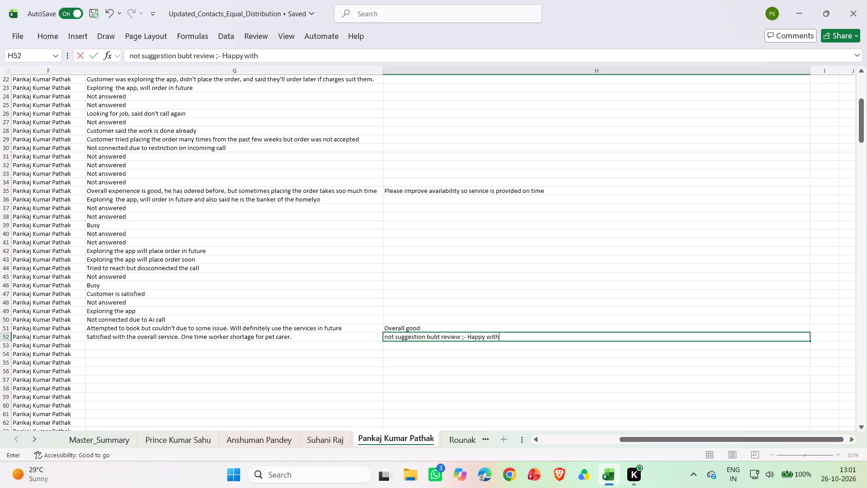
{"action": "key", "text": "space"}
{"action": "type", "text": "the"}
{"action": "key", "text": "space"}
{"action": "type", "text": "service"}
{"action": "type", "text": "s"}
{"action": "key", "text": "space"}
{"action": "type", "text": "and"}
{"action": "key", "text": "space"}
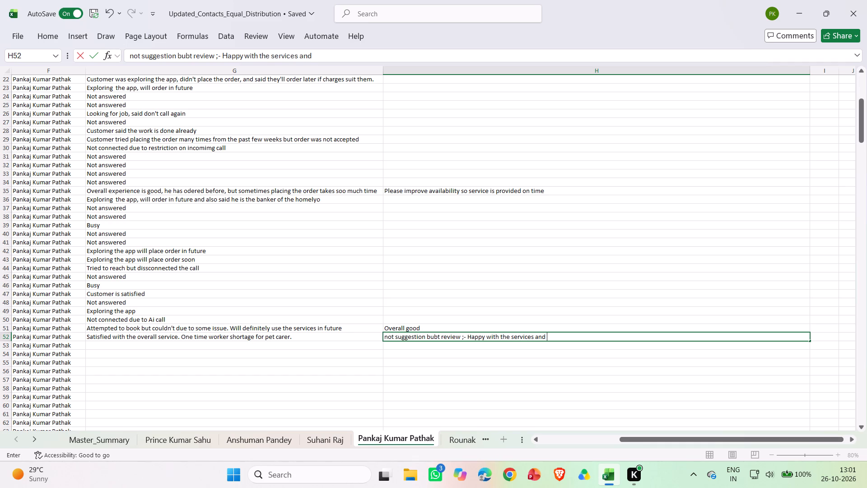
Complete the H52 entry with the words "the worker's performance" and move to the remark cell G53.
{"action": "type", "text": "the"}
{"action": "key", "text": "space"}
{"action": "type", "text": "worker"}
{"action": "key", "text": "s"}
{"action": "key", "text": "apostrophe"}
{"action": "key", "text": "space"}
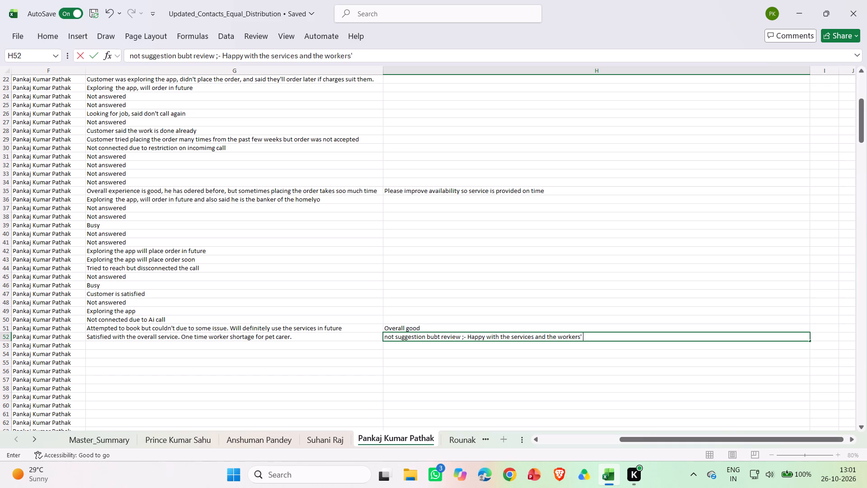
{"action": "key", "text": "BackSpace"}
{"action": "key", "text": "BackSpace"}
{"action": "key", "text": "BackSpace"}
{"action": "type", "text": "'s"}
{"action": "key", "text": "space"}
{"action": "type", "text": "per"}
{"action": "type", "text": "for"}
{"action": "type", "text": "mance"}
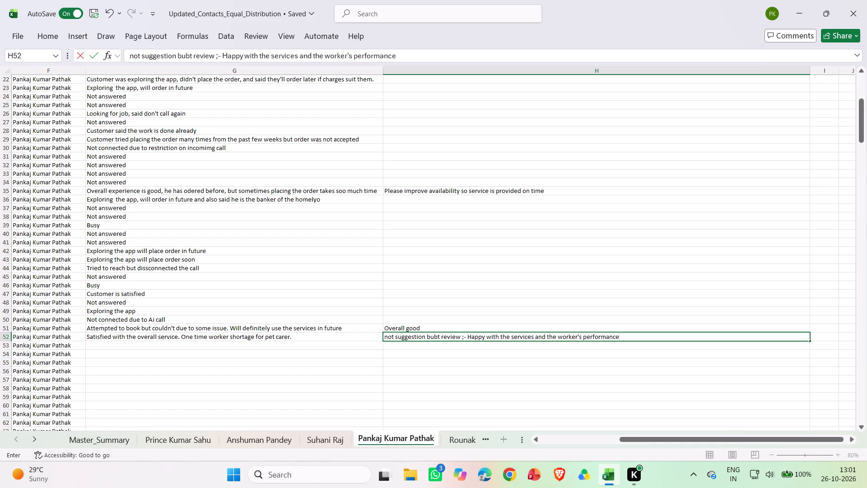
{"action": "key", "text": "Return"}
{"action": "key", "text": "Left"}
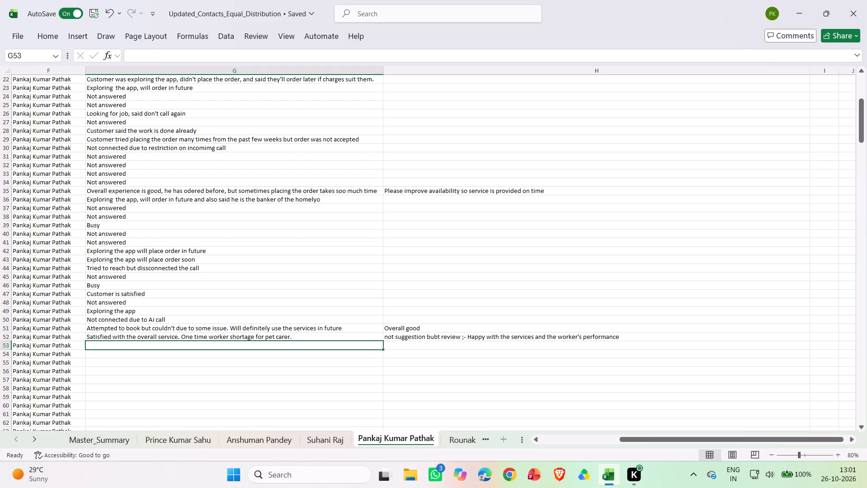
Open the Positive Suggestions entry in cell H52 for editing.
{"action": "double_click", "coordinate": [436, 336]}
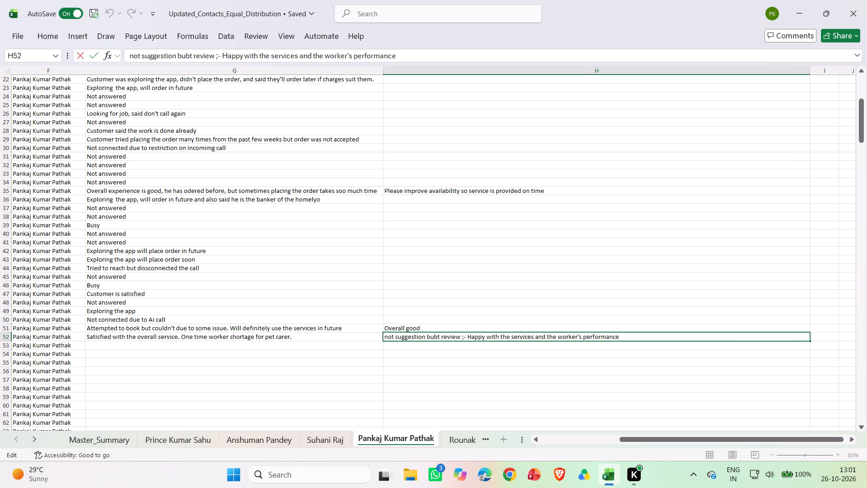
Correct the misspelled word before "review" in the Positive Suggestions cell H52 to "but".
{"action": "left_click", "coordinate": [439, 338]}
{"action": "key", "text": "BackSpace"}
{"action": "key", "text": "BackSpace"}
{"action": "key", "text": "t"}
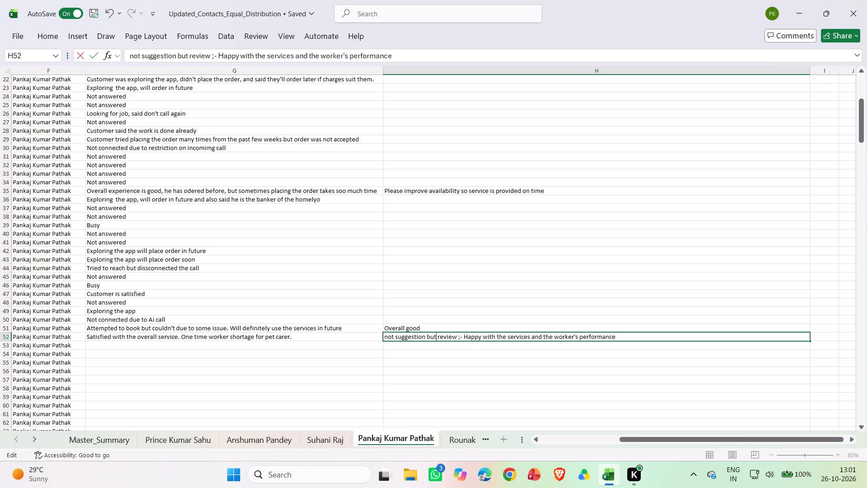
Open the remark cell G53 for entry alongside the contact details in row 53.
{"action": "double_click", "coordinate": [323, 345]}
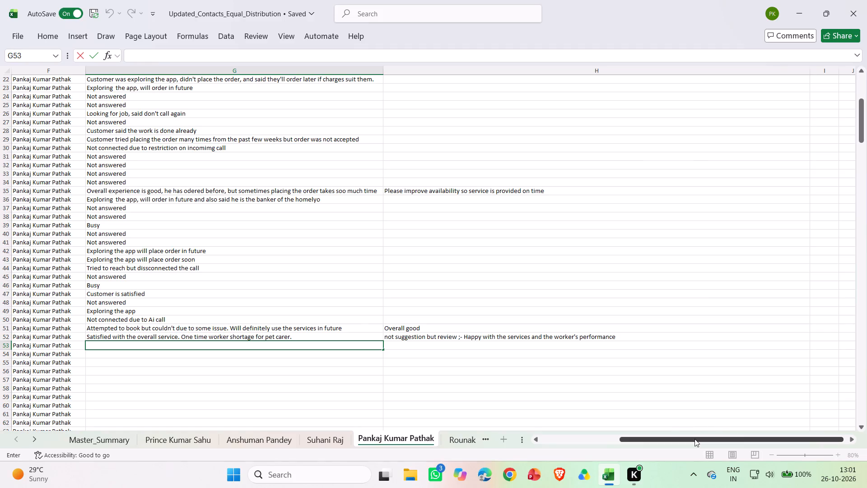
{"action": "left_click_drag", "start_coordinate": [695, 439], "coordinate": [498, 487]}
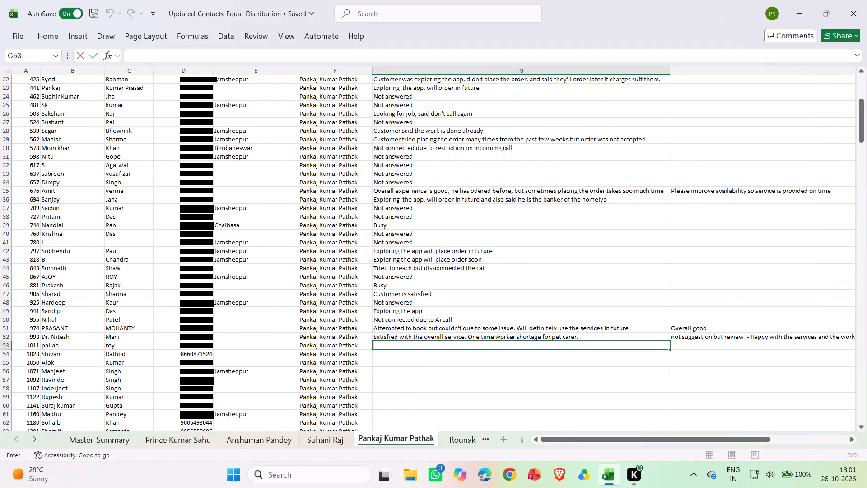
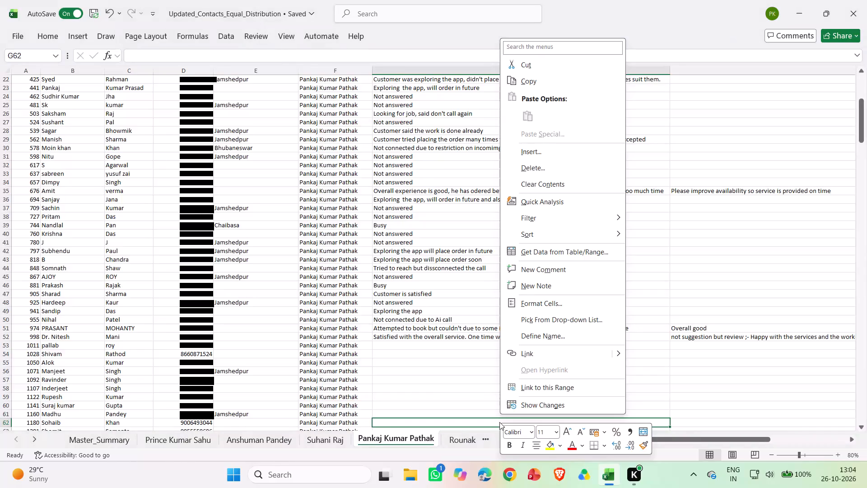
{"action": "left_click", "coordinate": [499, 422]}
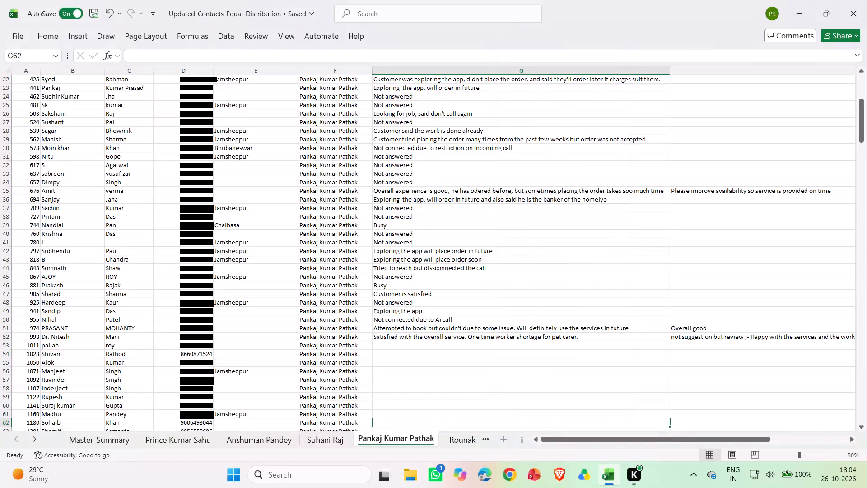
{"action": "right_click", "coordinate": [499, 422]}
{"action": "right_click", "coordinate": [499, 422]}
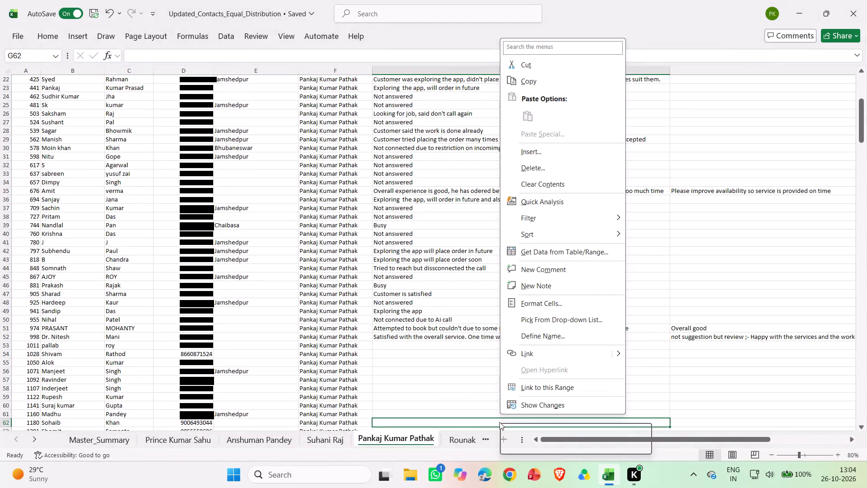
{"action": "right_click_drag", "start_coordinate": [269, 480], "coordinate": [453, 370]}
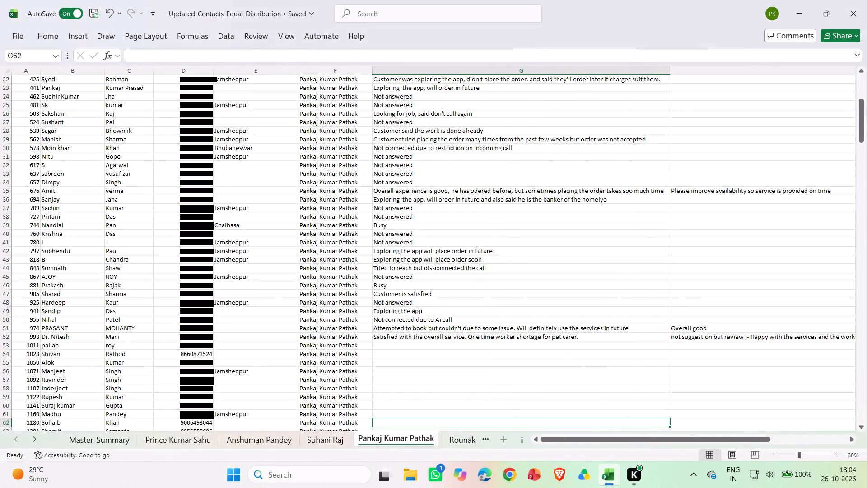
Open the empty remark cell G53, in the row for contact 1011, for editing.
{"action": "left_click", "coordinate": [482, 347]}
{"action": "left_click", "coordinate": [482, 347]}
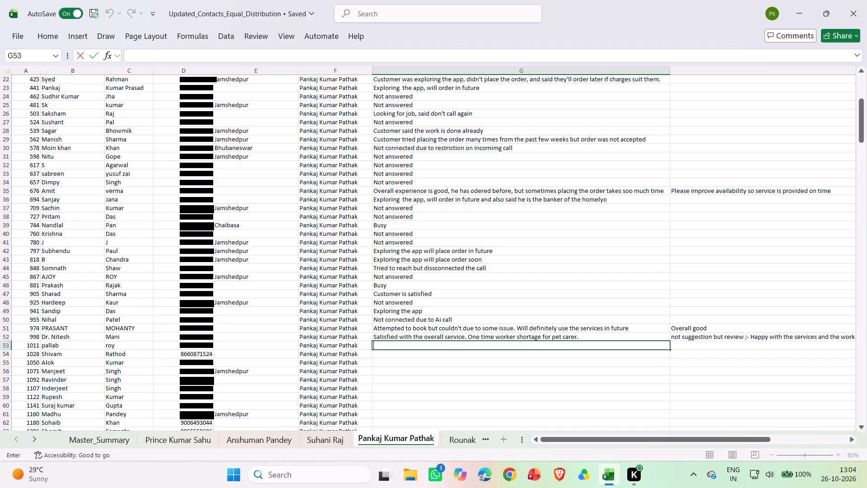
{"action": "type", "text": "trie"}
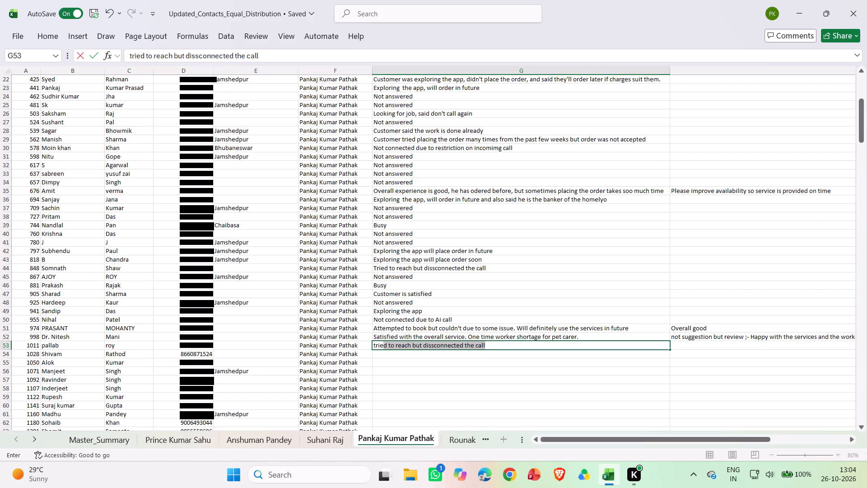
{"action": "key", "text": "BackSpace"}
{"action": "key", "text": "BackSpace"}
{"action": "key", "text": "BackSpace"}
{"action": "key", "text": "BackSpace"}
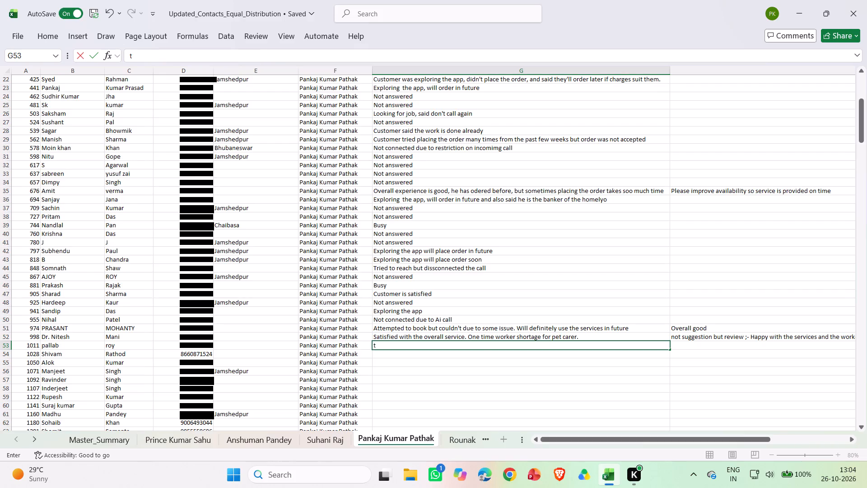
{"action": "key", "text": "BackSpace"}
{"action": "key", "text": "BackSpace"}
Enter the remark "Not connected due to Ai call" in cell G53.
{"action": "type", "text": "not"}
{"action": "key", "text": "space"}
{"action": "type", "text": "co"}
{"action": "type", "text": "nne"}
{"action": "type", "text": "cted"}
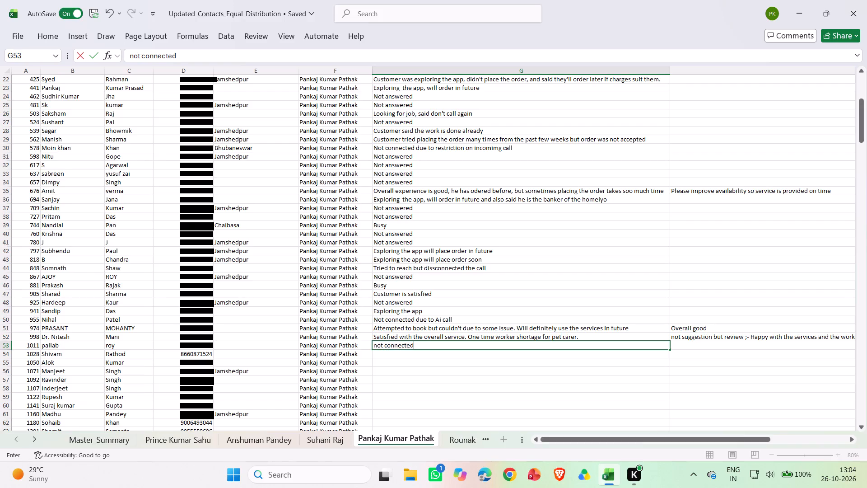
{"action": "key", "text": "space"}
{"action": "type", "text": "due"}
{"action": "key", "text": "space"}
{"action": "type", "text": "to"}
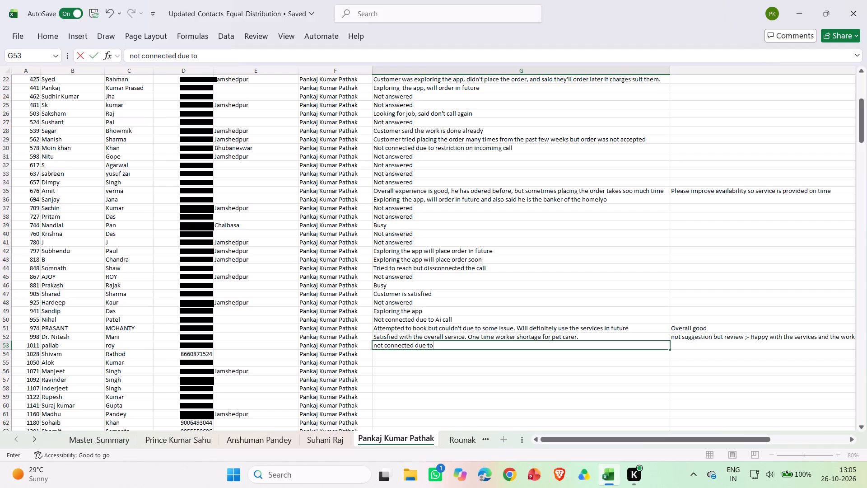
{"action": "key", "text": "space"}
{"action": "key", "text": "a"}
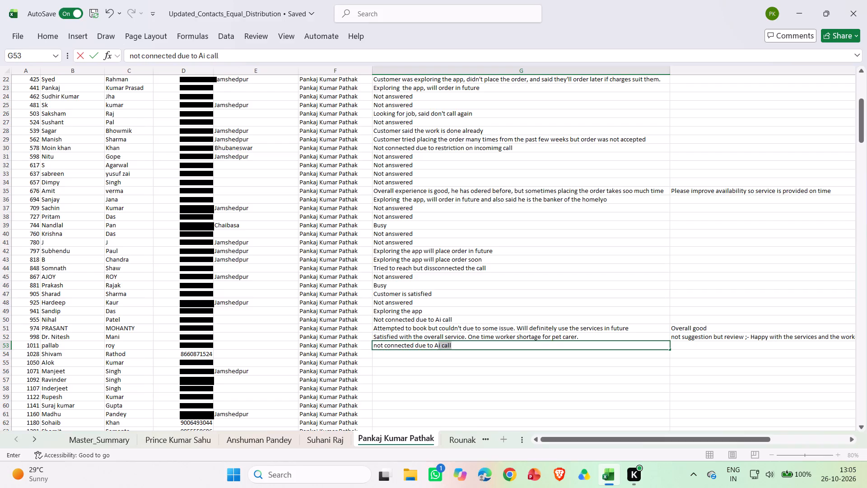
{"action": "key", "text": "Return"}
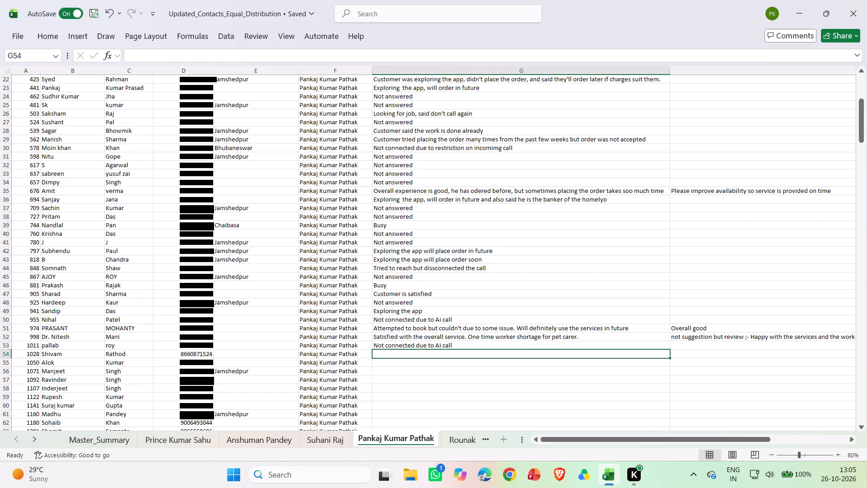
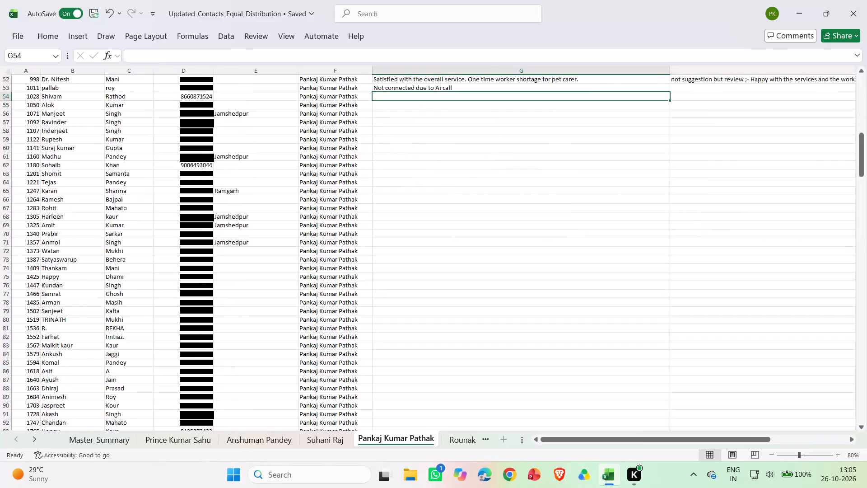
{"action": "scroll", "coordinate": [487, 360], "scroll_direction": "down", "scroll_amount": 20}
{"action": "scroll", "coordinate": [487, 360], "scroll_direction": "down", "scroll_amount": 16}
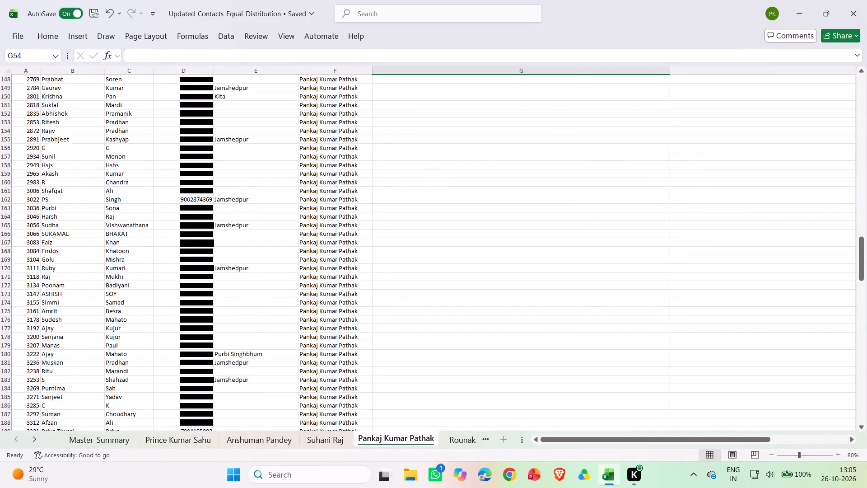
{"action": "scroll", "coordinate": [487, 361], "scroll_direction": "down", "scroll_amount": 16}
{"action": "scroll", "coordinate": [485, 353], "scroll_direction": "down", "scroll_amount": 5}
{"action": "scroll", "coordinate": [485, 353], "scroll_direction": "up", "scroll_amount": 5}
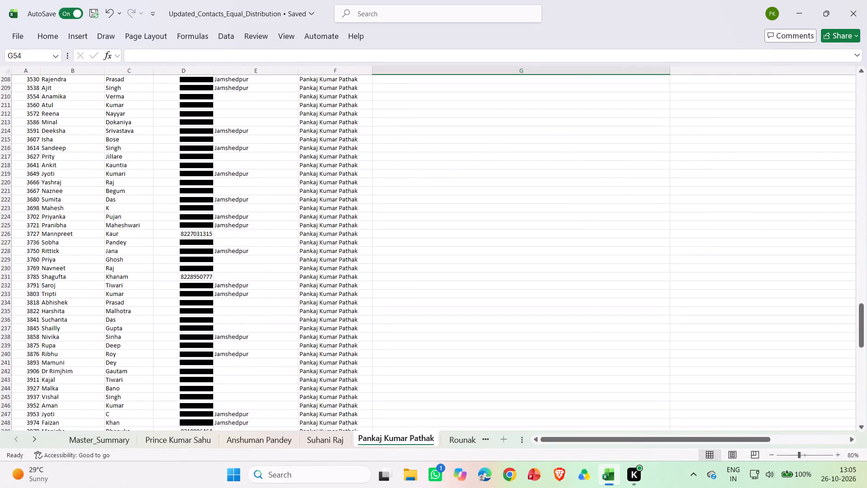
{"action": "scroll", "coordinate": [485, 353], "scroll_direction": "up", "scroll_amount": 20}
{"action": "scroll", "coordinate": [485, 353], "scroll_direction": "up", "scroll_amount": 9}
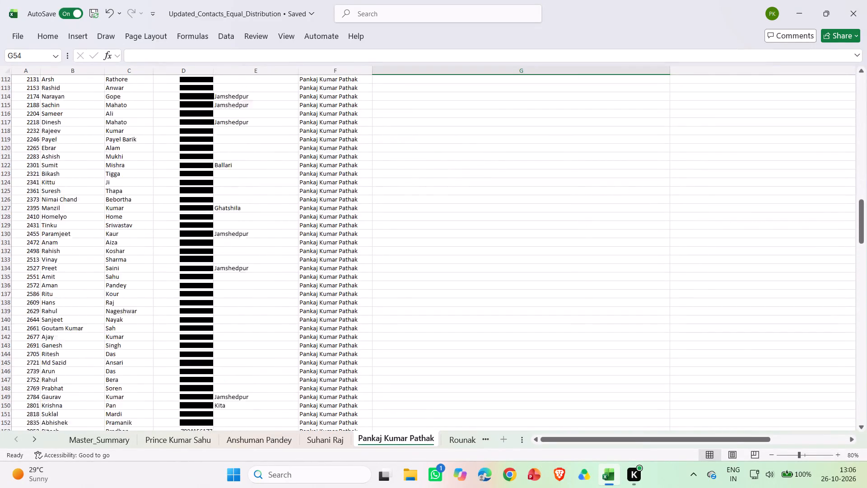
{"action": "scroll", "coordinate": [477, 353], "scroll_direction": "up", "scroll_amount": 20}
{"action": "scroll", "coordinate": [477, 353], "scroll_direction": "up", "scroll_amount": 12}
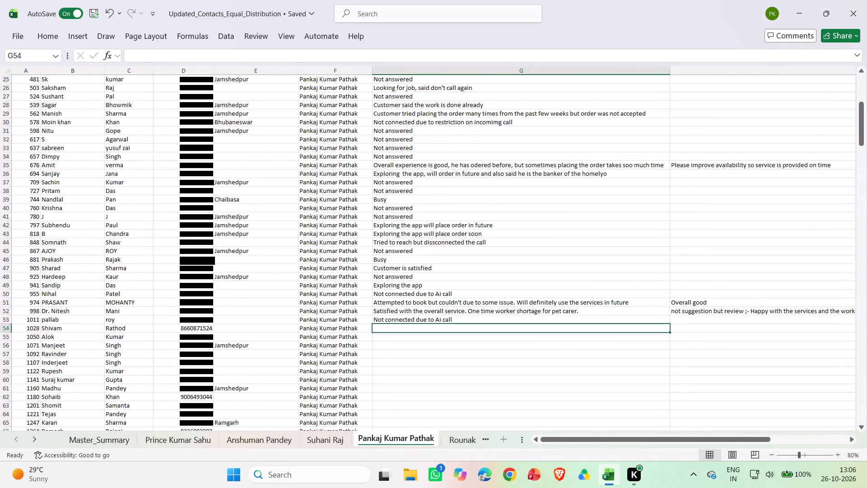
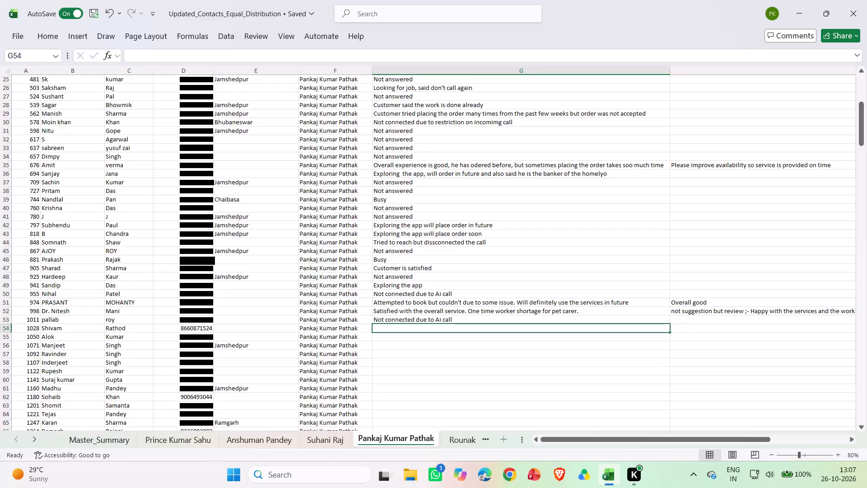
{"action": "key", "text": "e"}
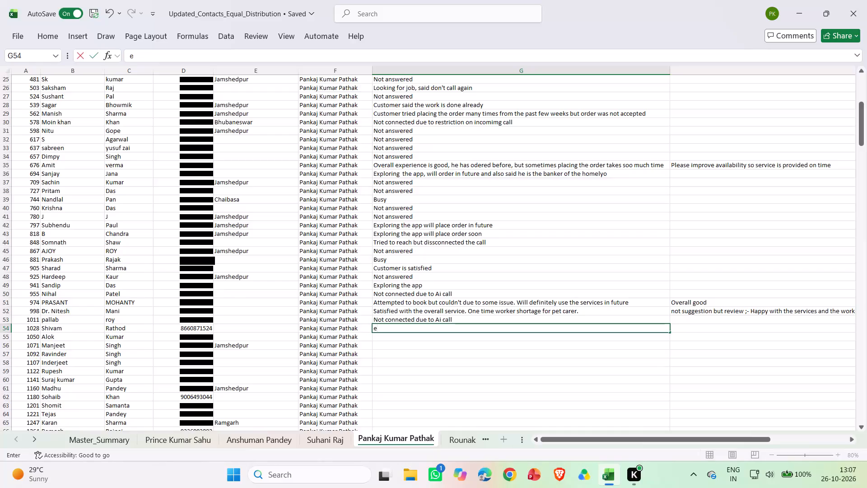
{"action": "key", "text": "BackSpace"}
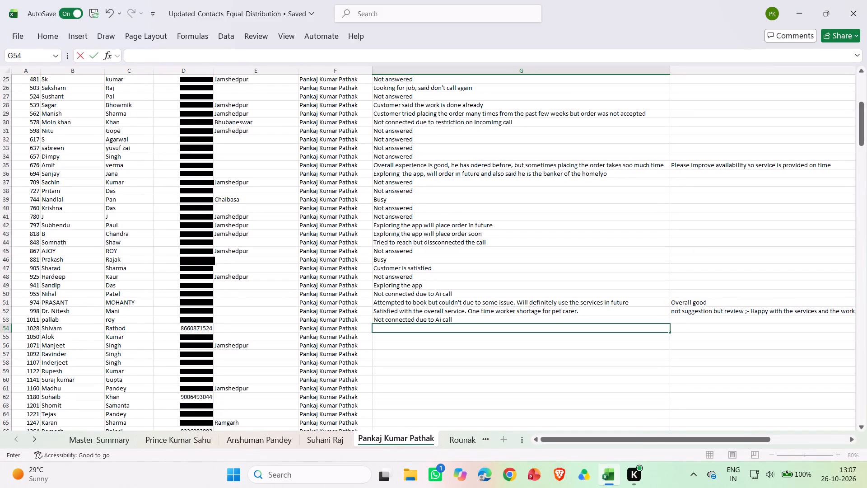
{"action": "key", "text": "shift+e"}
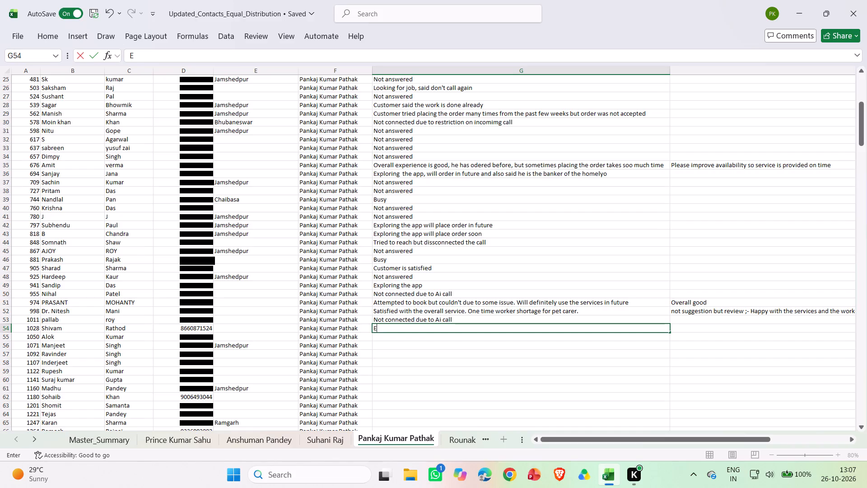
{"action": "key", "text": "x"}
{"action": "type", "text": "plo"}
{"action": "type", "text": "ring"}
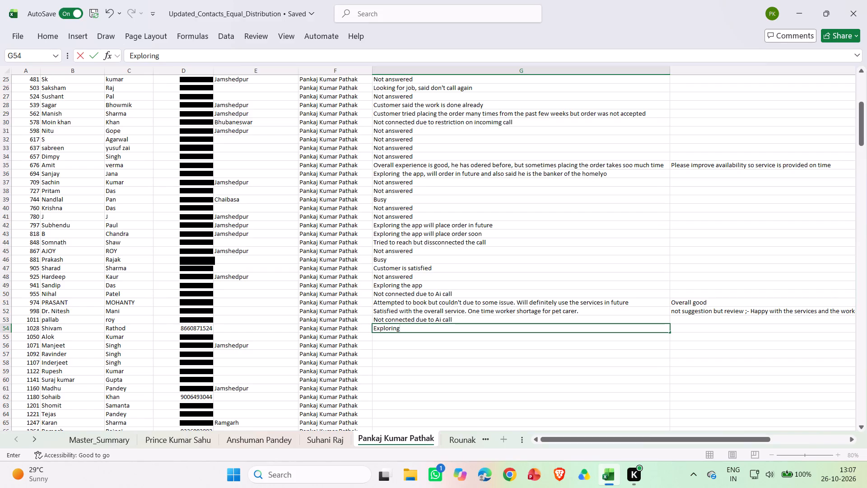
{"action": "left_click", "coordinate": [423, 273]}
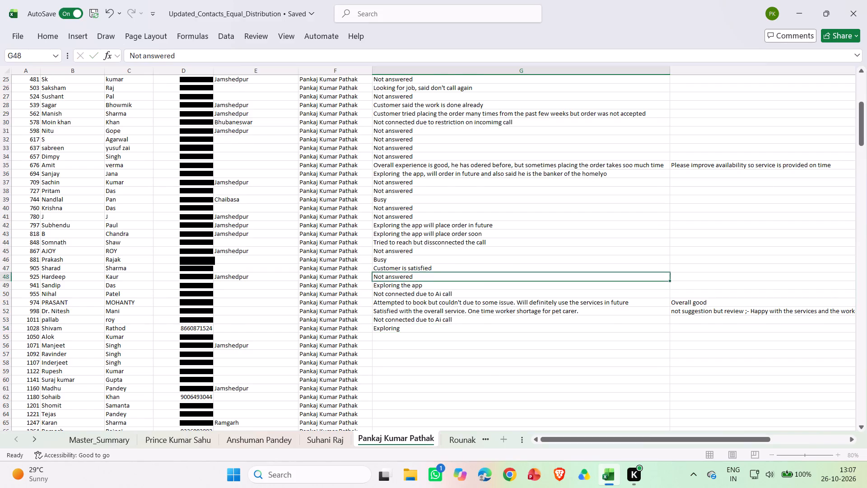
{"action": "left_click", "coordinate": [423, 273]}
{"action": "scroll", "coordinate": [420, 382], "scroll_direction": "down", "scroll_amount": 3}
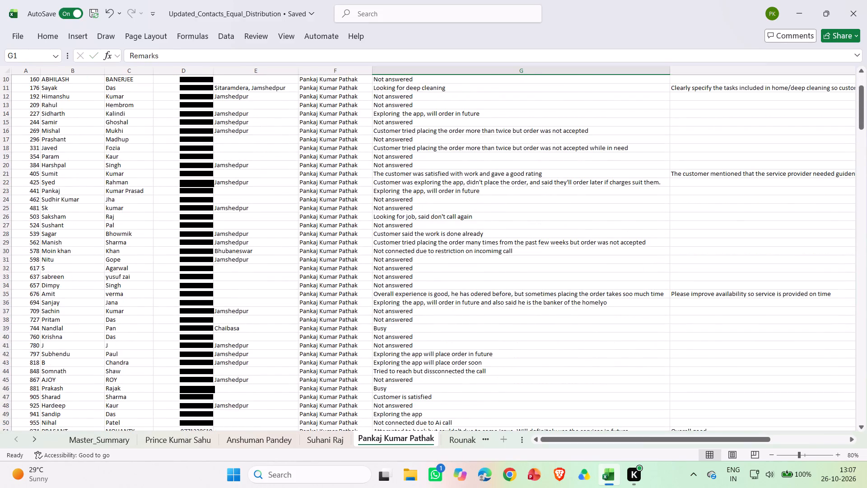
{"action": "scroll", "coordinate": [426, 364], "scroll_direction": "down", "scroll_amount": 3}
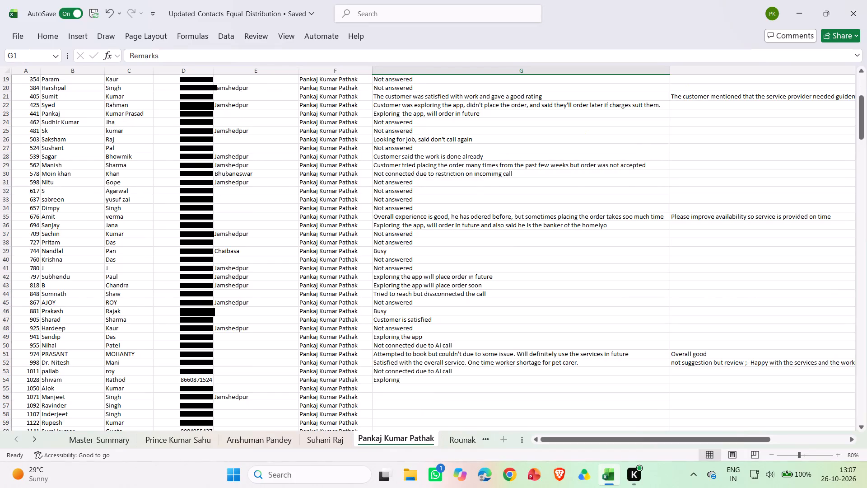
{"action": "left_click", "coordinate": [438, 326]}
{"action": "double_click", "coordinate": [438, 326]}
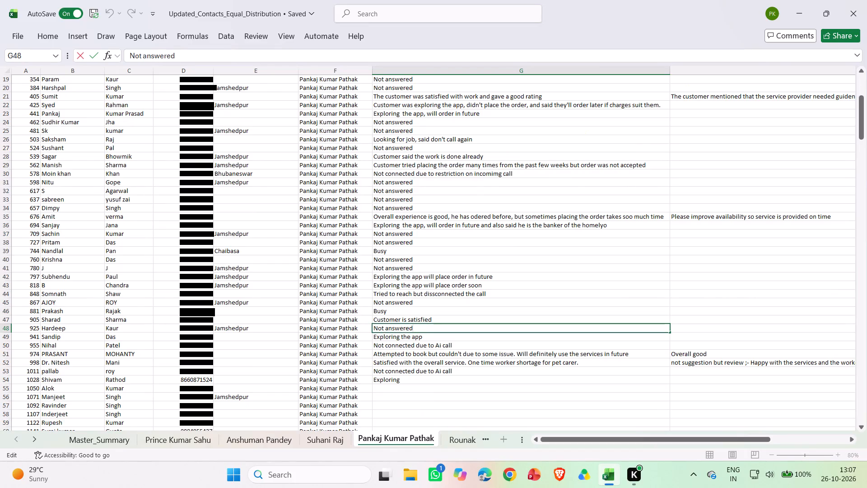
Extend the remark in row 54 to read "Exploring the app".
{"action": "left_click", "coordinate": [446, 378]}
{"action": "double_click", "coordinate": [446, 380]}
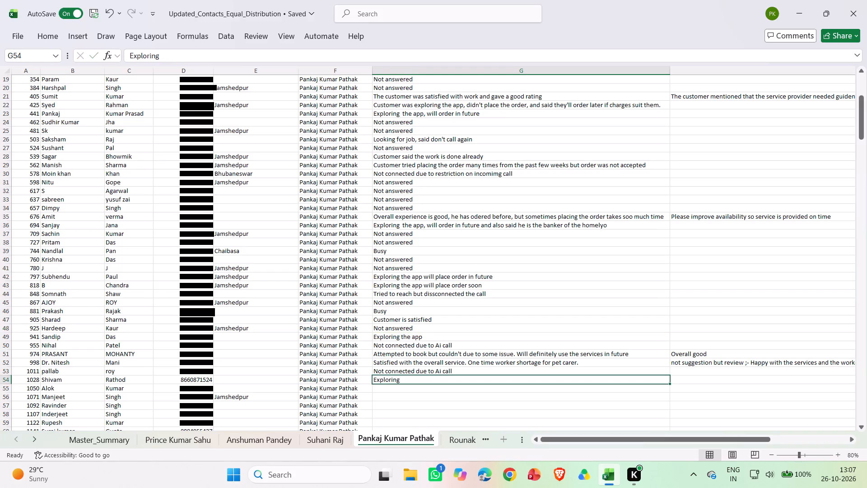
{"action": "key", "text": "space"}
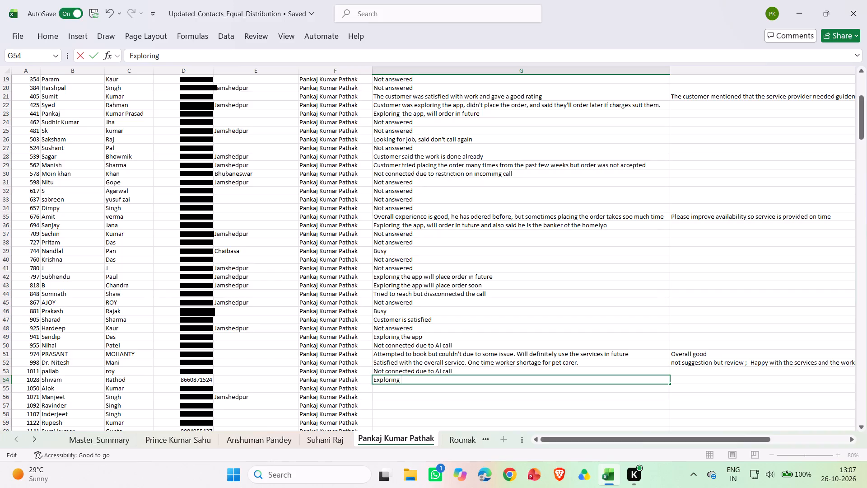
{"action": "type", "text": "ther"}
{"action": "key", "text": "BackSpace"}
{"action": "key", "text": "space"}
{"action": "type", "text": "app"}
{"action": "key", "text": "space"}
Open the remark for contact 925 in row 48 for editing.
{"action": "left_click", "coordinate": [422, 329]}
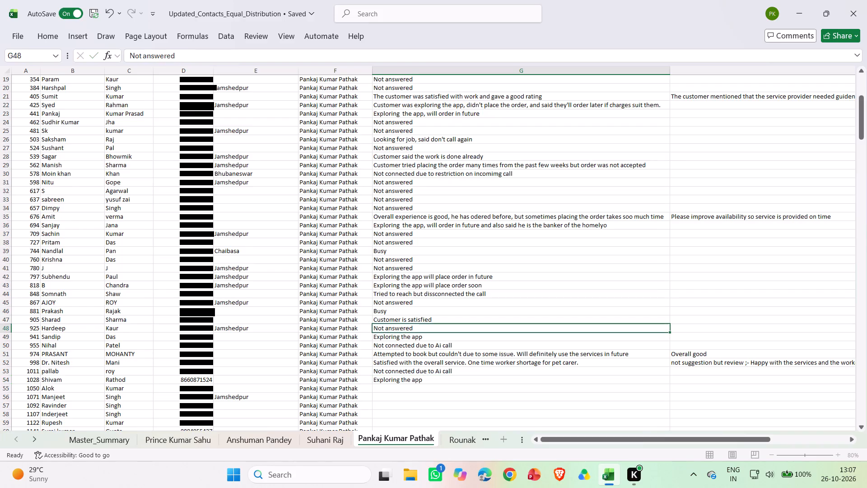
{"action": "double_click", "coordinate": [422, 329]}
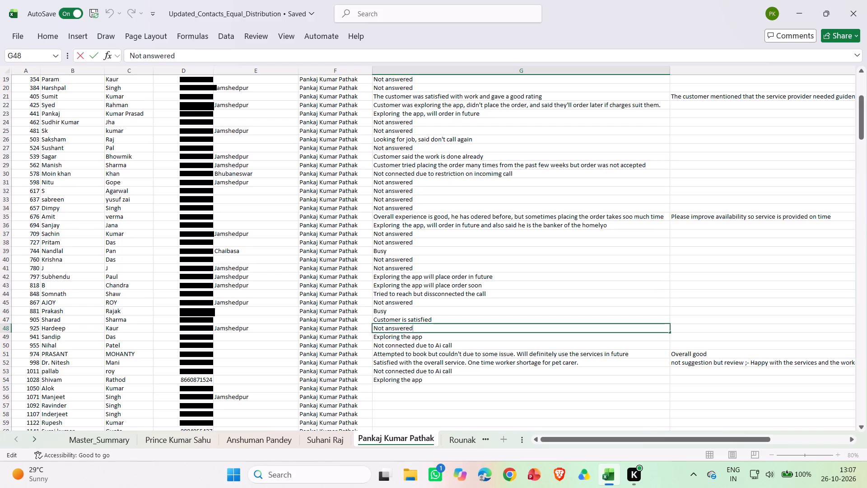
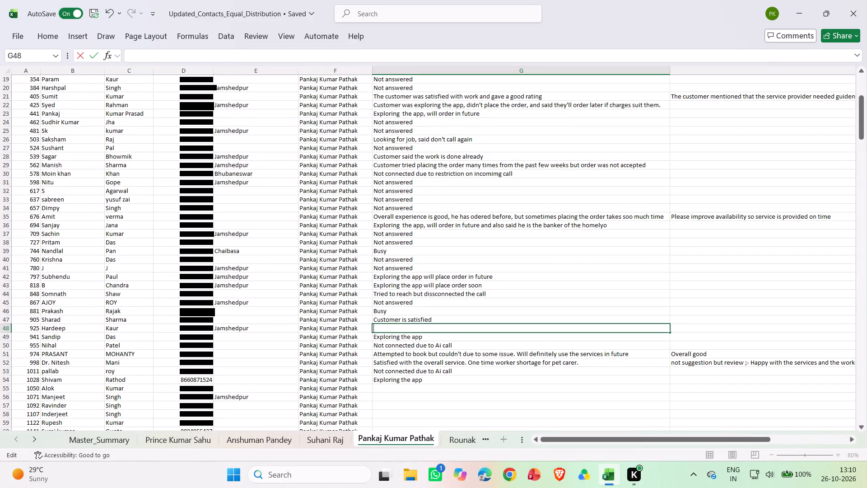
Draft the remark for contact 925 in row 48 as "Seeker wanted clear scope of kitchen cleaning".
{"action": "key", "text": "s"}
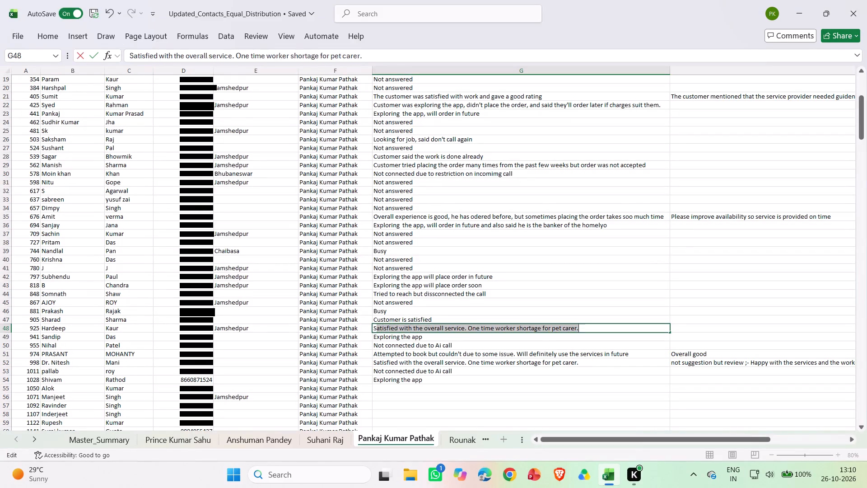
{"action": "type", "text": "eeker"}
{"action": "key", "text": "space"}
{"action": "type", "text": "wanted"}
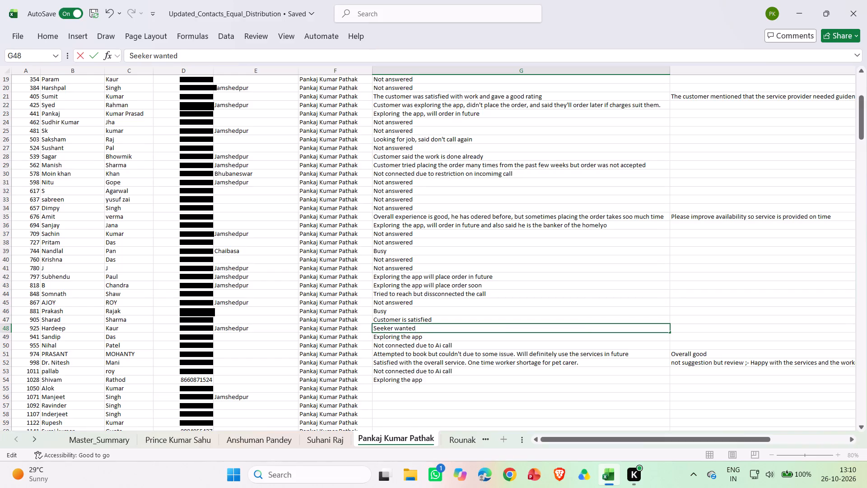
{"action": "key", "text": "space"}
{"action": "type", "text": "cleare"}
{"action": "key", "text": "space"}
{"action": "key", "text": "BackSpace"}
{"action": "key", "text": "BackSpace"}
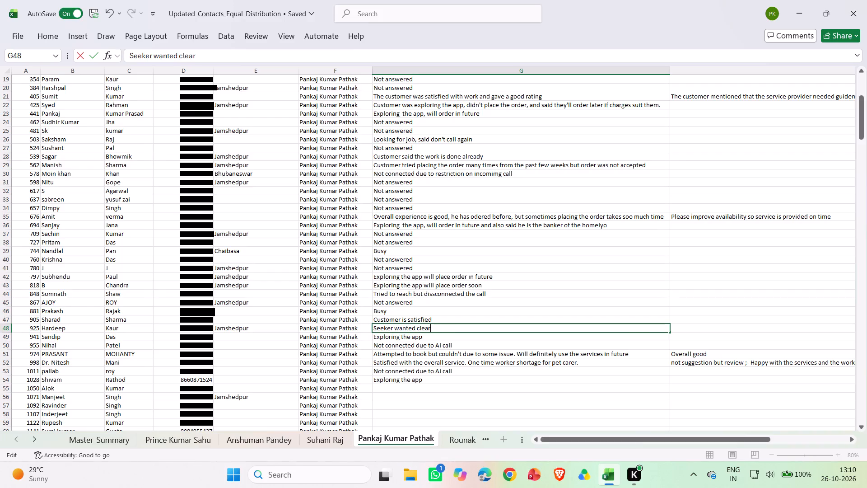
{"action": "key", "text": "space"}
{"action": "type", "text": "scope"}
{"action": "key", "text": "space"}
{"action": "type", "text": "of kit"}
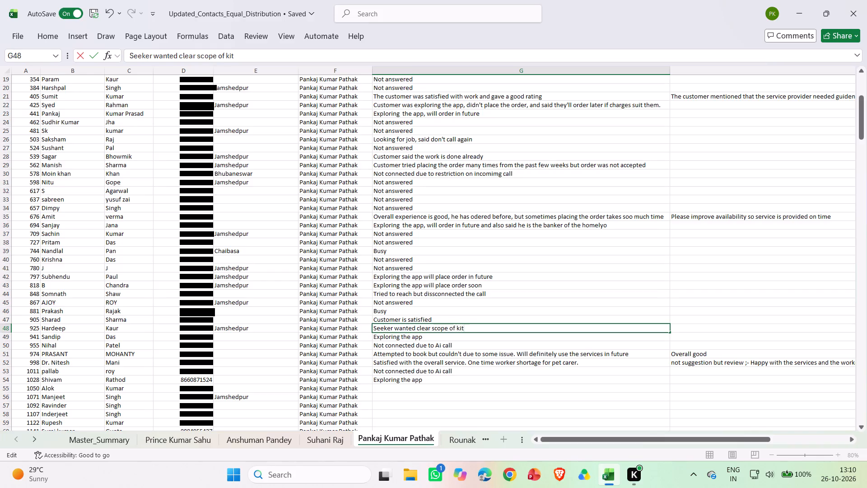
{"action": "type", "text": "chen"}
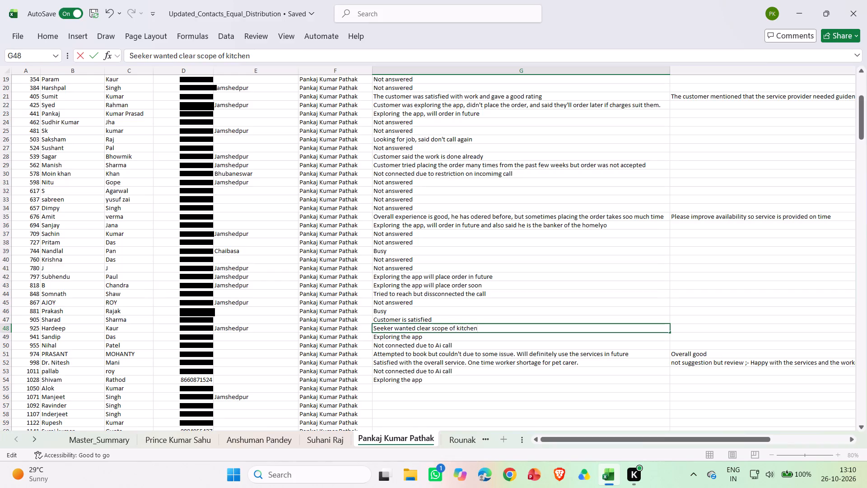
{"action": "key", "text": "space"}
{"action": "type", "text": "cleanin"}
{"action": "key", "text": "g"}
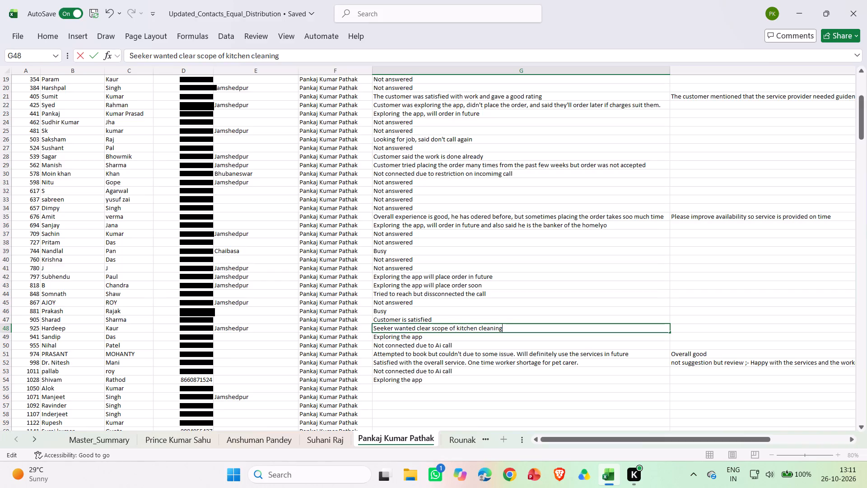
Replace the drafted remark for contact 925 in row 48 with new text beginning "Wanted".
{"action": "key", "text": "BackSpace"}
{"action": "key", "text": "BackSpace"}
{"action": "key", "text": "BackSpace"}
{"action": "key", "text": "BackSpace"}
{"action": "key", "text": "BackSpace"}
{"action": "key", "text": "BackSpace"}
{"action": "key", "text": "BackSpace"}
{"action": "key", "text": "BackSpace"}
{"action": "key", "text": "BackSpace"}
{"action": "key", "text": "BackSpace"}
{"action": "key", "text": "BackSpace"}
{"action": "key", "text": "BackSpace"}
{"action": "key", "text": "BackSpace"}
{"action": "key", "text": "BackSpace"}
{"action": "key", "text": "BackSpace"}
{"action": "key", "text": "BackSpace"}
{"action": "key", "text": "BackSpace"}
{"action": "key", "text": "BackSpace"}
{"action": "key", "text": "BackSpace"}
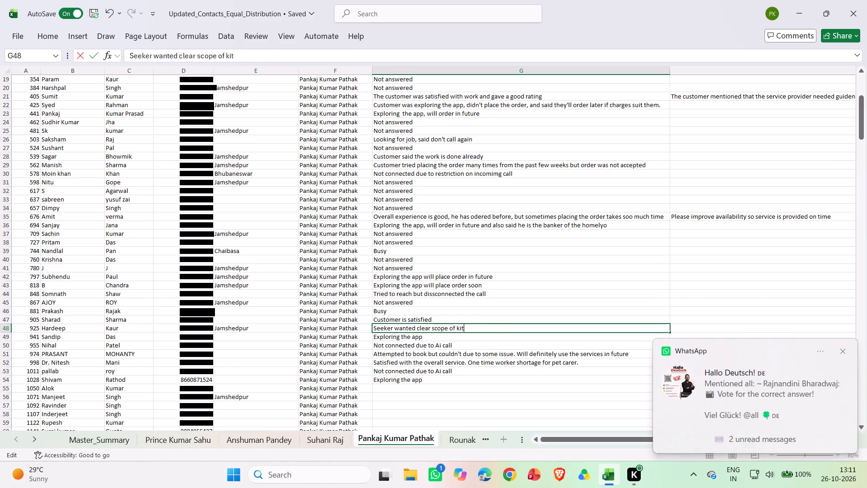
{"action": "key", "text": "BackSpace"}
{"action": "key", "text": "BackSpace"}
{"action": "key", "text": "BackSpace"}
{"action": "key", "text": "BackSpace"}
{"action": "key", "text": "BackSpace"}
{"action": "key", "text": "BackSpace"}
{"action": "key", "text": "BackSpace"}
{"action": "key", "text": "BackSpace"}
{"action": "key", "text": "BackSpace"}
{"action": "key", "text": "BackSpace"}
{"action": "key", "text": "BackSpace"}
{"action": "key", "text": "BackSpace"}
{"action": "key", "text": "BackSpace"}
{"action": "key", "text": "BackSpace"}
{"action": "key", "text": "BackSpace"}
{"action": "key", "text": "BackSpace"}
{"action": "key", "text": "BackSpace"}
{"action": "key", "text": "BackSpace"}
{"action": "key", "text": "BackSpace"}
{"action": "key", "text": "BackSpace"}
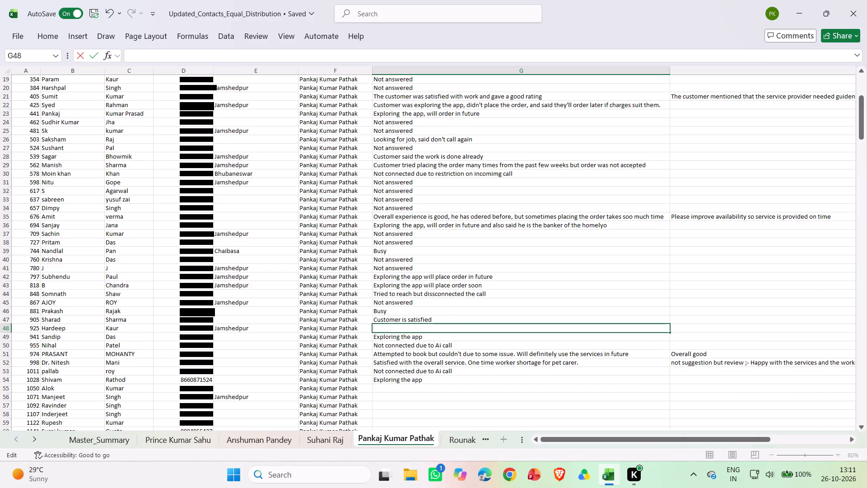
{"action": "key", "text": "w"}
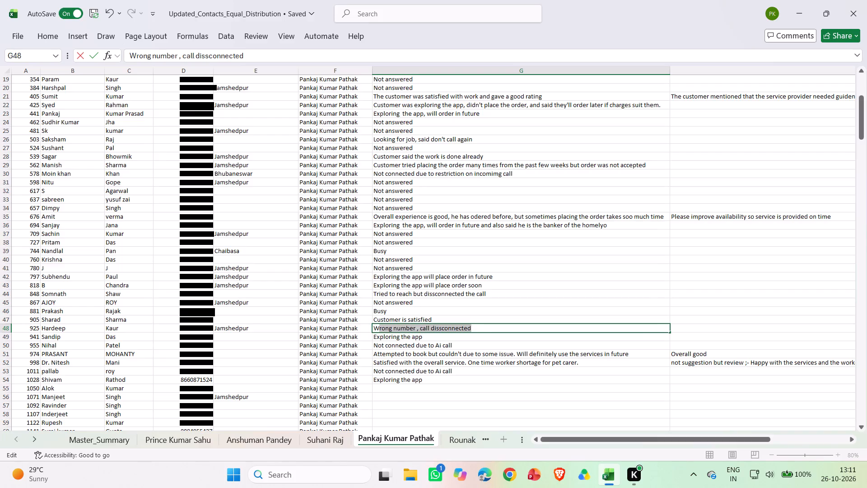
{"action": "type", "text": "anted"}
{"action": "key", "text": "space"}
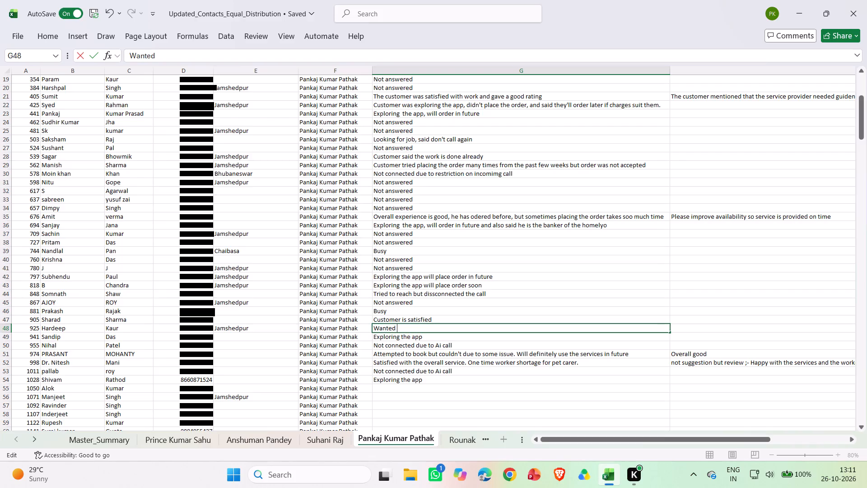
Complete row 48's remark as "Wanted to avail kitchen cleaning , but didn't proceed as there was not specified what type of cleaning it includes".
{"action": "type", "text": "to"}
{"action": "key", "text": "space"}
{"action": "type", "text": "avail kitchen"}
{"action": "key", "text": "space"}
{"action": "type", "text": "cleai"}
{"action": "key", "text": "BackSpace"}
{"action": "type", "text": "nin"}
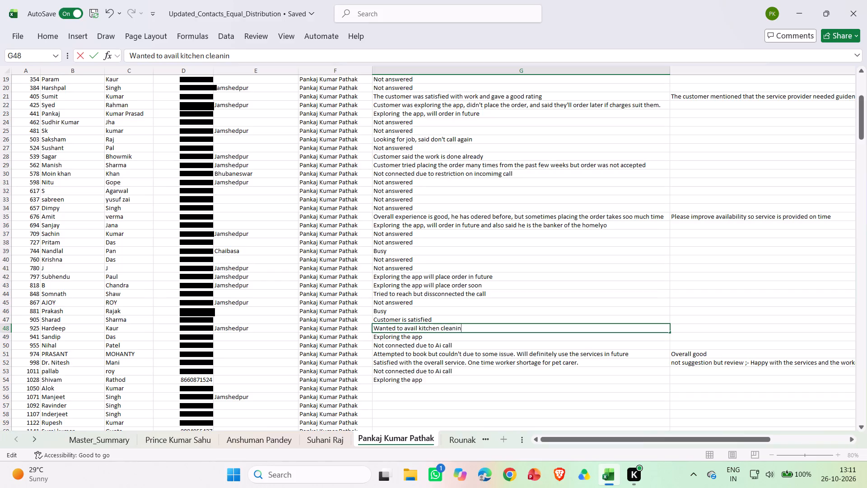
{"action": "type", "text": "g"}
{"action": "key", "text": "space"}
{"action": "type", "text": ","}
{"action": "key", "text": "space"}
{"action": "type", "text": "but"}
{"action": "key", "text": "space"}
{"action": "type", "text": "didn"}
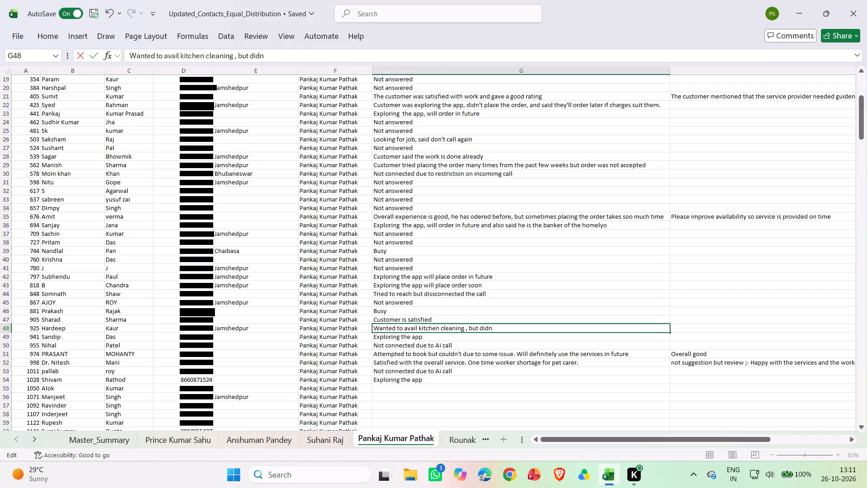
{"action": "type", "text": "'t"}
{"action": "key", "text": "space"}
{"action": "type", "text": "pro"}
{"action": "type", "text": "cee"}
{"action": "type", "text": "d as"}
{"action": "key", "text": "space"}
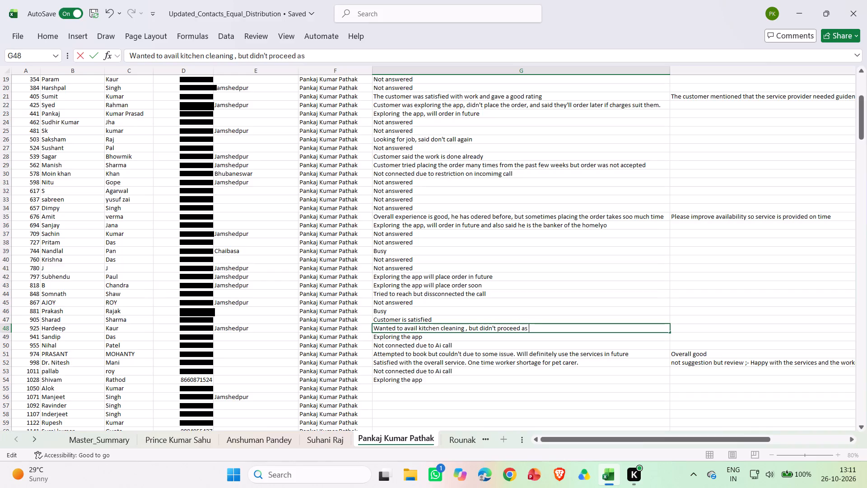
{"action": "type", "text": "scope"}
{"action": "key", "text": "space"}
{"action": "type", "text": "wa"}
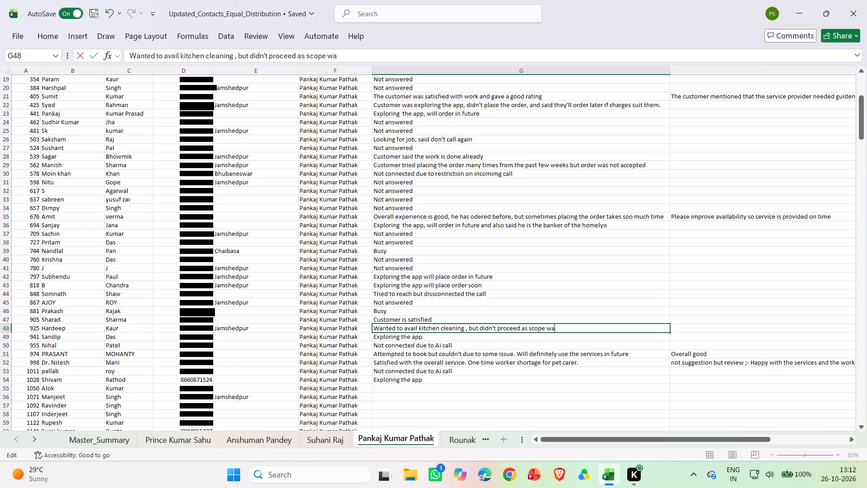
{"action": "key", "text": "BackSpace"}
{"action": "key", "text": "BackSpace"}
{"action": "key", "text": "BackSpace"}
{"action": "key", "text": "BackSpace"}
{"action": "key", "text": "BackSpace"}
{"action": "key", "text": "BackSpace"}
{"action": "key", "text": "BackSpace"}
{"action": "key", "text": "BackSpace"}
{"action": "type", "text": "there"}
{"action": "key", "text": "space"}
{"action": "type", "text": "wan"}
{"action": "key", "text": "space"}
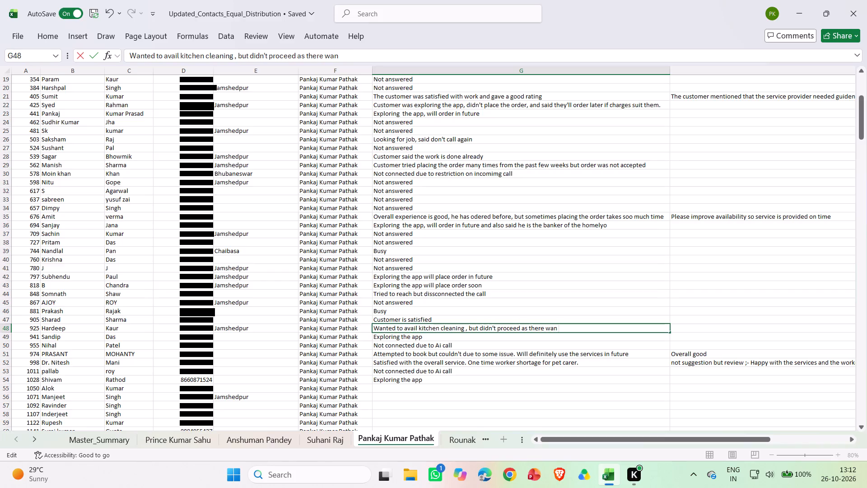
{"action": "key", "text": "BackSpace"}
{"action": "key", "text": "BackSpace"}
{"action": "type", "text": "s not"}
{"action": "key", "text": "space"}
{"action": "type", "text": "spe"}
{"action": "type", "text": "cified"}
{"action": "key", "text": "space"}
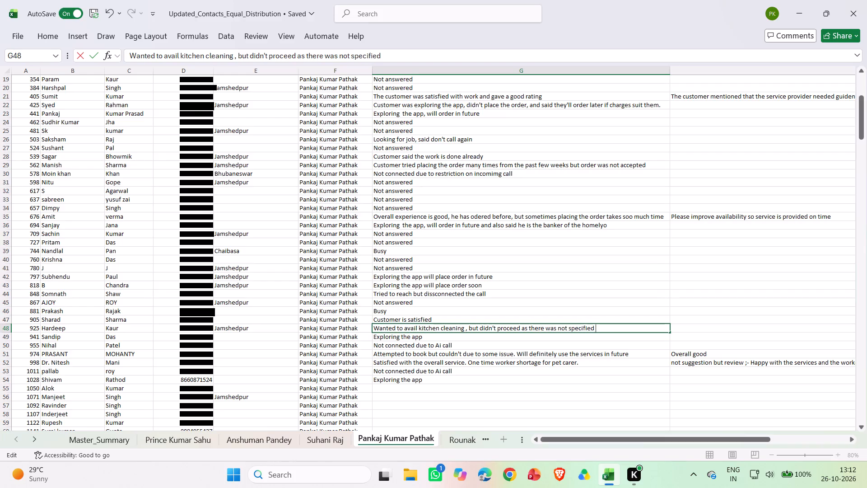
{"action": "type", "text": "wha"}
{"action": "type", "text": "t"}
{"action": "key", "text": "space"}
{"action": "type", "text": "tyo"}
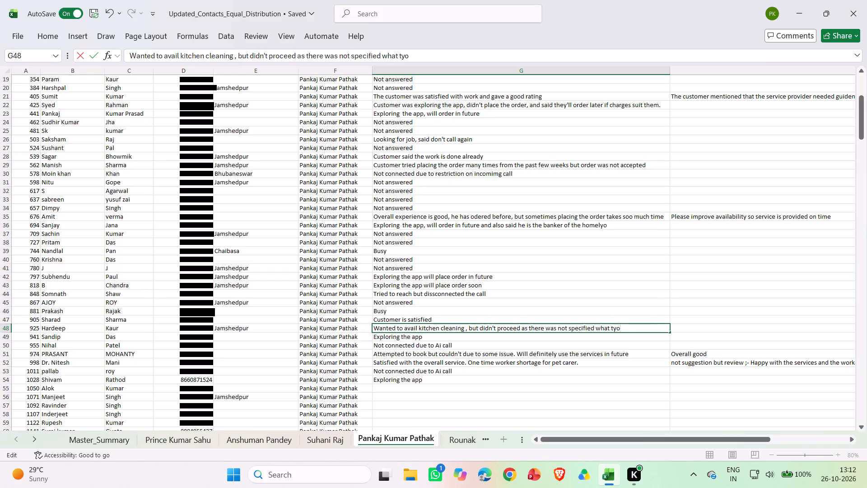
{"action": "key", "text": "BackSpace"}
{"action": "type", "text": "pe"}
{"action": "key", "text": "space"}
{"action": "type", "text": "of"}
{"action": "key", "text": "space"}
{"action": "type", "text": "cleanionm"}
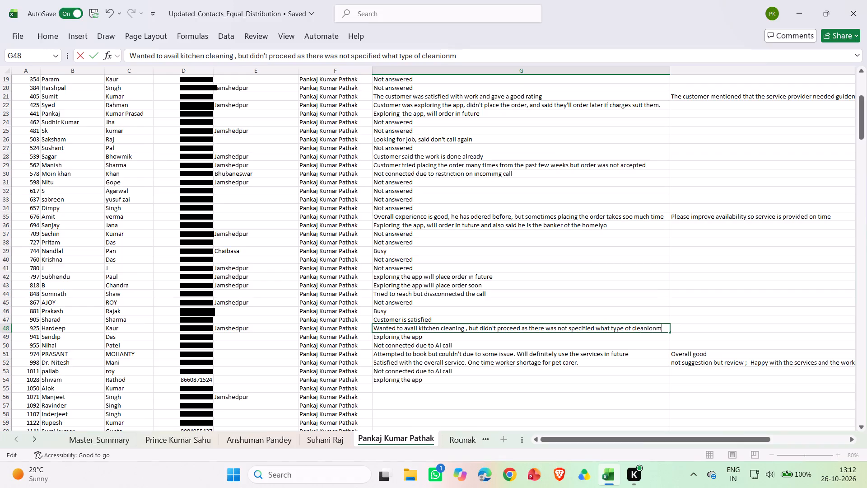
{"action": "key", "text": "BackSpace"}
{"action": "key", "text": "BackSpace"}
{"action": "key", "text": "BackSpace"}
{"action": "type", "text": "ng"}
{"action": "key", "text": "space"}
{"action": "type", "text": "it in"}
{"action": "type", "text": "cle"}
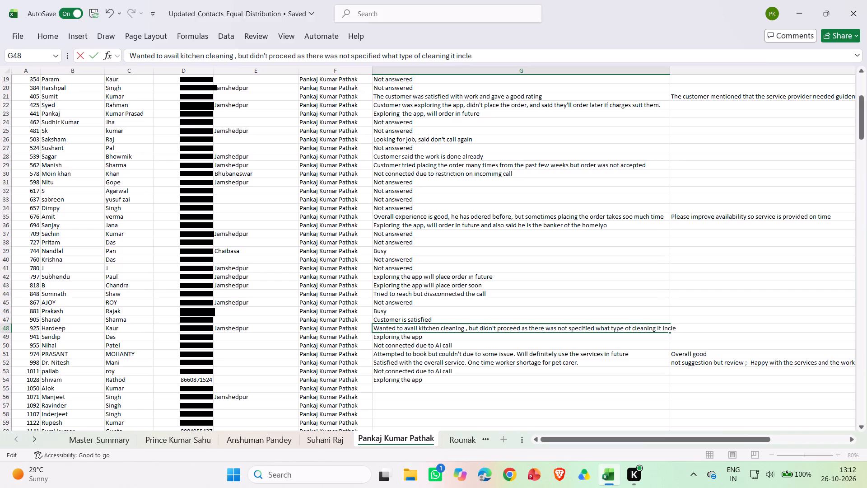
{"action": "key", "text": "BackSpace"}
{"action": "type", "text": "udes"}
{"action": "key", "text": "Return"}
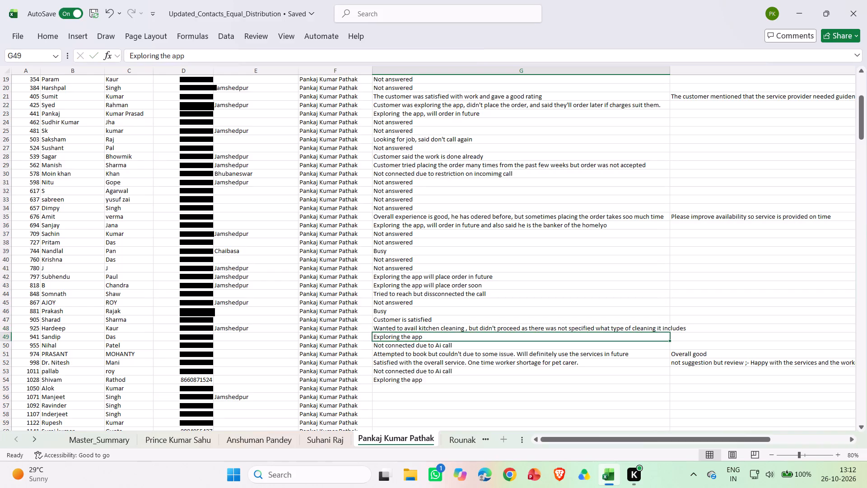
Remove the stray space before the comma after "kitchen cleaning" in row 48's remark.
{"action": "left_click", "coordinate": [422, 329]}
{"action": "double_click", "coordinate": [466, 328]}
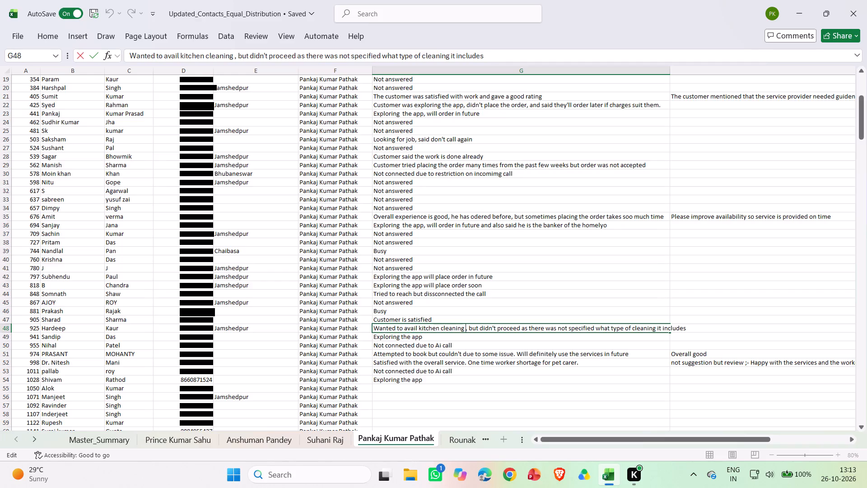
{"action": "key", "text": "BackSpace"}
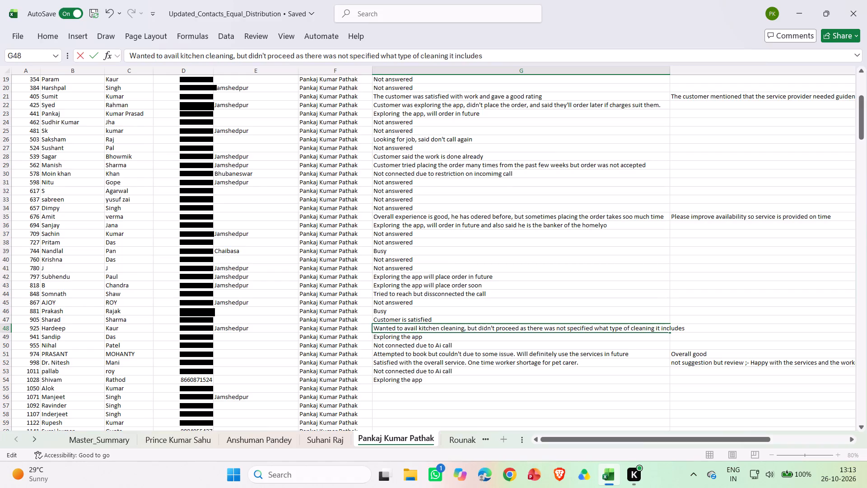
{"action": "key", "text": "Return"}
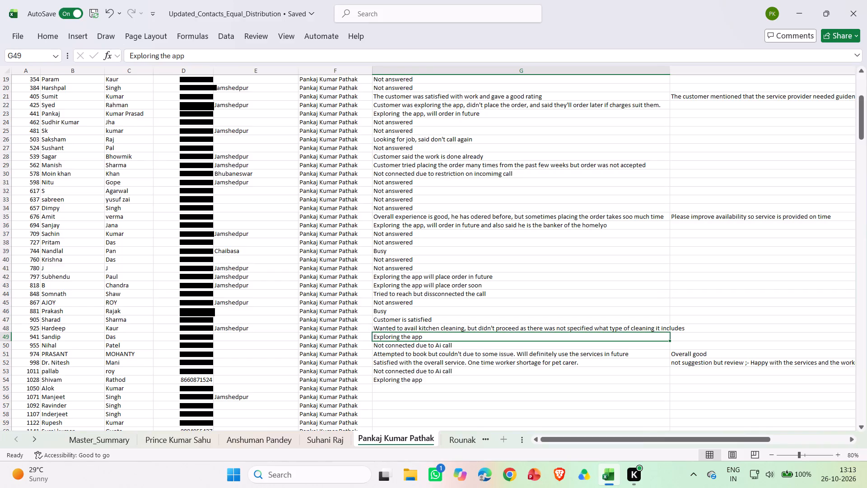
Widen the remarks column G so that row 48's full remark fits inside it.
{"action": "left_click_drag", "start_coordinate": [673, 69], "coordinate": [679, 67]}
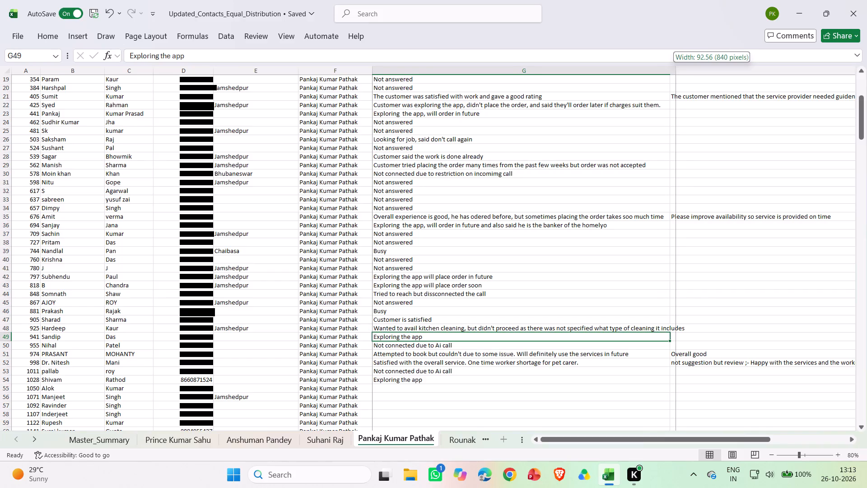
{"action": "left_click_drag", "start_coordinate": [679, 67], "coordinate": [701, 67]}
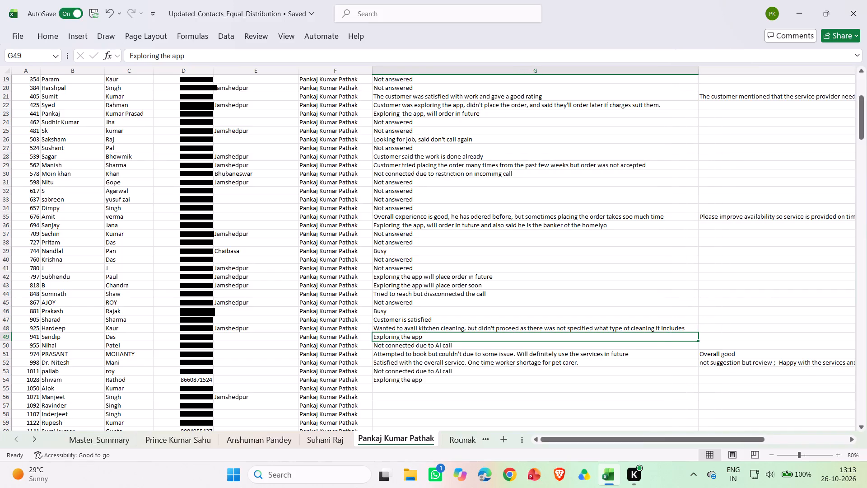
Add a full stop at the end of row 48's remark, after "cleaning it includes".
{"action": "double_click", "coordinate": [691, 326]}
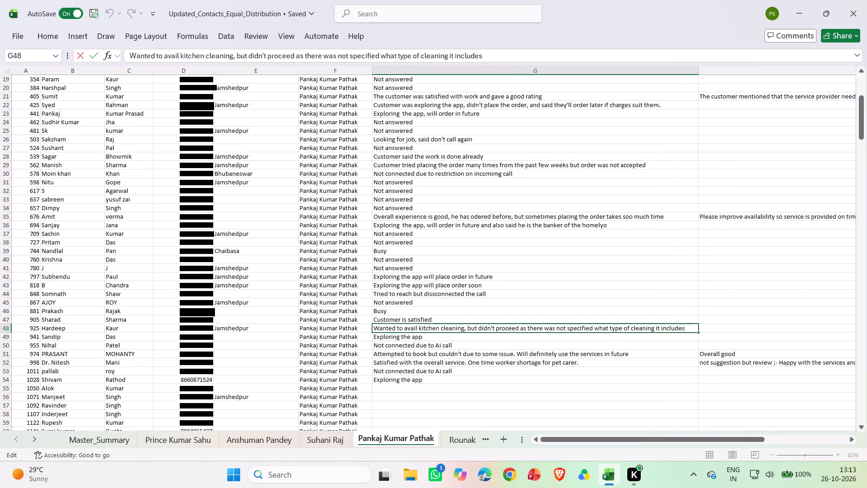
{"action": "key", "text": "period"}
{"action": "key", "text": "Return"}
Start the suggestion for contact 925 in row 48 of column H with "Service scope".
{"action": "key", "text": "Right"}
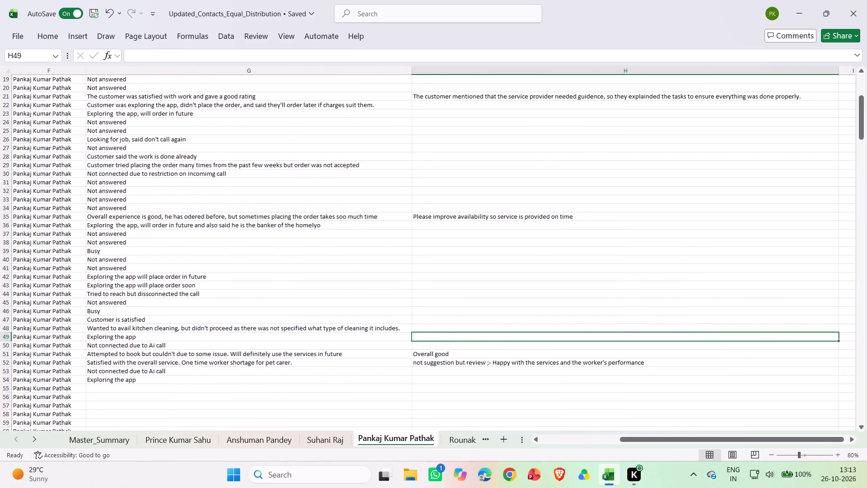
{"action": "key", "text": "Up"}
{"action": "double_click", "coordinate": [697, 329]}
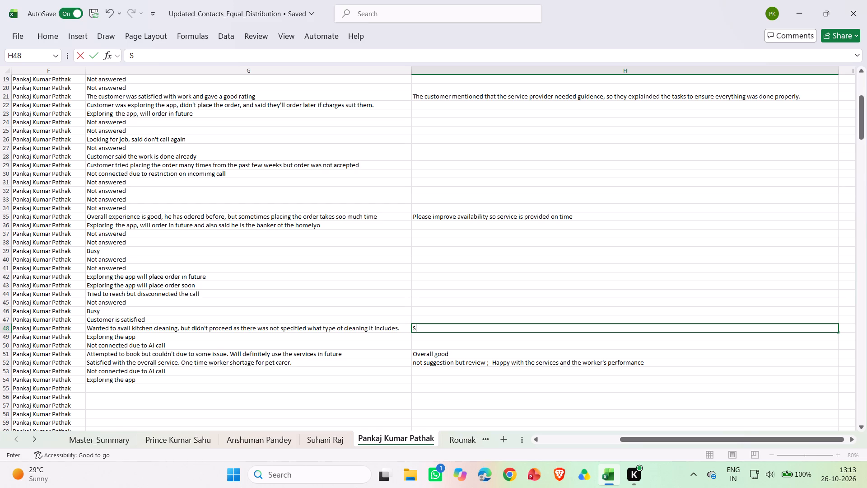
{"action": "type", "text": "ere"}
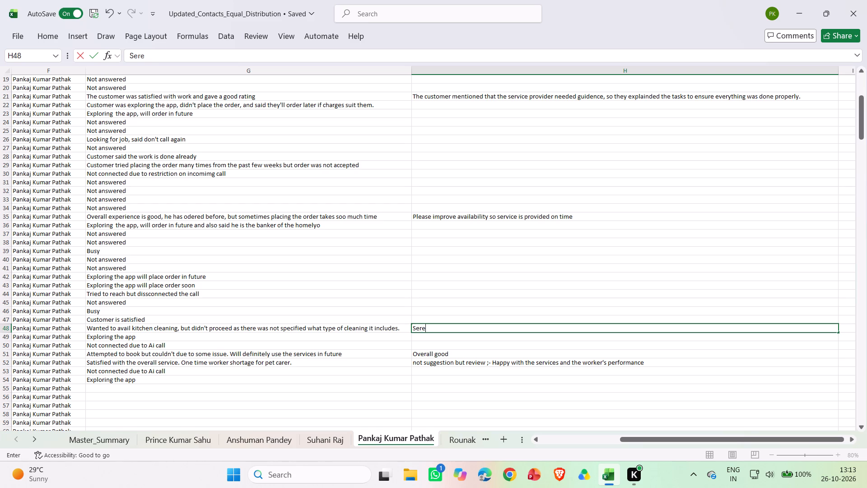
{"action": "key", "text": "BackSpace"}
{"action": "type", "text": "vi"}
{"action": "type", "text": "c e"}
{"action": "key", "text": "BackSpace"}
{"action": "key", "text": "BackSpace"}
{"action": "type", "text": "e"}
{"action": "key", "text": "space"}
{"action": "key", "text": "s"}
{"action": "type", "text": "cope"}
{"action": "key", "text": "space"}
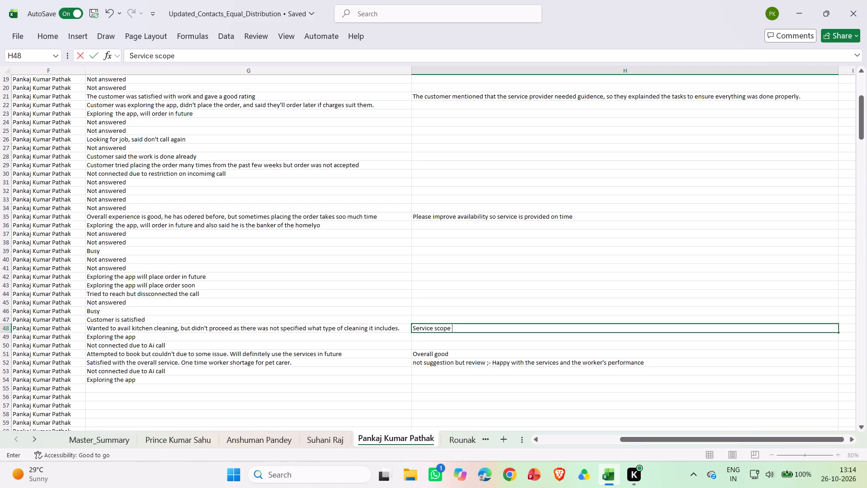
Complete row 48's suggestion so that it reads "Service scope should be clearly defined.".
{"action": "type", "text": "shoul"}
{"action": "type", "text": "d"}
{"action": "key", "text": "space"}
{"action": "type", "text": "be"}
{"action": "key", "text": "space"}
{"action": "type", "text": "clearl"}
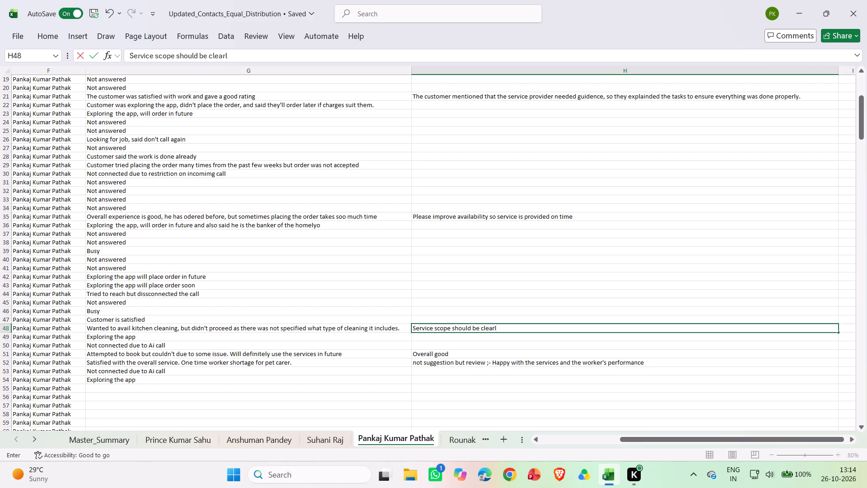
{"action": "type", "text": "y"}
{"action": "key", "text": "space"}
{"action": "type", "text": "defined"}
{"action": "key", "text": "period"}
{"action": "key", "text": "Return"}
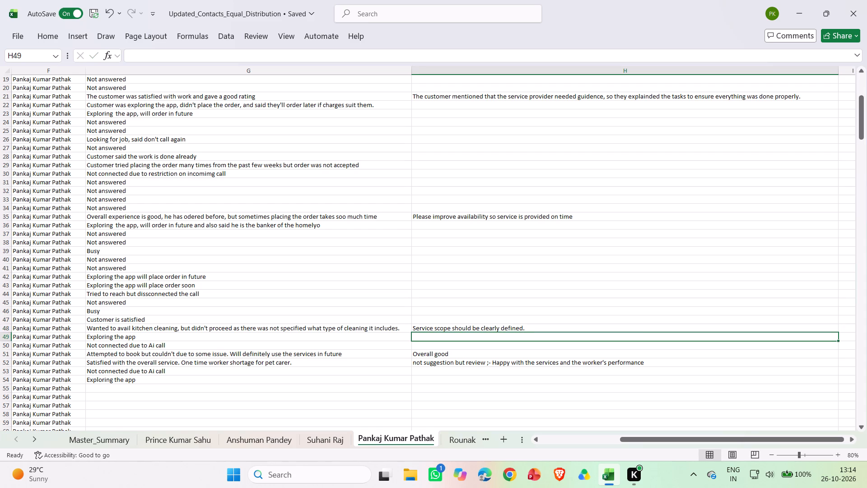
Open the empty remark cell for contact 1050 in row 55 of column G for editing.
{"action": "left_click_drag", "start_coordinate": [730, 436], "coordinate": [446, 471]}
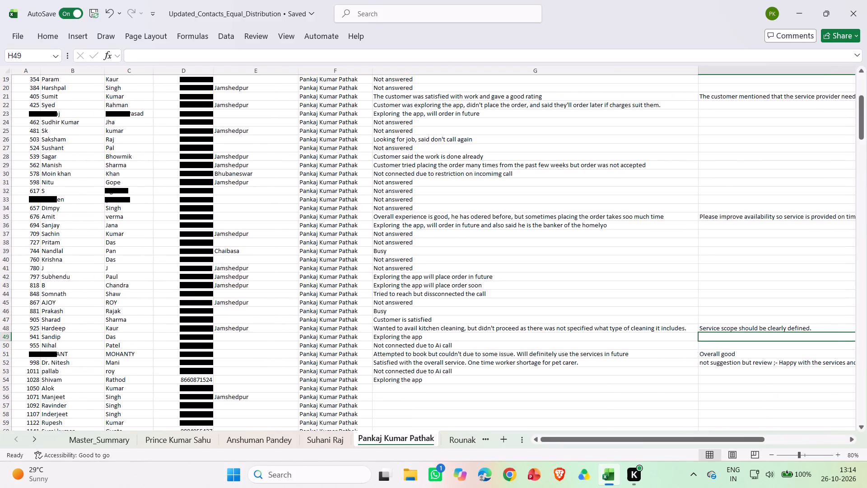
{"action": "scroll", "coordinate": [410, 420], "scroll_direction": "down", "scroll_amount": 6}
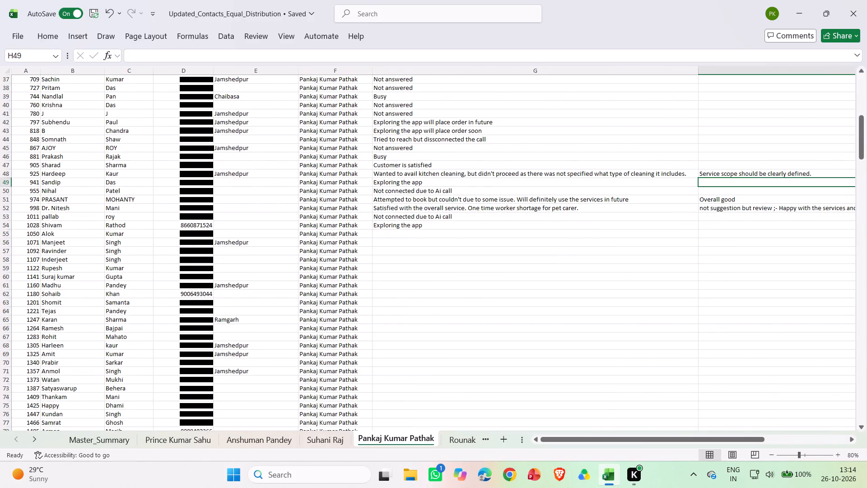
{"action": "double_click", "coordinate": [436, 234]}
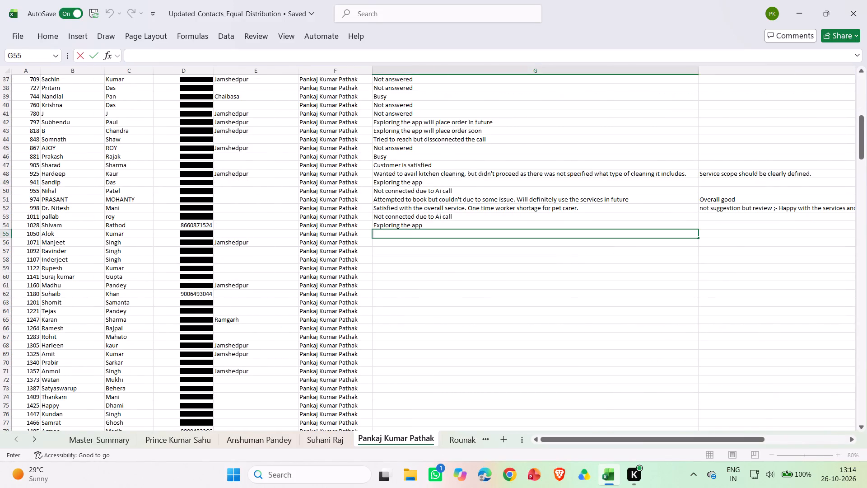
Look through the remaining assigned contacts to the end of the sheet and return to row 55.
{"action": "scroll", "coordinate": [436, 234], "scroll_direction": "down", "scroll_amount": 20}
{"action": "scroll", "coordinate": [436, 234], "scroll_direction": "down", "scroll_amount": 2}
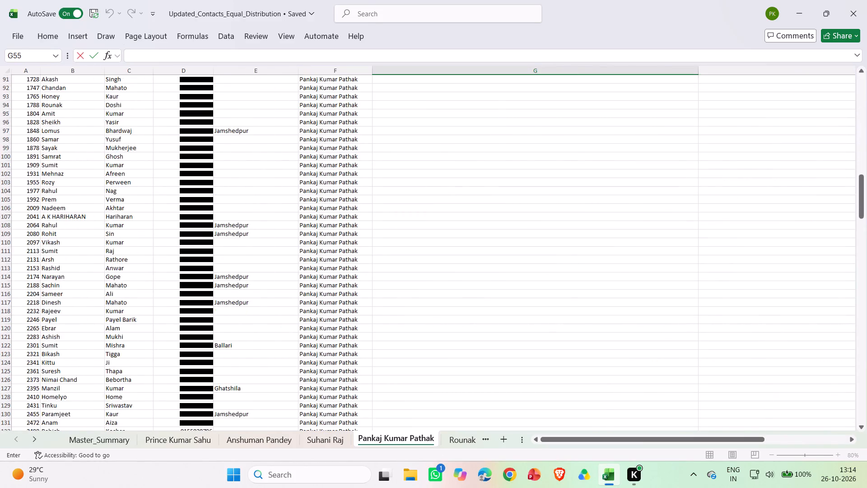
{"action": "scroll", "coordinate": [436, 239], "scroll_direction": "down", "scroll_amount": 20}
{"action": "scroll", "coordinate": [436, 239], "scroll_direction": "down", "scroll_amount": 19}
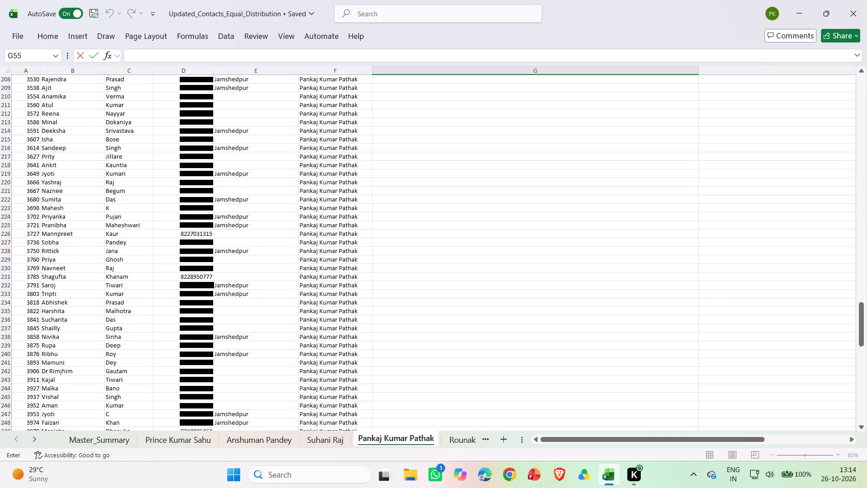
{"action": "scroll", "coordinate": [438, 241], "scroll_direction": "down", "scroll_amount": 20}
{"action": "scroll", "coordinate": [438, 241], "scroll_direction": "down", "scroll_amount": 11}
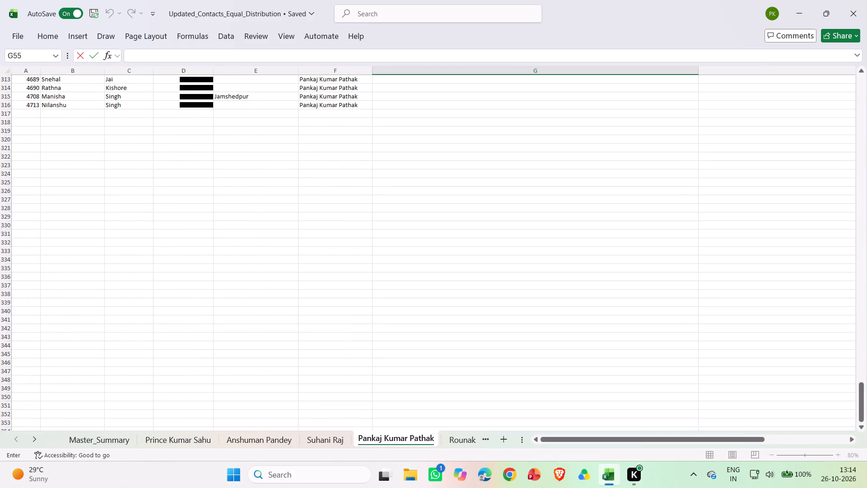
{"action": "scroll", "coordinate": [440, 239], "scroll_direction": "up", "scroll_amount": 13}
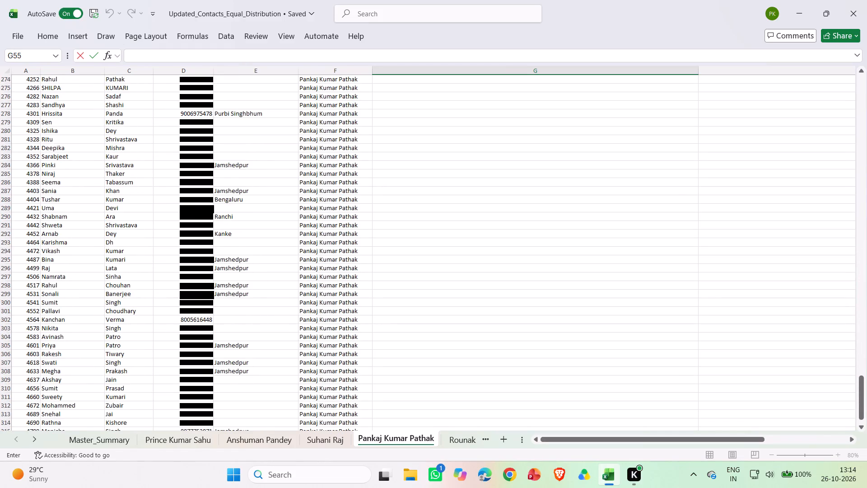
{"action": "left_click_drag", "start_coordinate": [862, 404], "coordinate": [835, 193]}
{"action": "right_click_drag", "start_coordinate": [849, 283], "coordinate": [835, 193]}
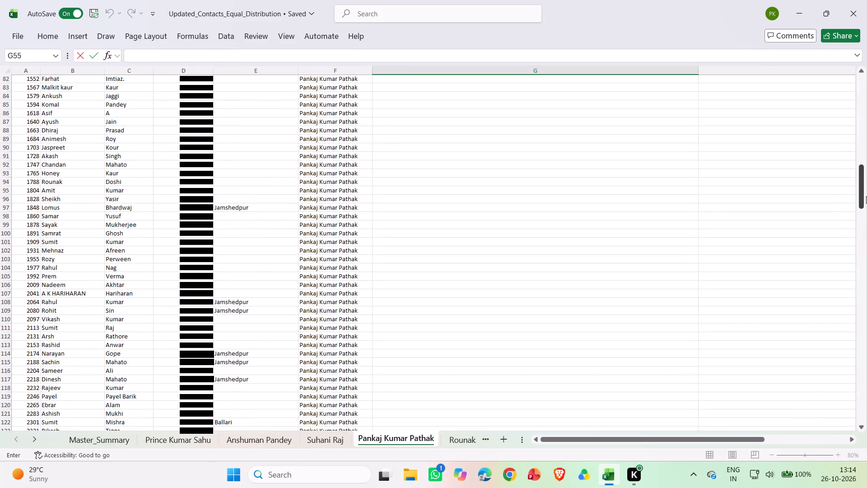
{"action": "left_click_drag", "start_coordinate": [864, 196], "coordinate": [849, 149]}
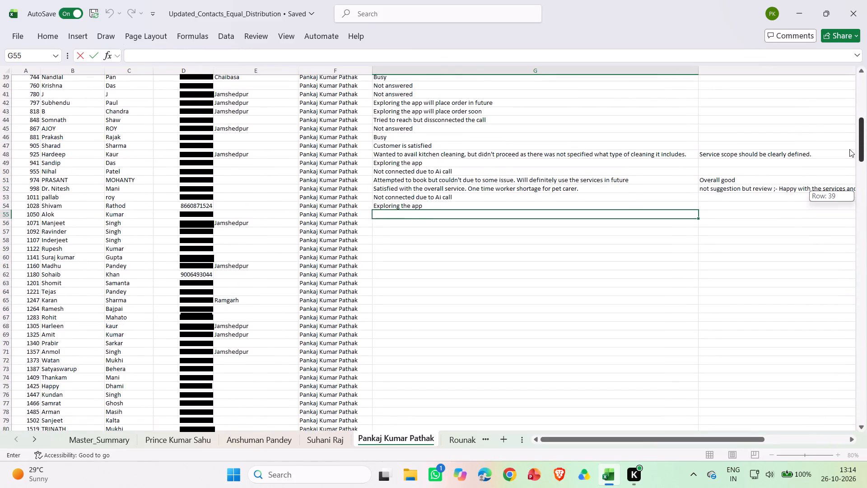
{"action": "left_click_drag", "start_coordinate": [849, 149], "coordinate": [844, 165]}
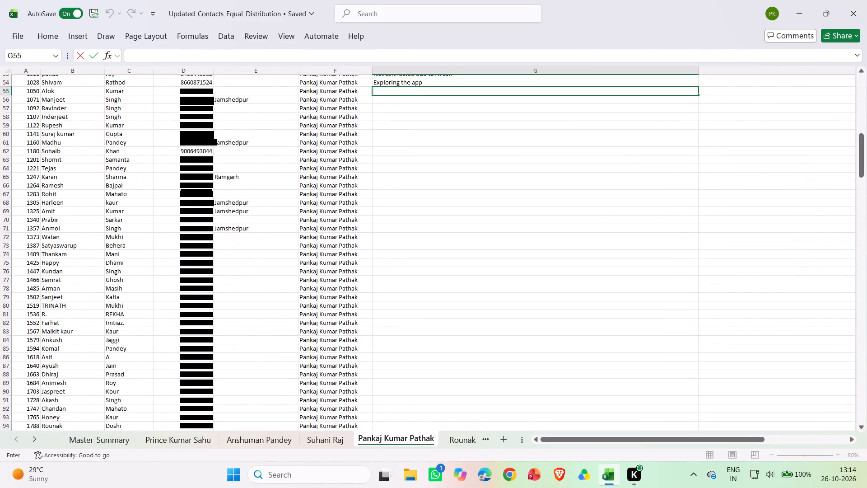
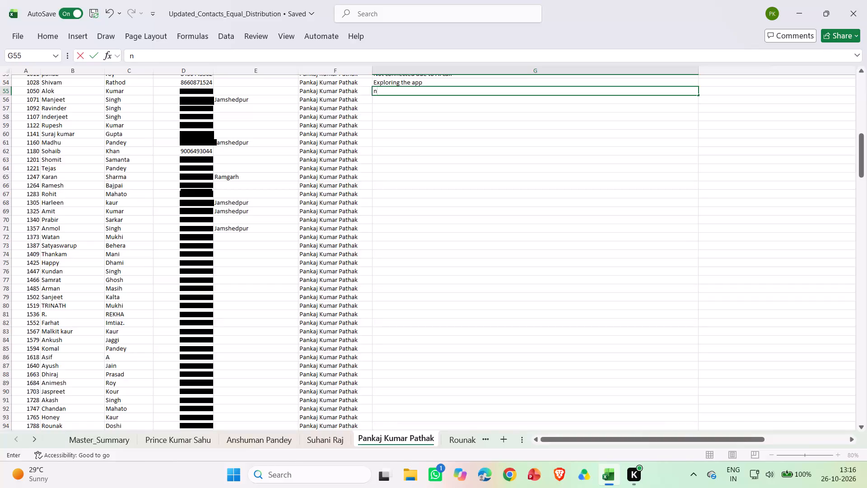
{"action": "key", "text": "o"}
{"action": "type", "text": "t"}
{"action": "key", "text": "space"}
{"action": "type", "text": "am"}
{"action": "key", "text": "BackSpace"}
{"action": "type", "text": "ns"}
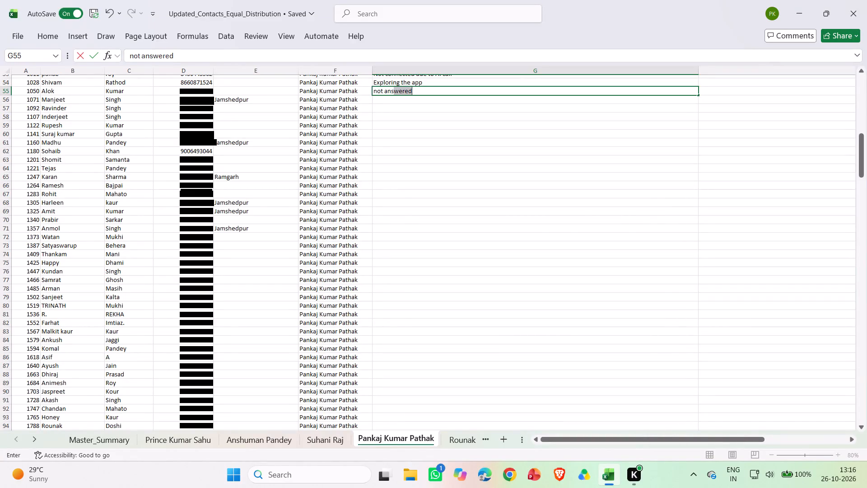
{"action": "key", "text": "Return"}
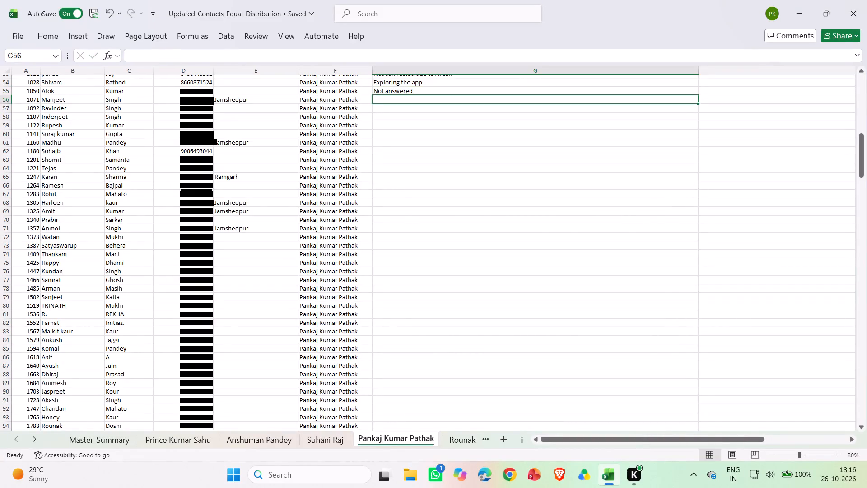
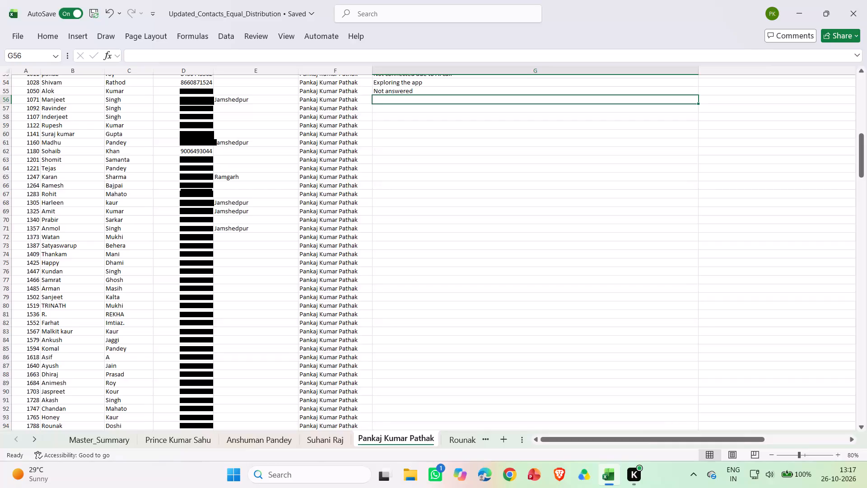
{"action": "double_click", "coordinate": [514, 89]}
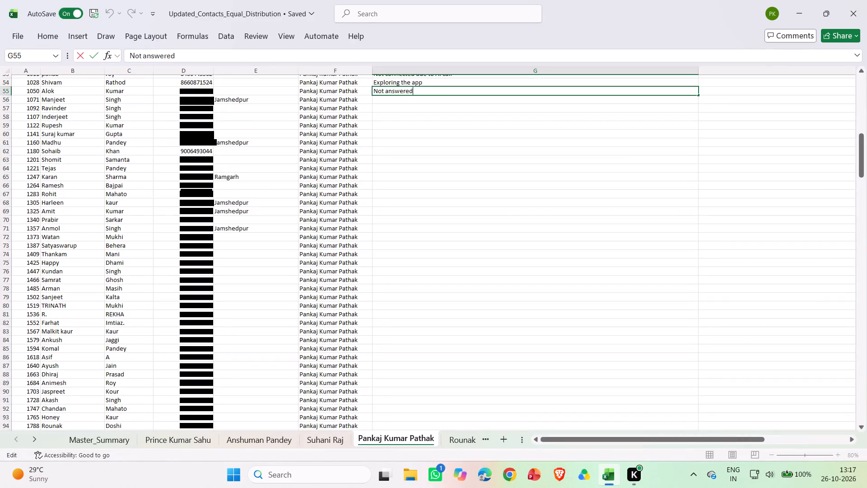
{"action": "key", "text": "BackSpace"}
{"action": "key", "text": "BackSpace"}
{"action": "key", "text": "BackSpace"}
{"action": "key", "text": "BackSpace"}
{"action": "key", "text": "BackSpace"}
{"action": "key", "text": "BackSpace"}
{"action": "key", "text": "BackSpace"}
{"action": "key", "text": "BackSpace"}
{"action": "key", "text": "BackSpace"}
{"action": "key", "text": "BackSpace"}
{"action": "key", "text": "BackSpace"}
{"action": "key", "text": "BackSpace"}
{"action": "key", "text": "BackSpace"}
{"action": "key", "text": "BackSpace"}
{"action": "key", "text": "BackSpace"}
{"action": "key", "text": "BackSpace"}
{"action": "key", "text": "BackSpace"}
{"action": "key", "text": "BackSpace"}
{"action": "key", "text": "BackSpace"}
{"action": "key", "text": "BackSpace"}
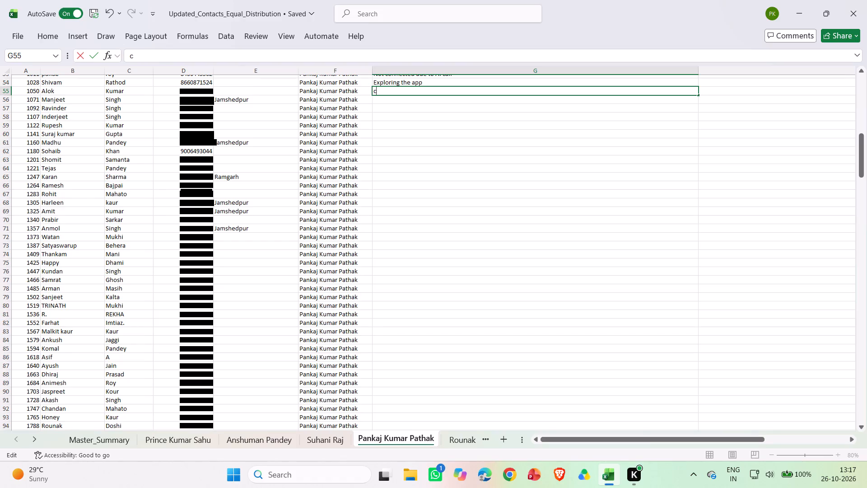
{"action": "key", "text": "BackSpace"}
{"action": "key", "text": "c"}
{"action": "type", "text": "us"}
{"action": "type", "text": "tomer"}
{"action": "key", "text": "space"}
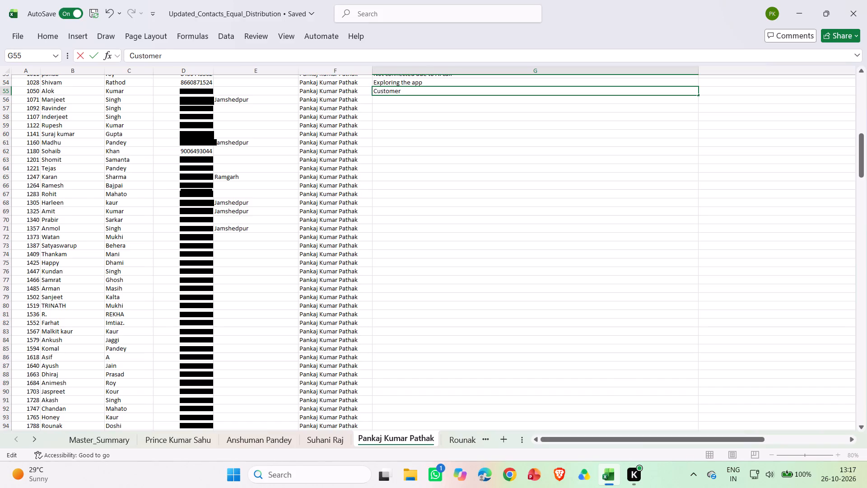
{"action": "type", "text": "is"}
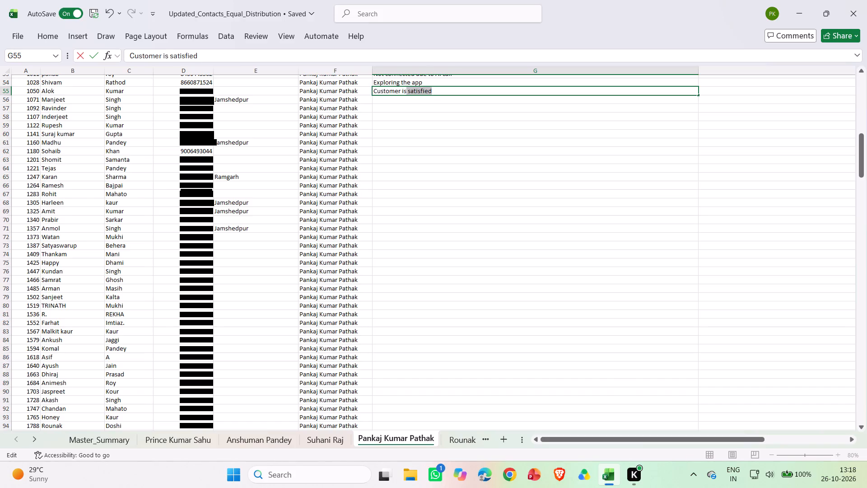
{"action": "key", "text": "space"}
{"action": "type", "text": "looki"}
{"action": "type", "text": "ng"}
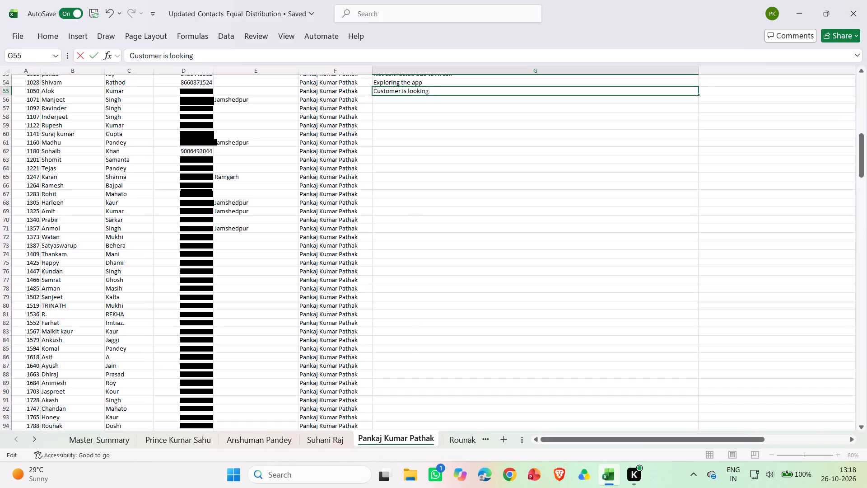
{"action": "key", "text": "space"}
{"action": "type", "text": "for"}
Complete the remark for contact 1050 in row 55 of column G so that it reads "Customer is looking for gardening services".
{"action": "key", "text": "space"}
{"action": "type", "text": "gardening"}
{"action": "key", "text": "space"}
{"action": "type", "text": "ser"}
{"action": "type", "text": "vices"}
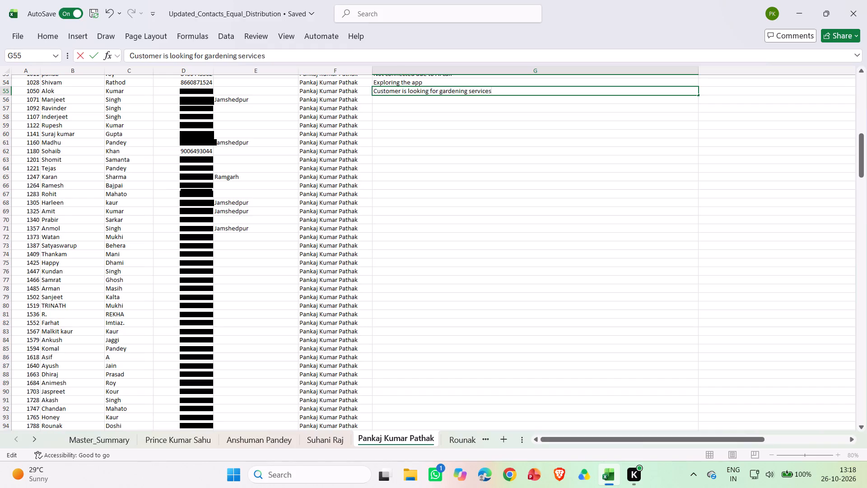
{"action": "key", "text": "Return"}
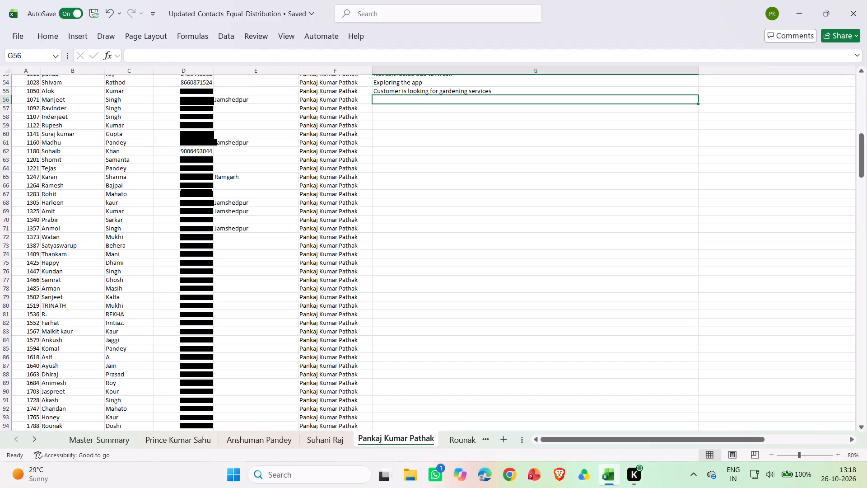
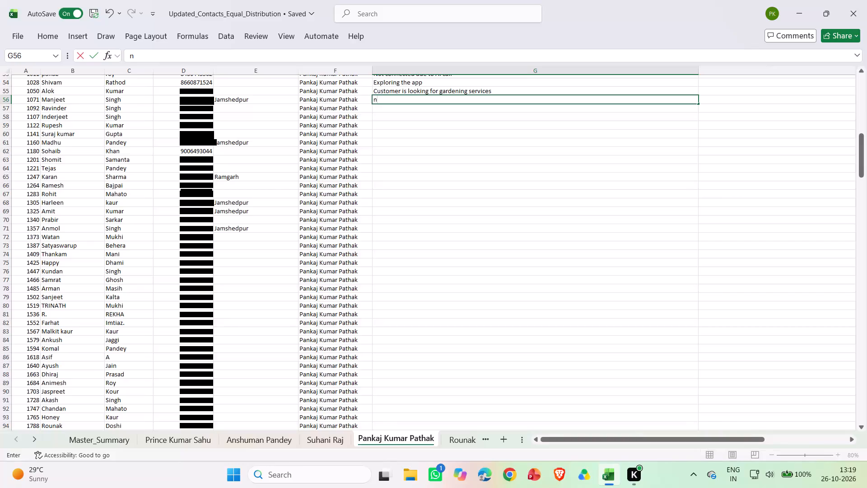
Enter the call remark "Not in need of any services" for contact 1071 in row 56 of column G.
{"action": "key", "text": "o"}
{"action": "key", "text": "t"}
{"action": "key", "text": "BackSpace"}
{"action": "key", "text": "BackSpace"}
{"action": "key", "text": "BackSpace"}
{"action": "type", "text": "ot"}
{"action": "key", "text": "space"}
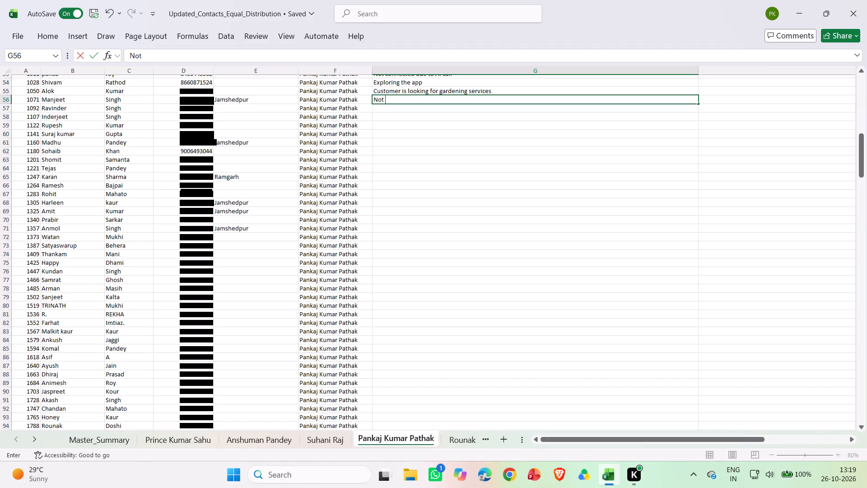
{"action": "type", "text": "in"}
{"action": "key", "text": "space"}
{"action": "type", "text": "need"}
{"action": "key", "text": "space"}
{"action": "type", "text": "of"}
{"action": "key", "text": "space"}
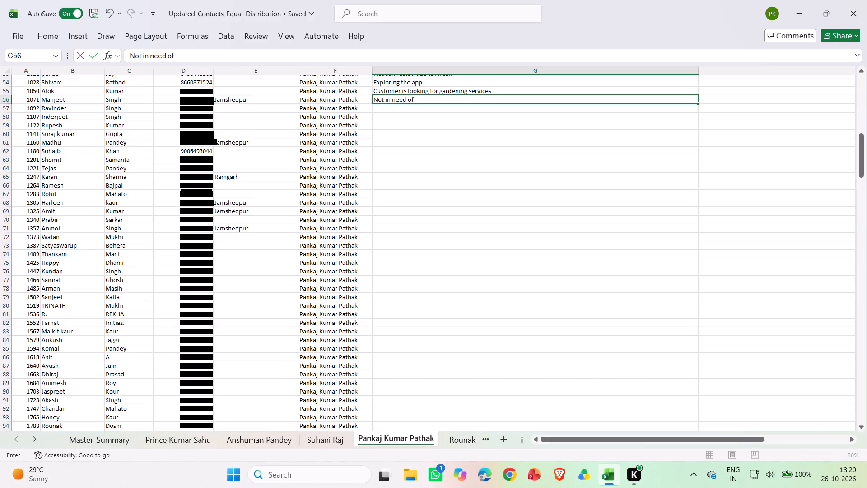
{"action": "type", "text": "an"}
{"action": "type", "text": "y"}
{"action": "key", "text": "space"}
{"action": "type", "text": "services"}
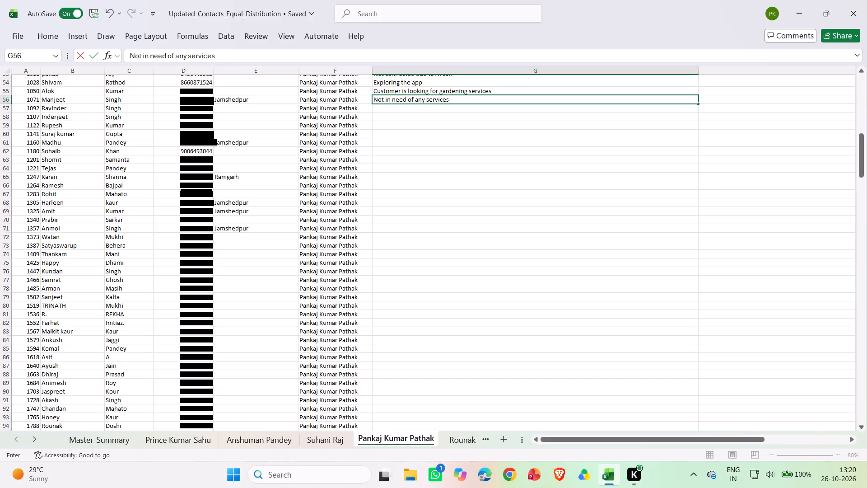
{"action": "key", "text": "Return"}
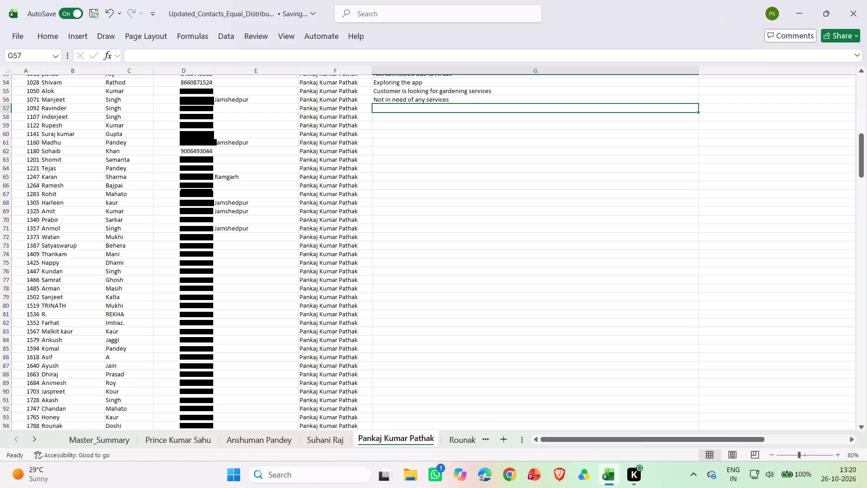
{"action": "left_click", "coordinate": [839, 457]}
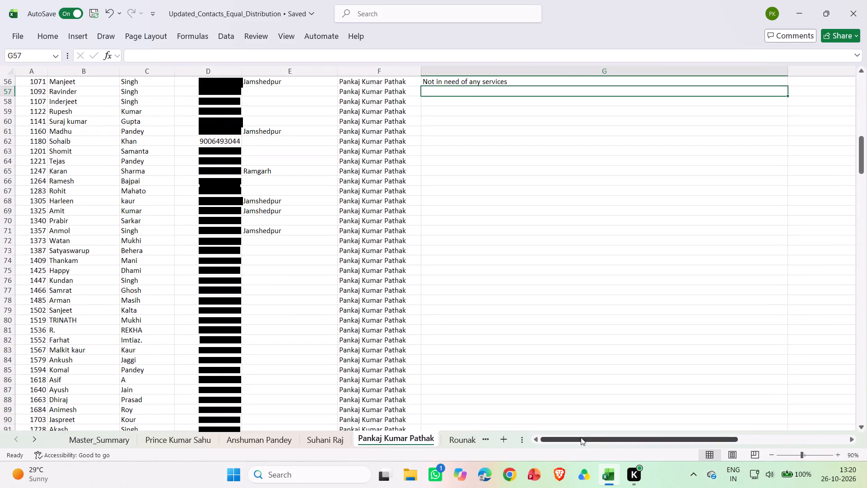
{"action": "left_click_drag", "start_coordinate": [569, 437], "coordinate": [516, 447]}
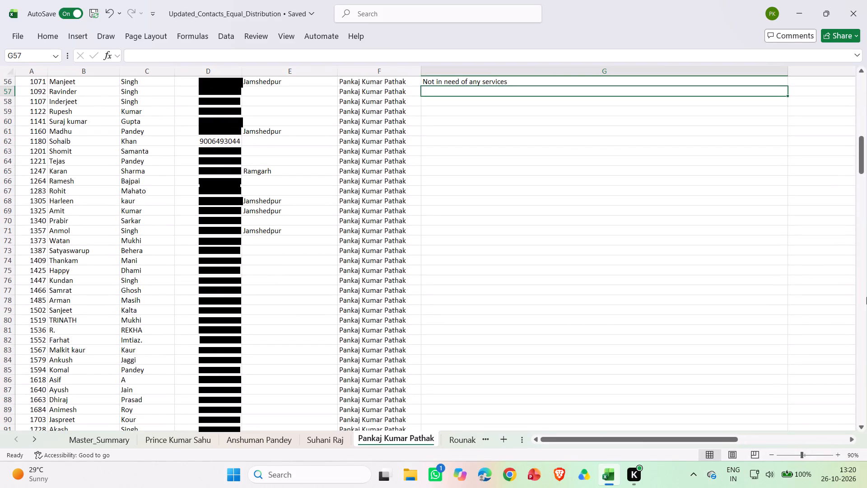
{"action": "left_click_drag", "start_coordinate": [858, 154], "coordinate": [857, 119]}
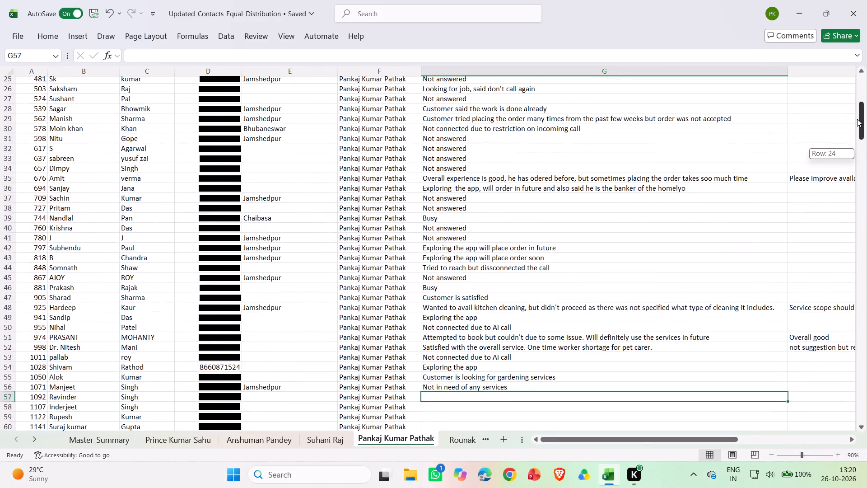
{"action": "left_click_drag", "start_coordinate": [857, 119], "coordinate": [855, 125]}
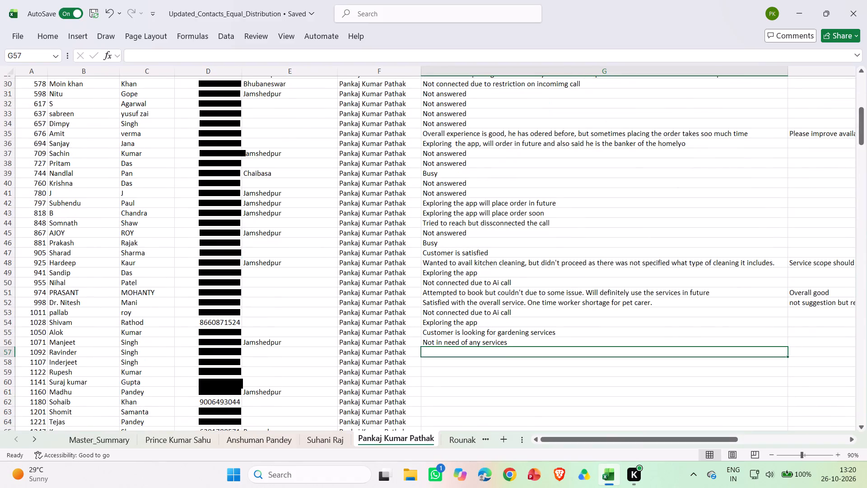
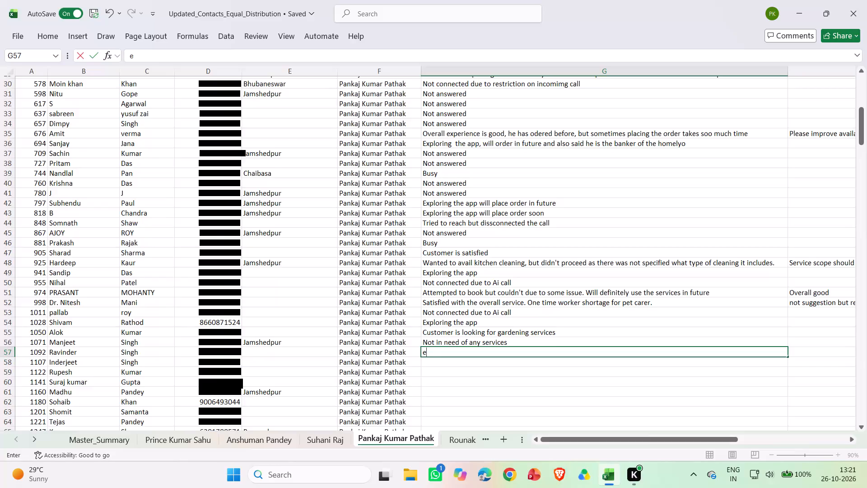
Enter the call remark "Exploring the app" for contact 1092 in row 57 of column G.
{"action": "key", "text": "BackSpace"}
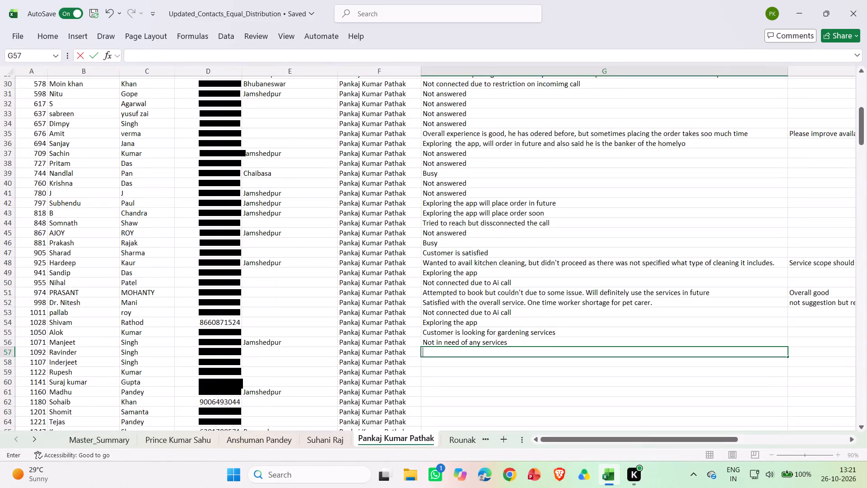
{"action": "key", "text": "e"}
{"action": "type", "text": "xploring"}
{"action": "key", "text": "space"}
{"action": "type", "text": "the app"}
{"action": "key", "text": "Return"}
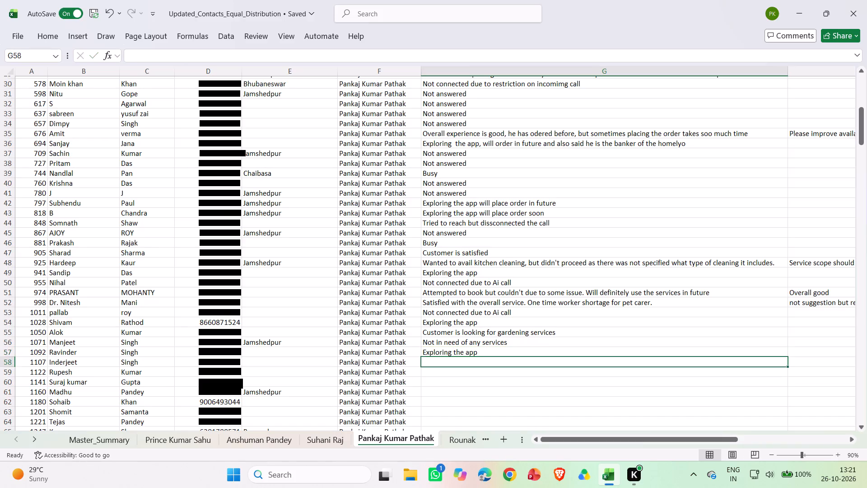
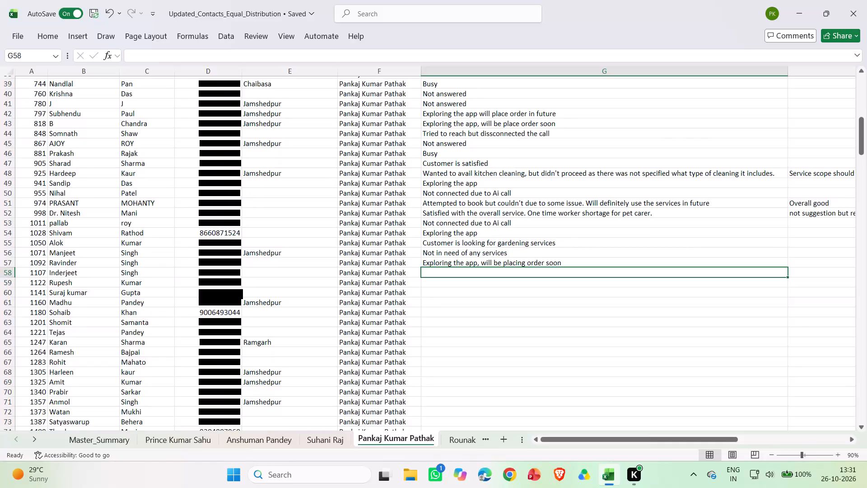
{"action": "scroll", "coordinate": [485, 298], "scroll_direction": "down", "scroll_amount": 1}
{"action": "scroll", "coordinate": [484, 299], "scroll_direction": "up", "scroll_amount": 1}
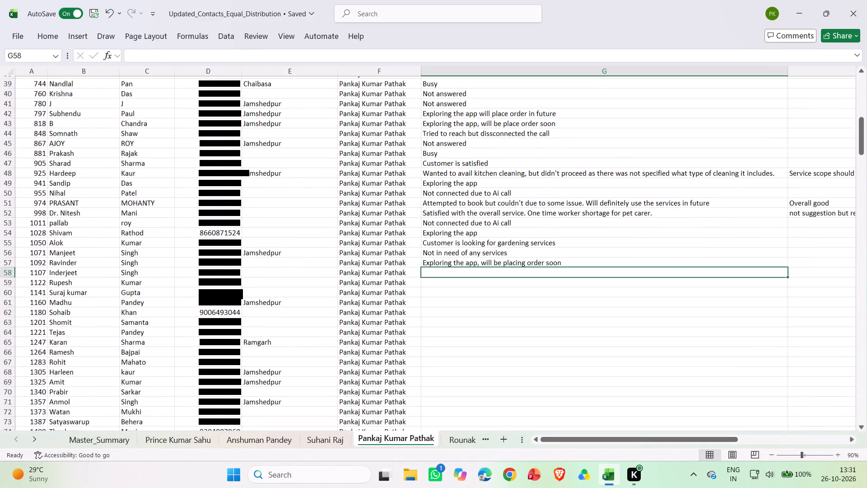